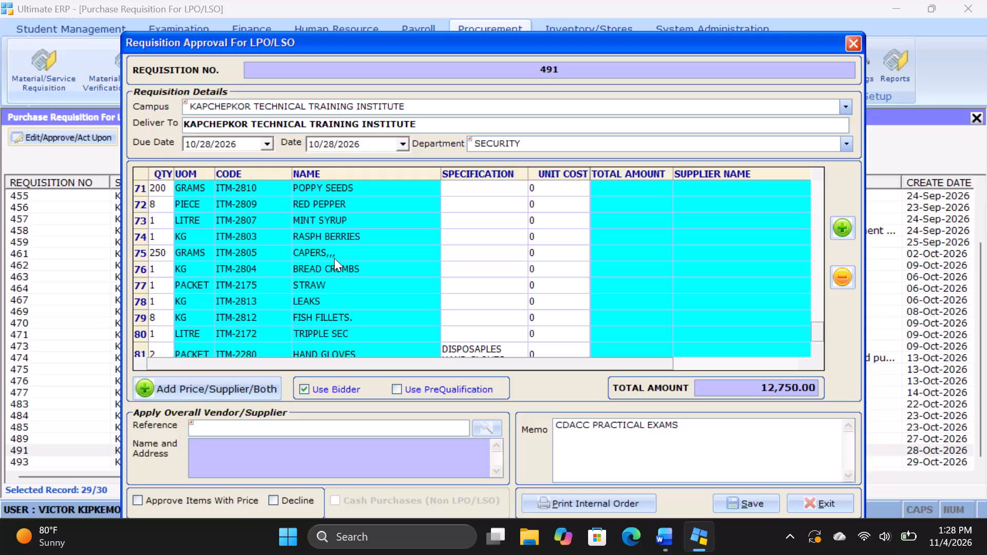
Review the item lines of requisition 491 to find which items still need a unit cost.
scroll(334, 258, up, 3)
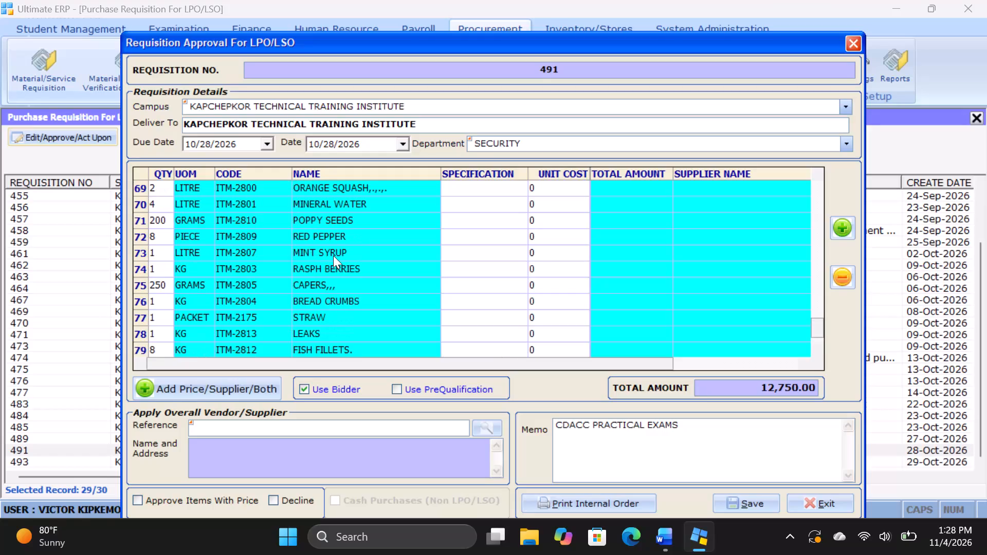
scroll(332, 258, up, 3)
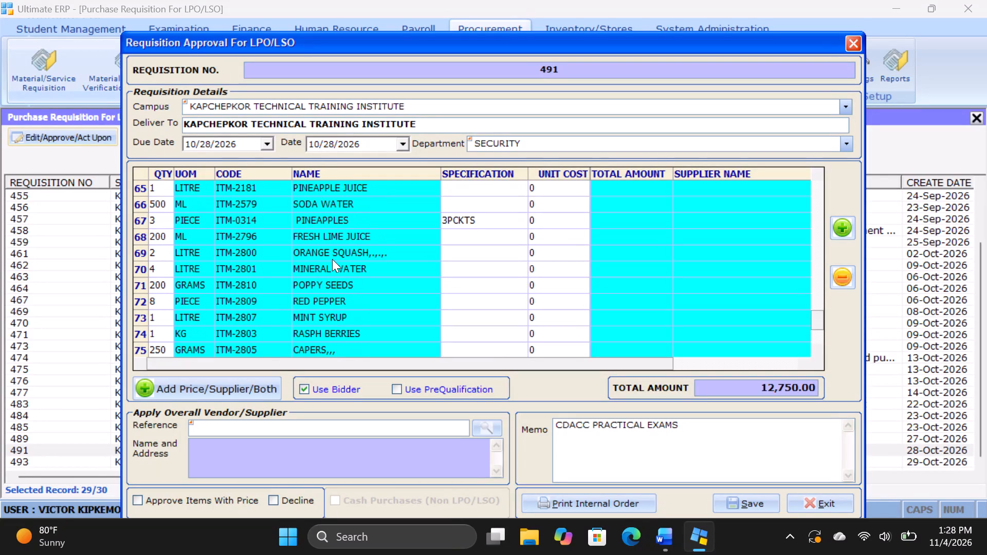
scroll(338, 262, up, 3)
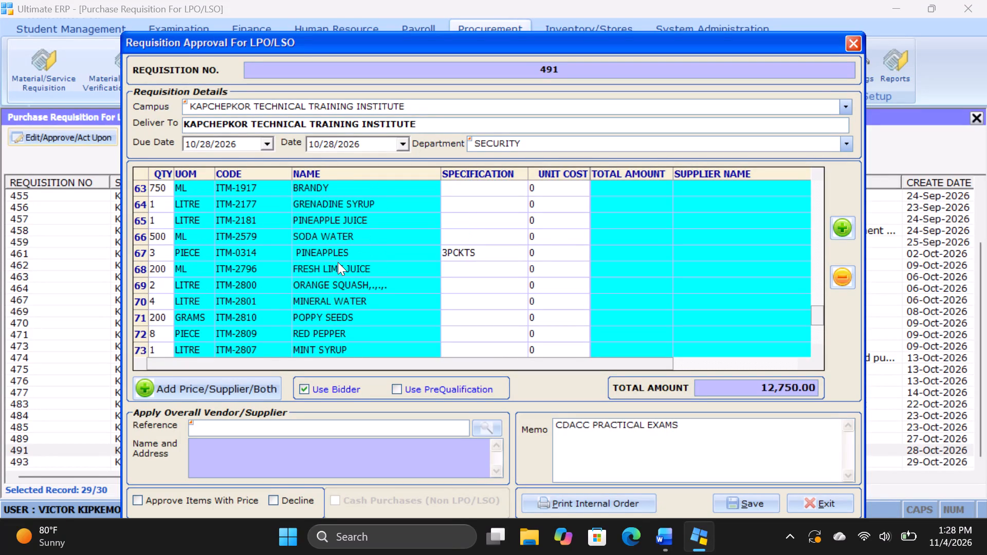
scroll(338, 262, up, 1)
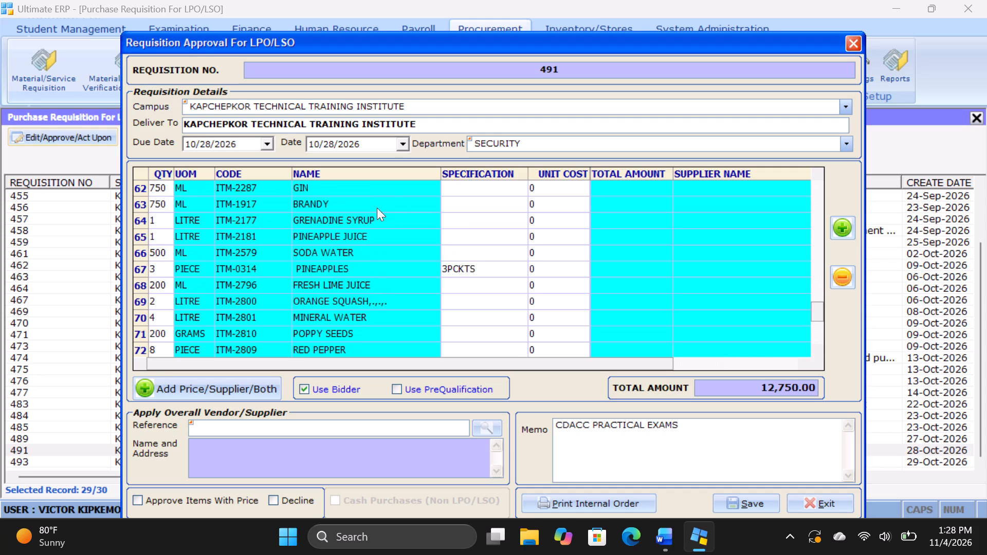
scroll(518, 224, up, 3)
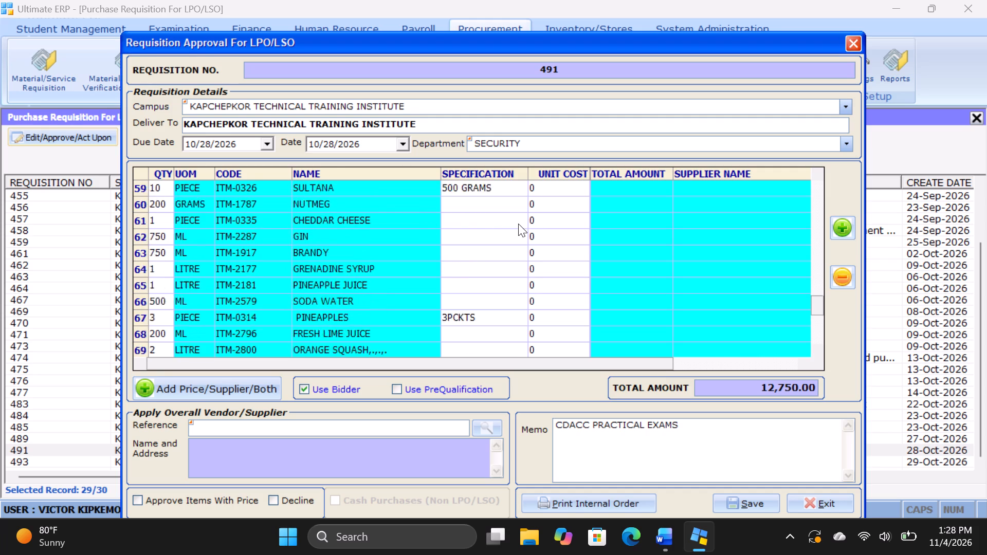
scroll(518, 224, up, 7)
scroll(506, 223, up, 20)
scroll(506, 223, up, 4)
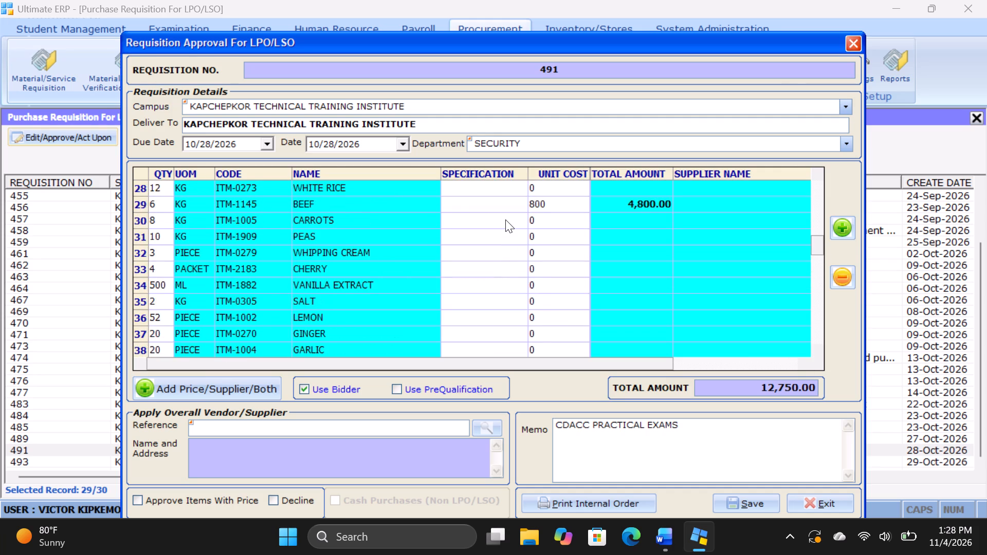
scroll(505, 219, up, 4)
scroll(505, 219, up, 20)
scroll(505, 219, up, 12)
scroll(501, 219, down, 15)
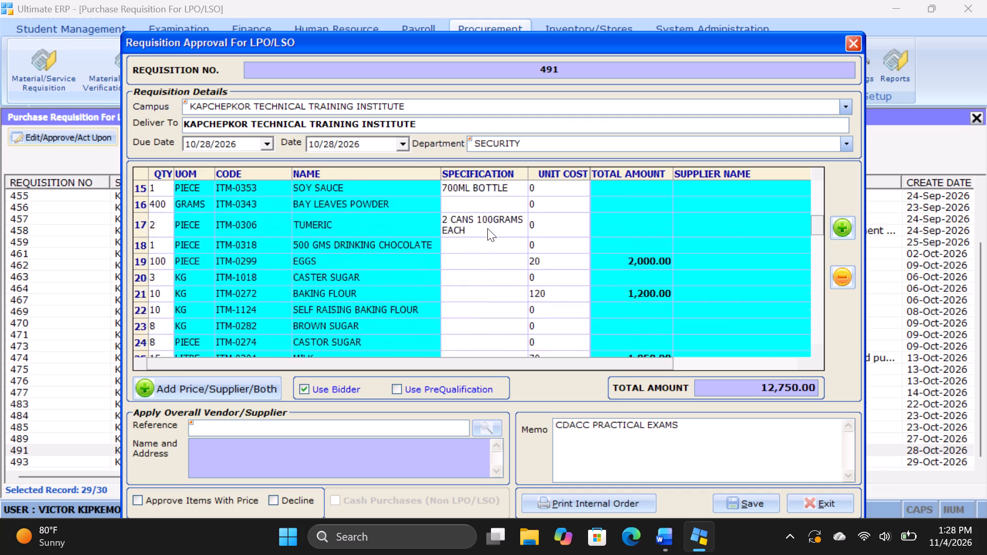
scroll(487, 228, down, 15)
scroll(487, 222, down, 12)
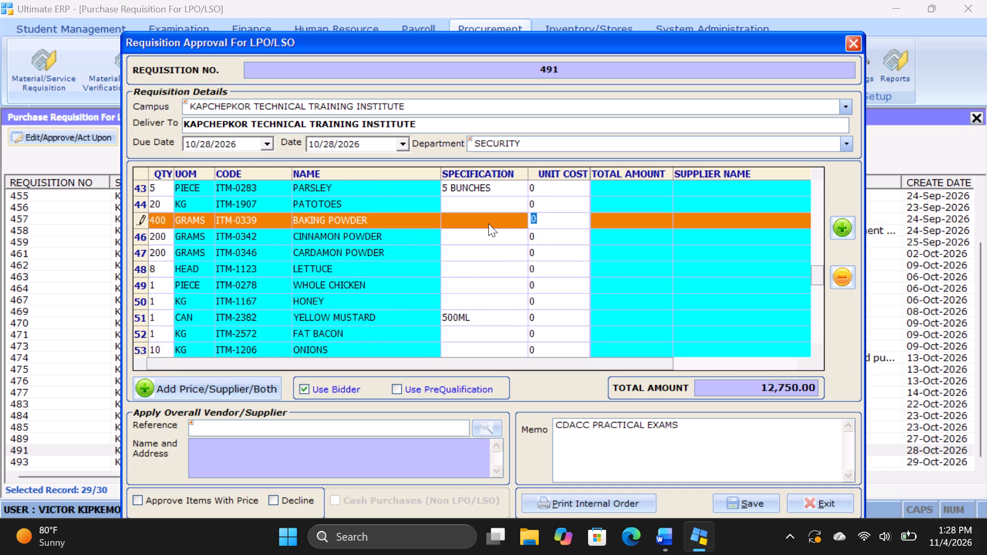
scroll(488, 224, down, 8)
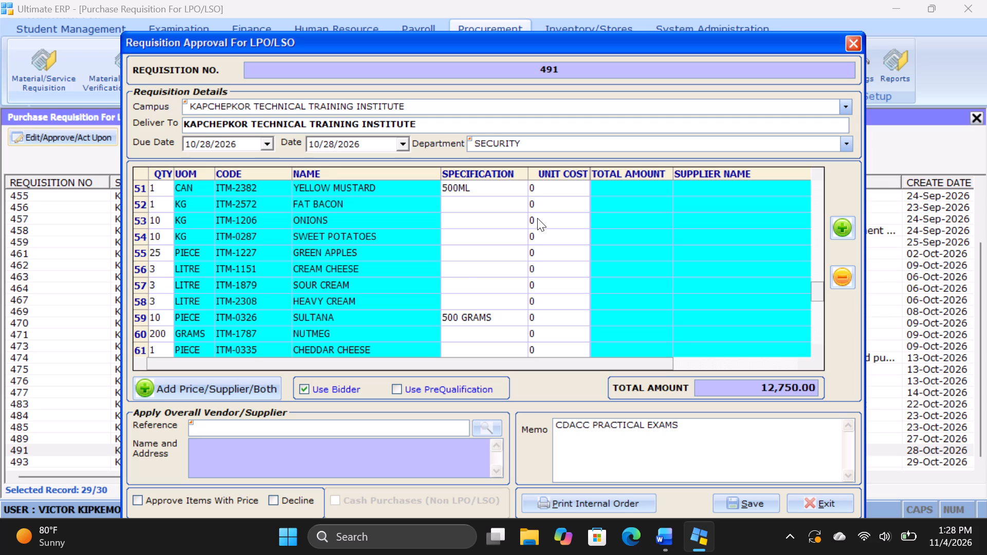
scroll(534, 219, down, 19)
scroll(523, 226, down, 2)
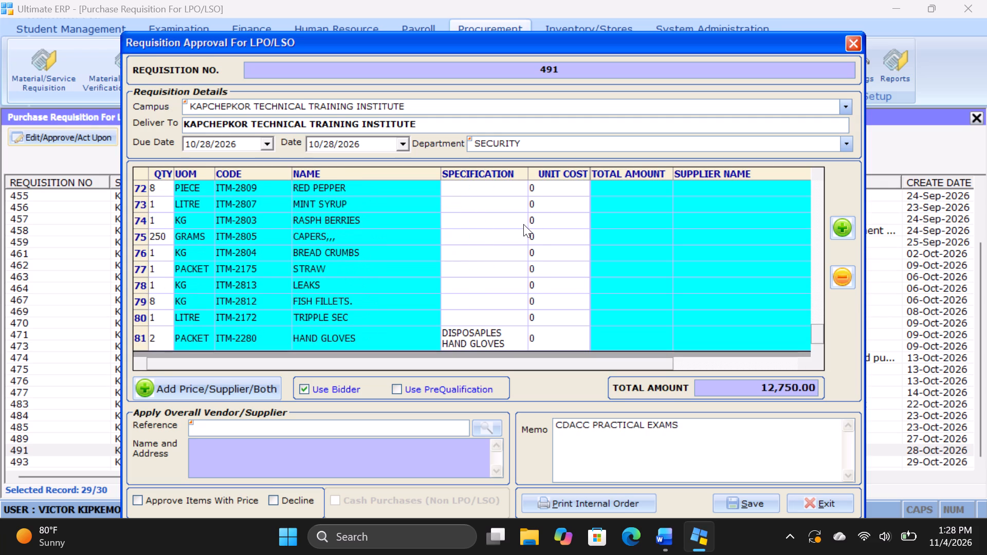
scroll(523, 224, up, 4)
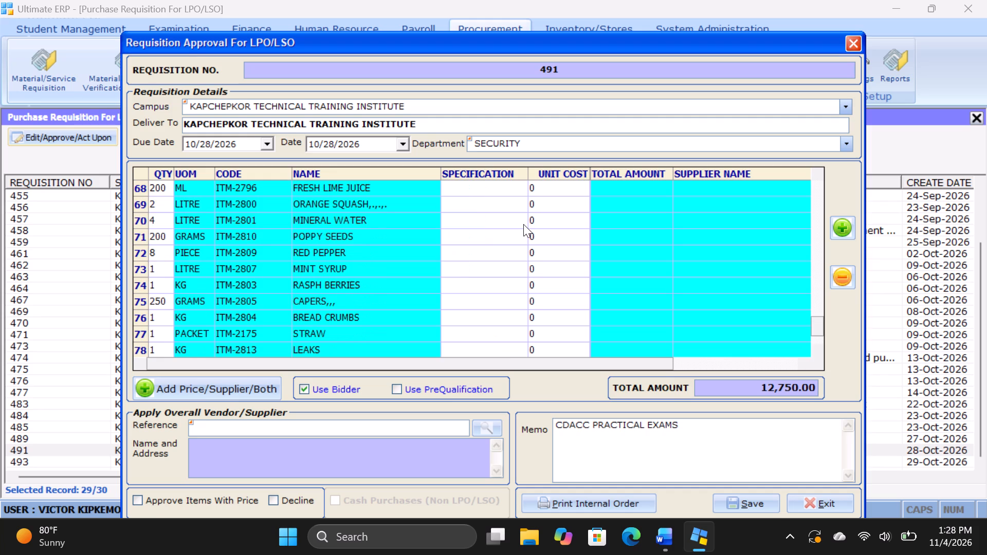
scroll(523, 224, up, 3)
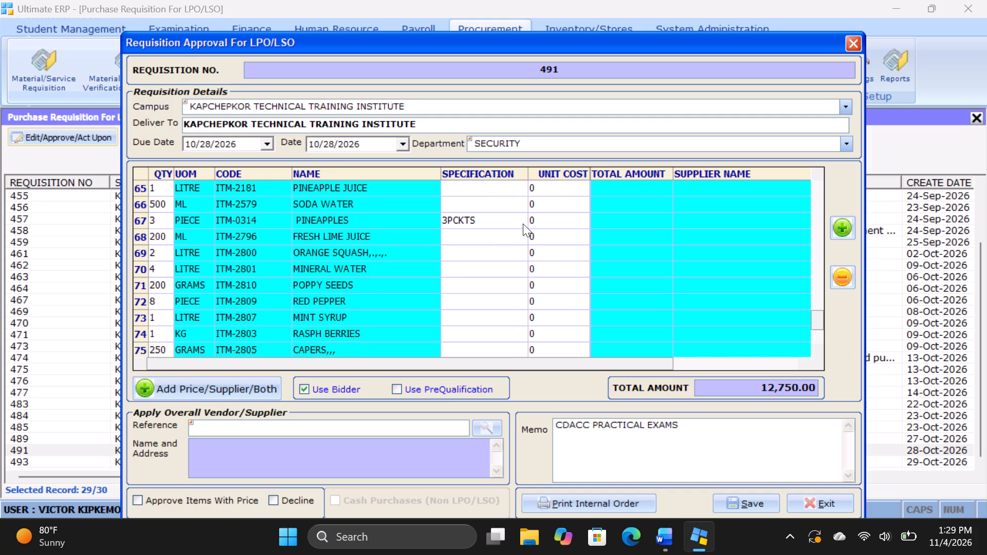
click(541, 220)
click(492, 304)
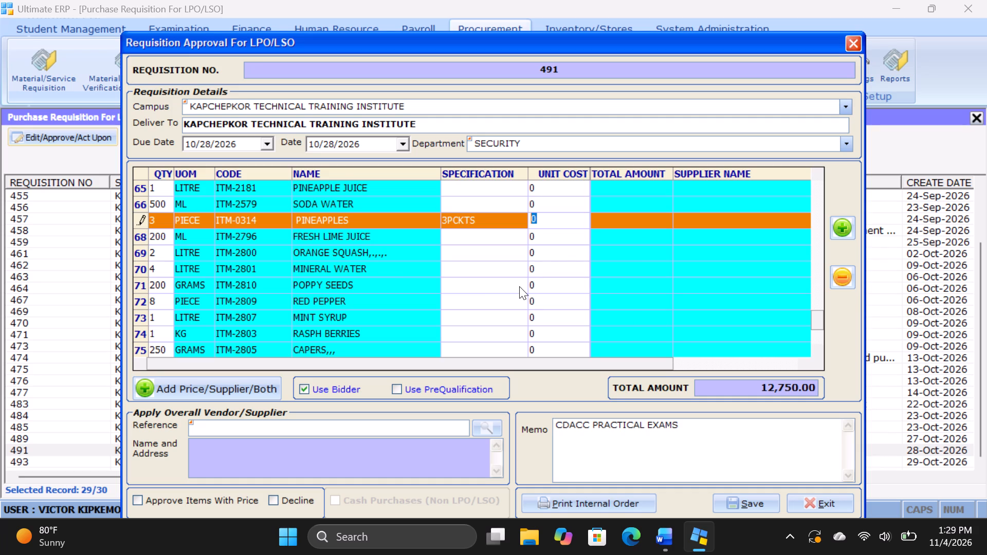
Set the unit cost of the brown sugar line (ITM-0282) to 160.
scroll(519, 285, up, 12)
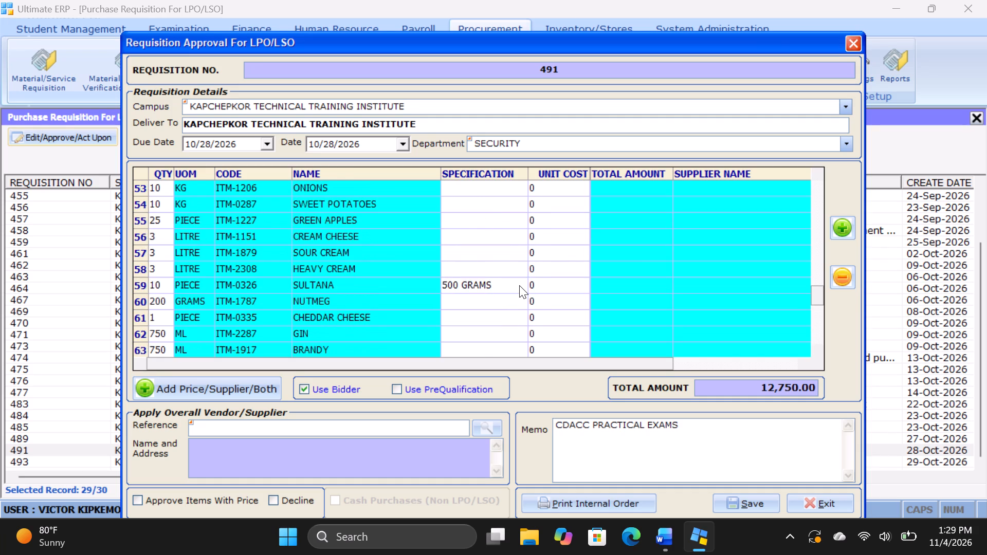
scroll(519, 285, up, 15)
scroll(519, 285, down, 3)
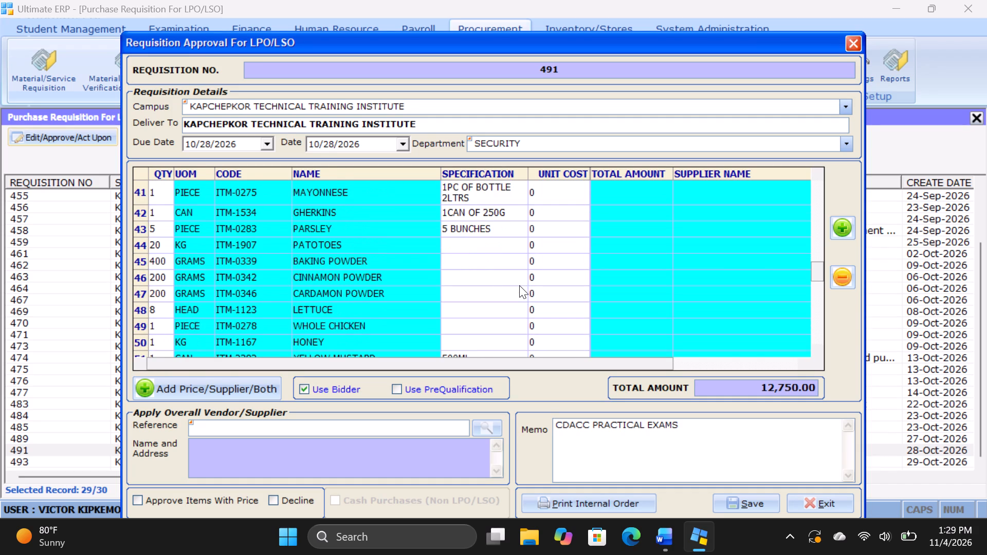
scroll(519, 285, up, 9)
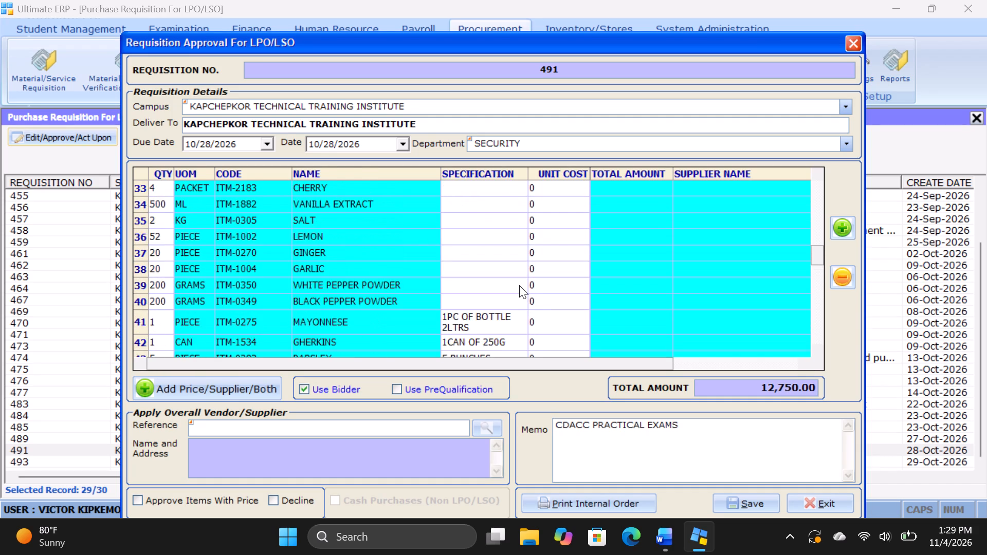
scroll(519, 285, up, 11)
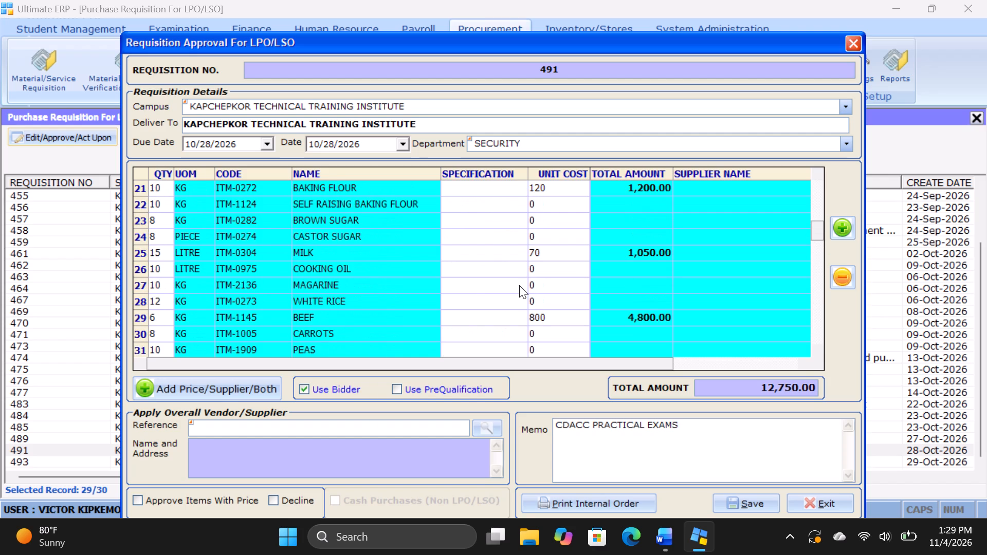
click(546, 221)
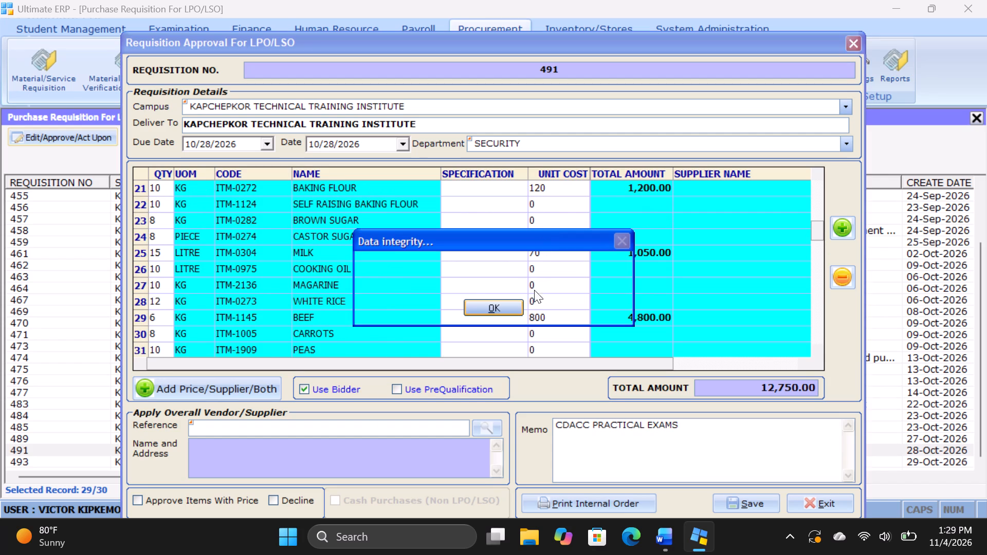
click(503, 307)
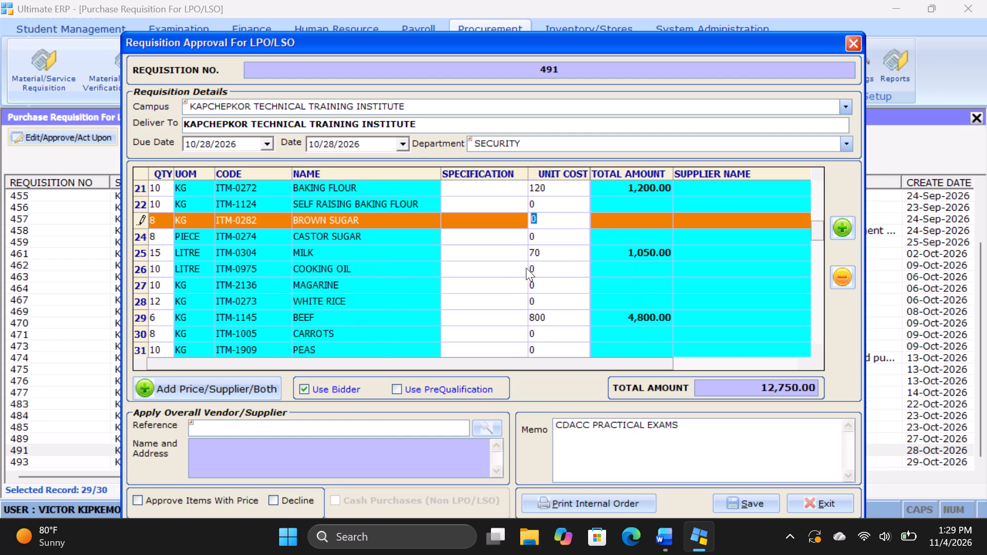
key(1)
text(60)
Set the unit cost of the carrots line (ITM-1005) to 150.
scroll(531, 268, down, 2)
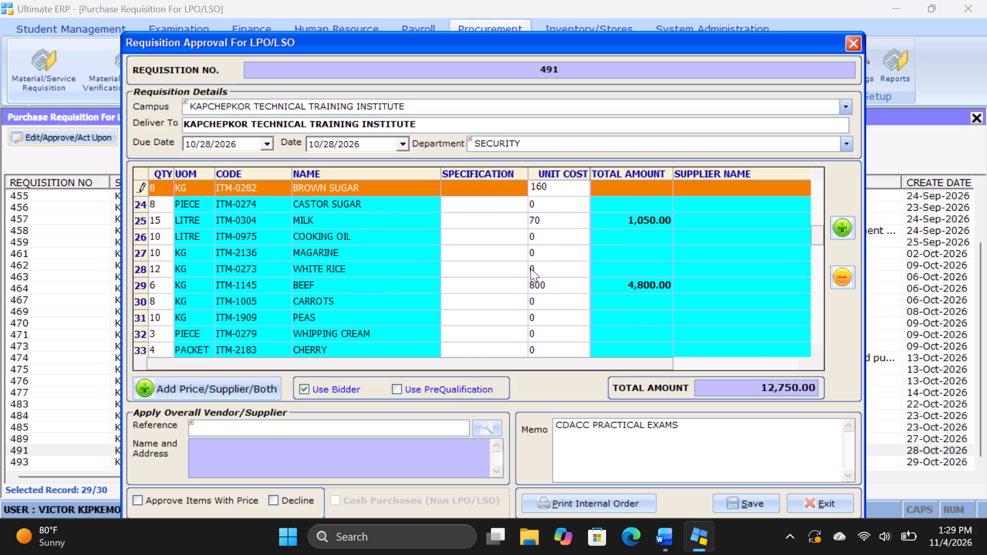
click(550, 200)
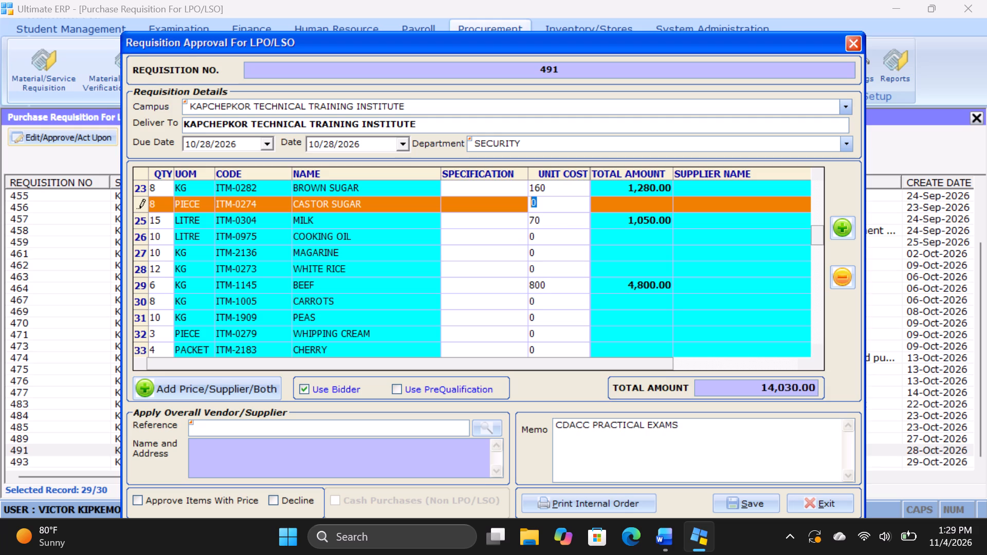
click(540, 301)
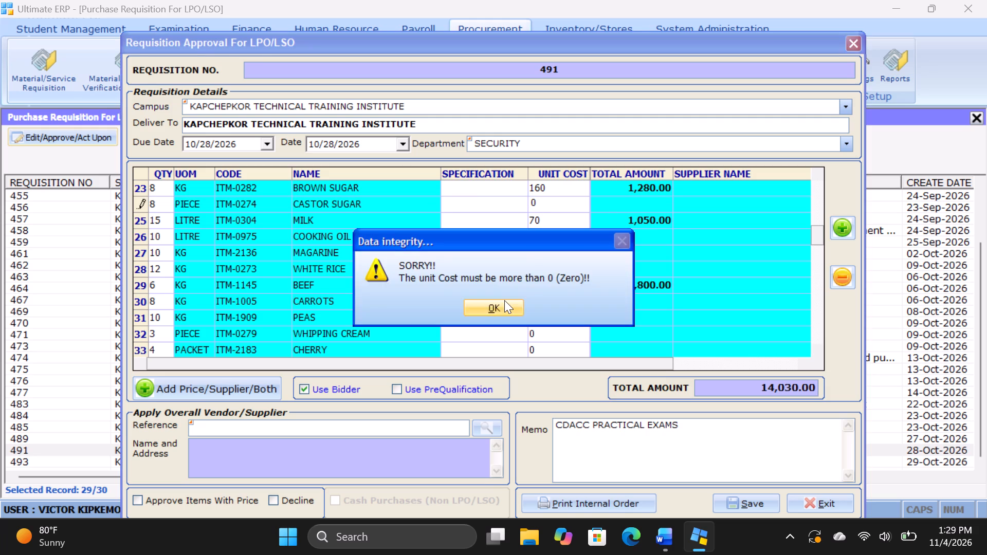
click(504, 300)
key(1)
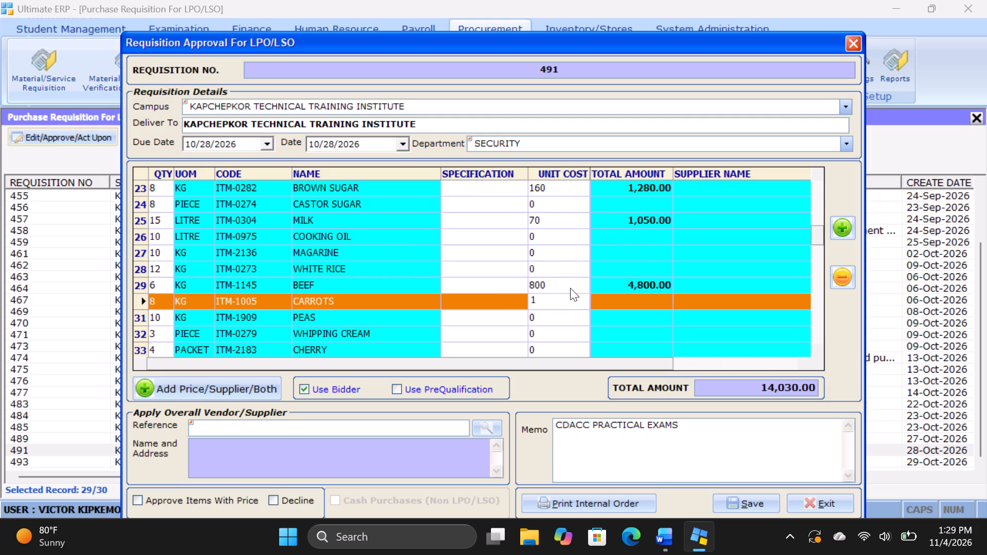
key(5)
key(0)
Set the unit cost of the garlic line (ITM-1004) to 30.
scroll(578, 280, down, 4)
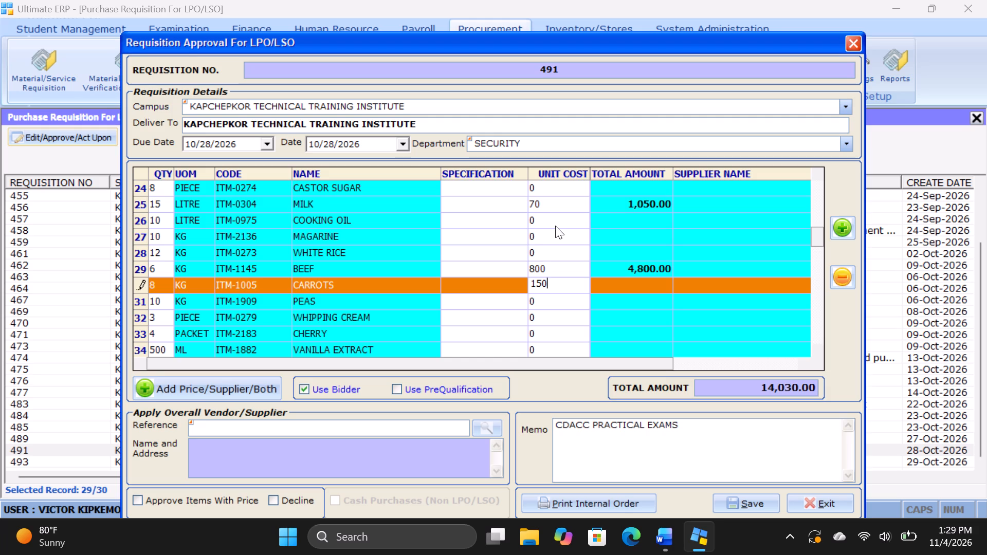
scroll(555, 226, down, 14)
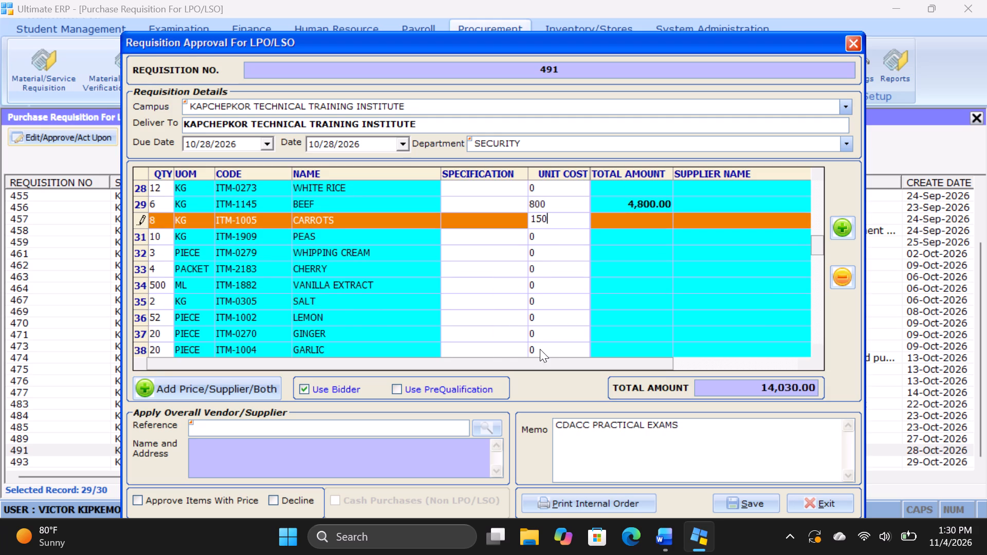
click(540, 348)
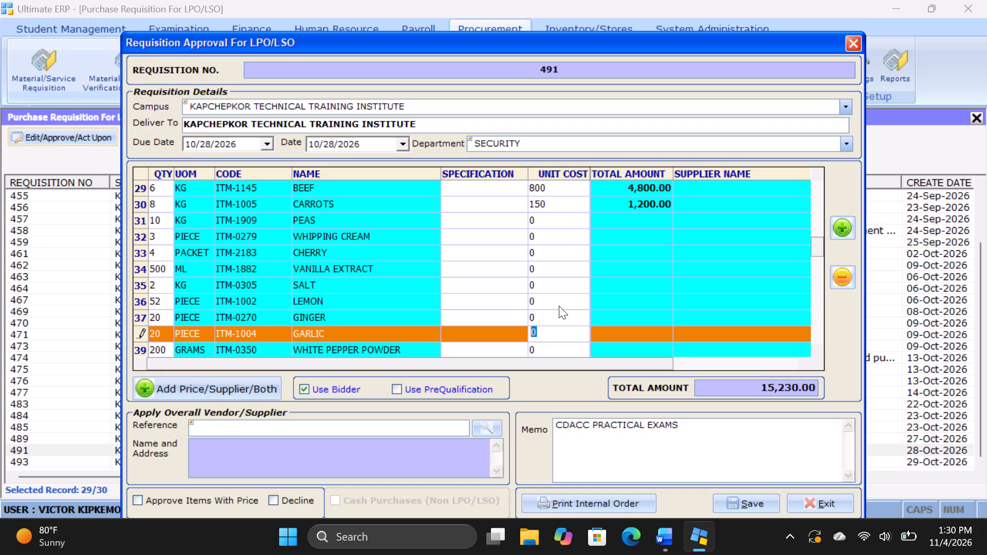
text(30)
Set the unit cost of lemon (ITM-1002) to 10 and of ginger (ITM-0270) to 30.
click(546, 300)
text(10)
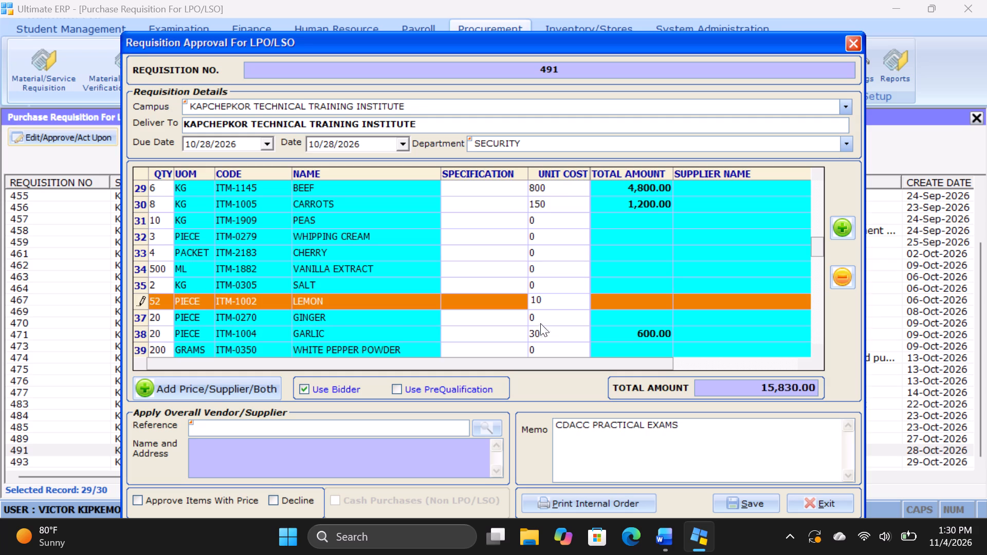
click(539, 319)
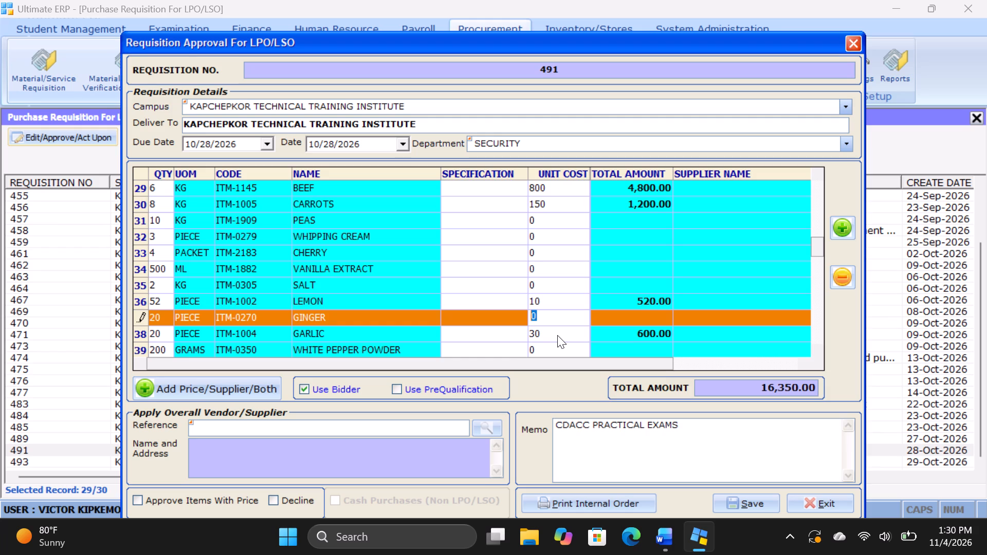
text(30)
scroll(557, 335, down, 2)
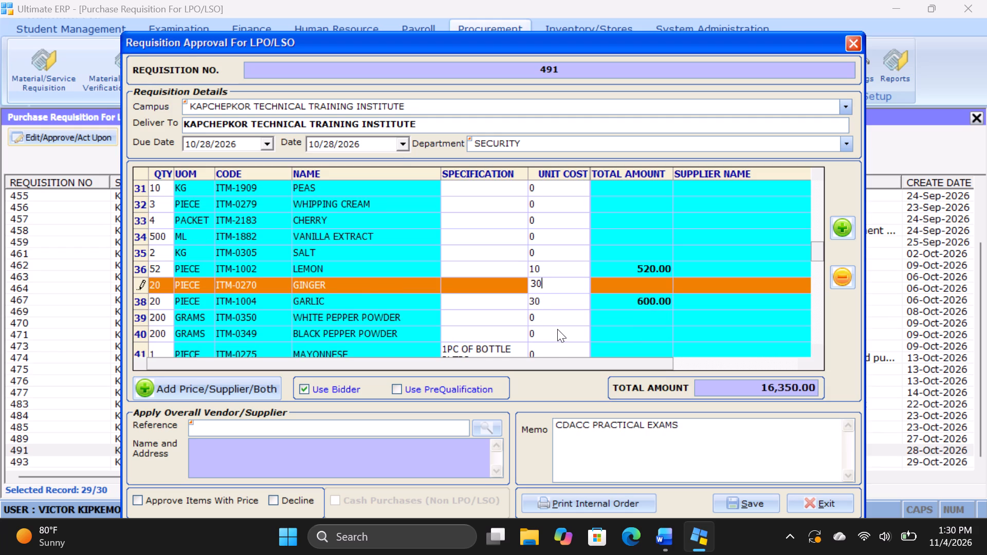
scroll(562, 320, down, 5)
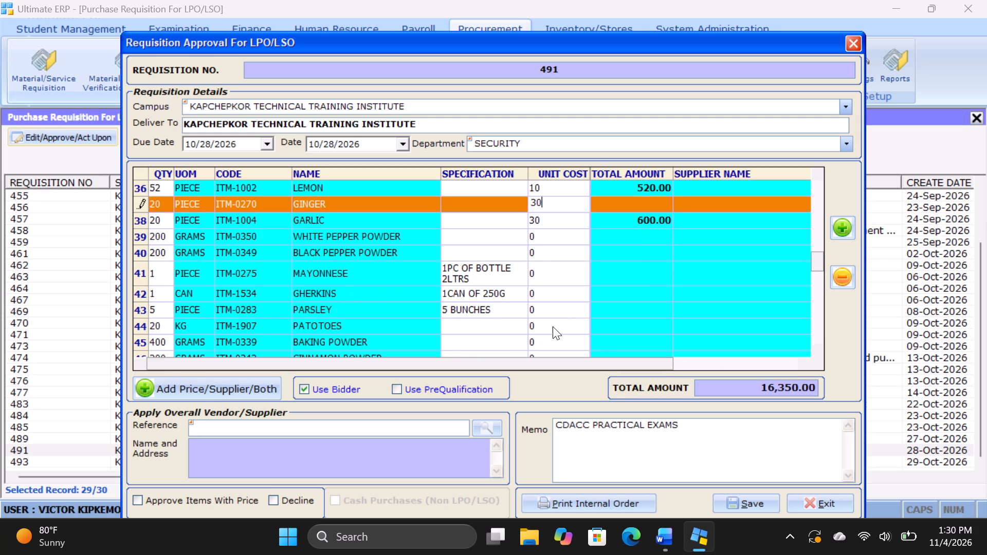
Set the unit cost of the onions line (ITM-1206) to 150.
click(553, 326)
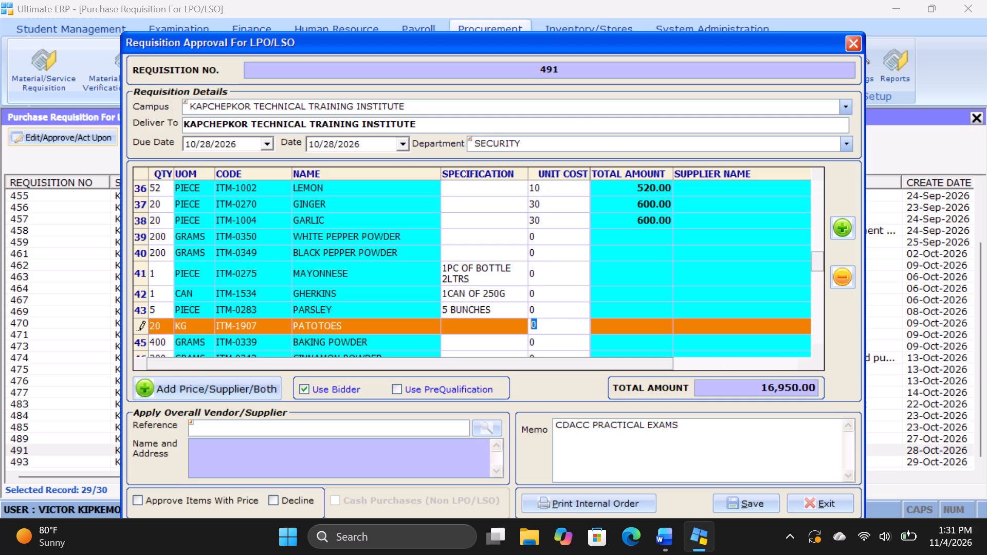
scroll(545, 321, up, 5)
scroll(583, 281, down, 12)
scroll(465, 306, down, 4)
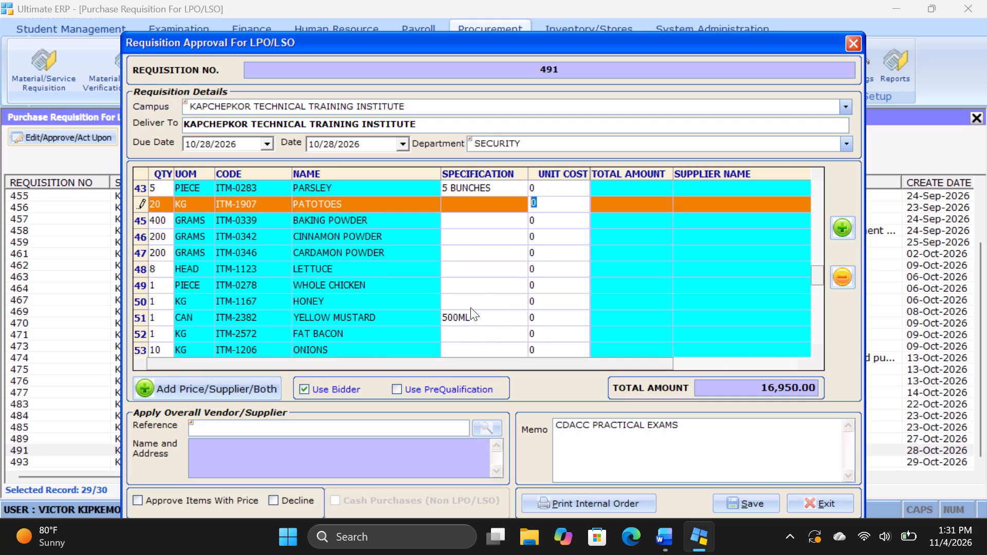
scroll(478, 289, down, 4)
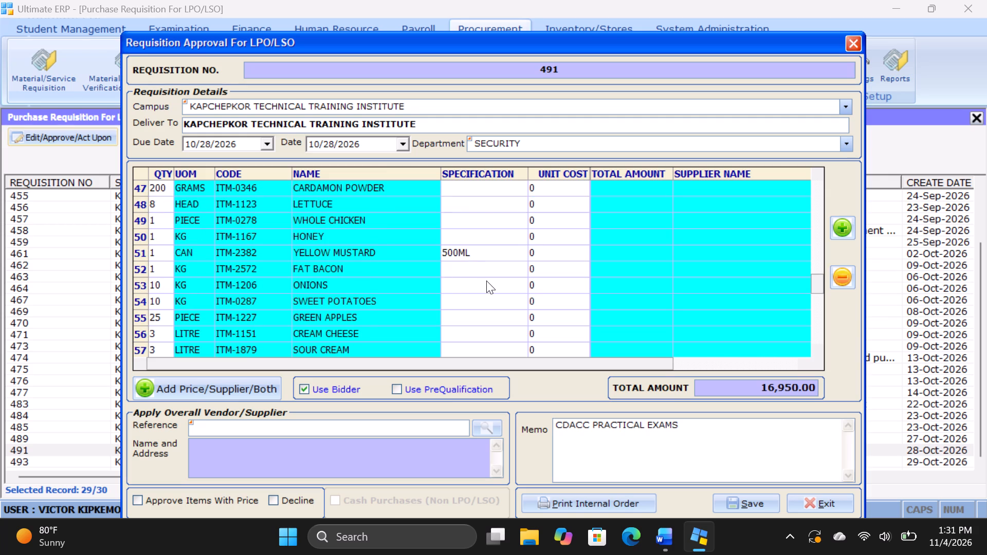
click(543, 287)
click(479, 303)
key(1)
key(5)
key(0)
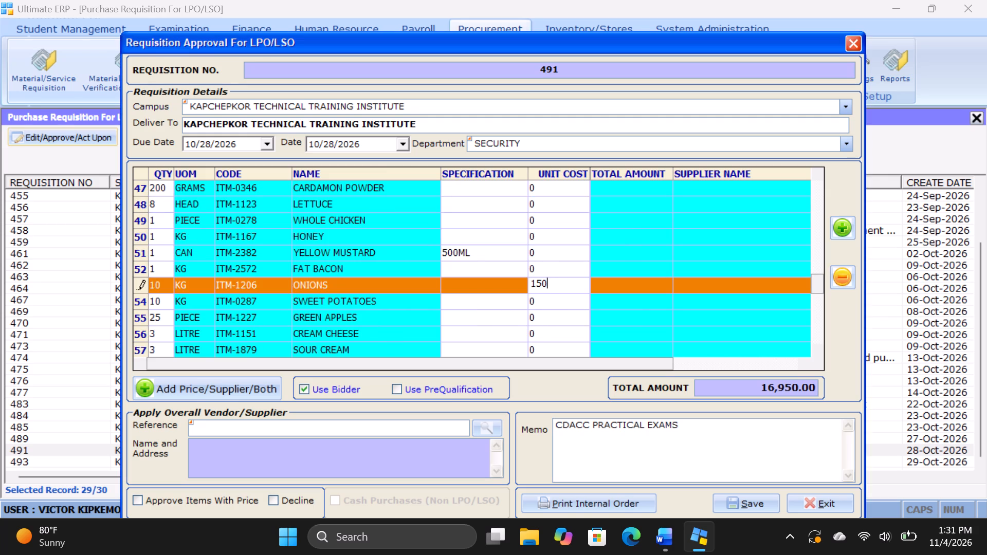
Set the unit cost of both gin (ITM-2287) and brandy (ITM-1917) to 1500.
scroll(549, 299, down, 1)
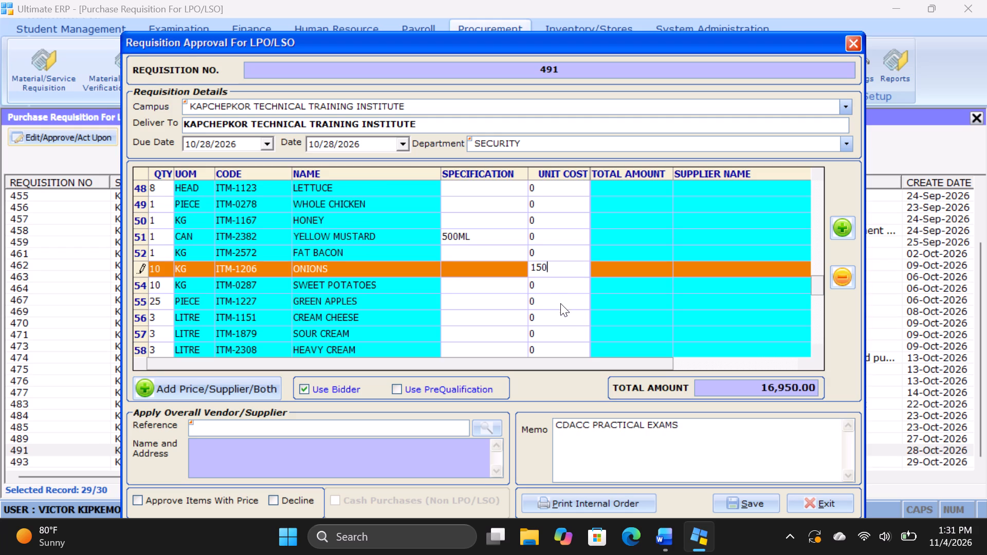
scroll(558, 312, down, 5)
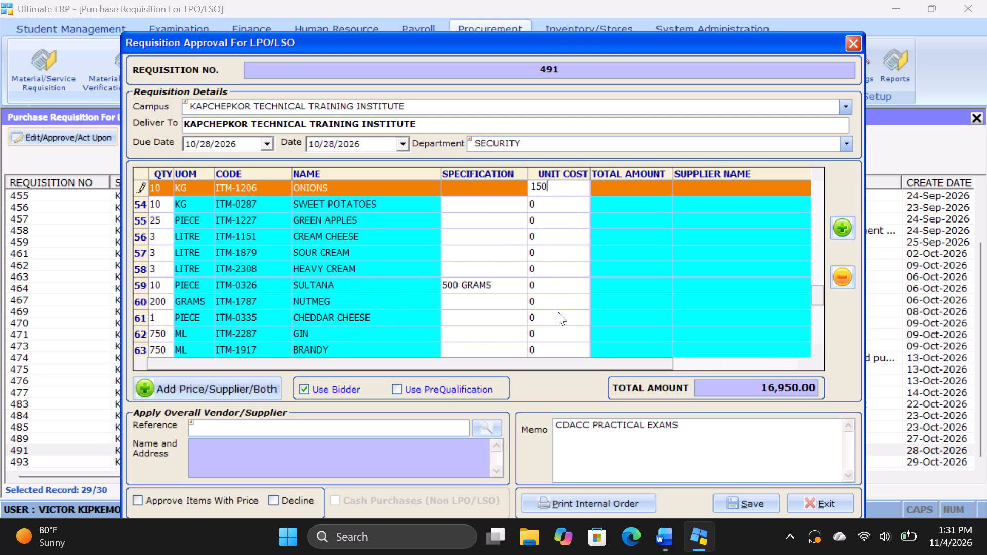
scroll(558, 312, down, 2)
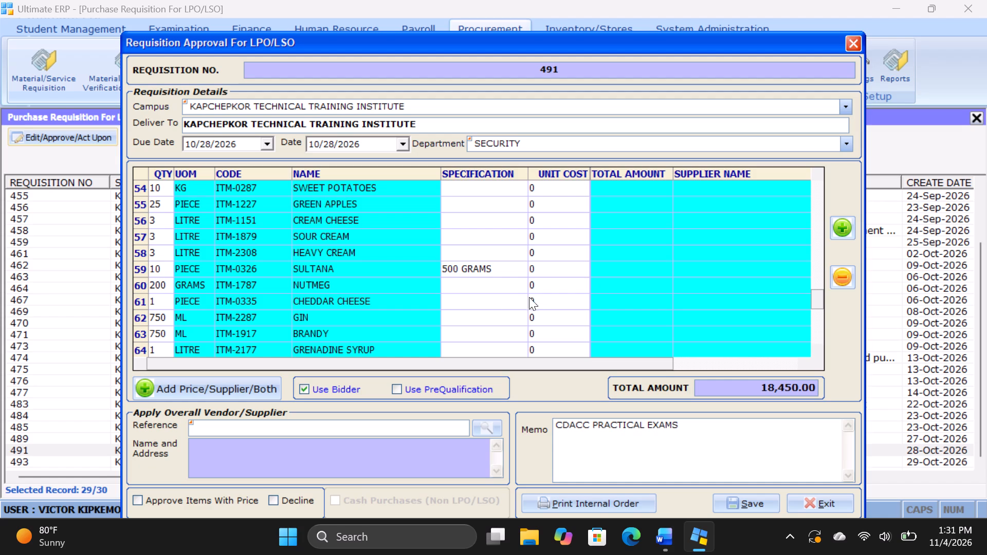
click(537, 299)
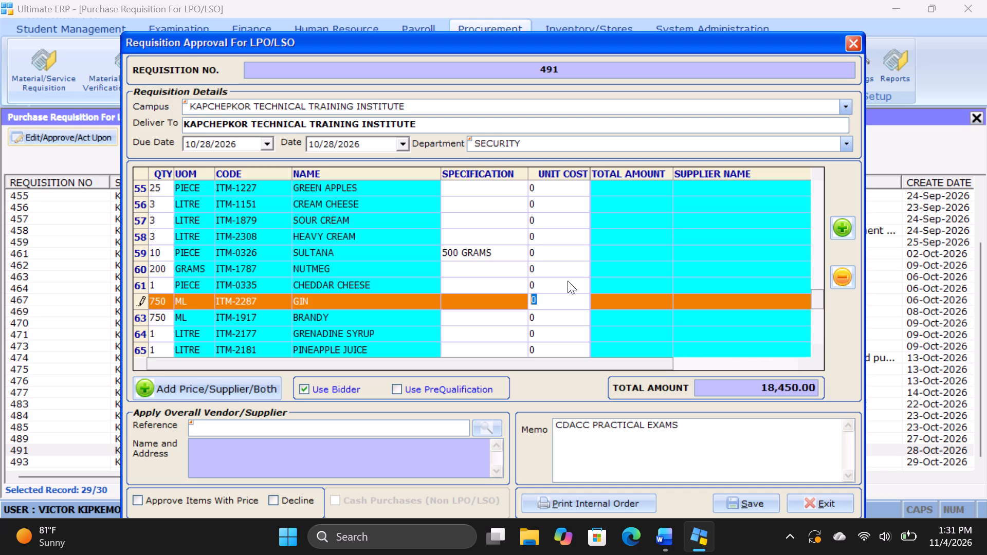
key(1)
text(500)
click(564, 316)
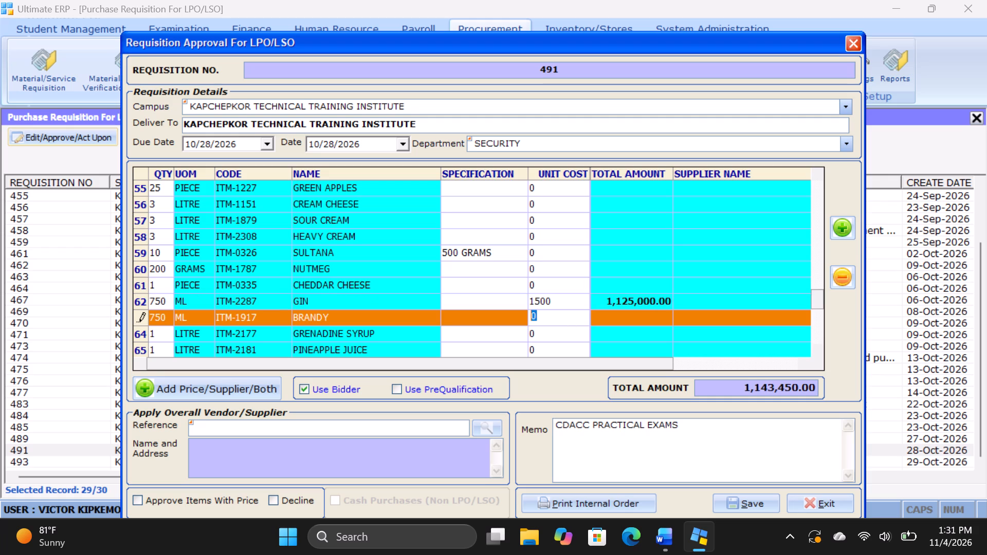
text(1500)
Review the requisition's item lines from brandy back up to peas for unit costs that are still missing.
scroll(562, 308, down, 1)
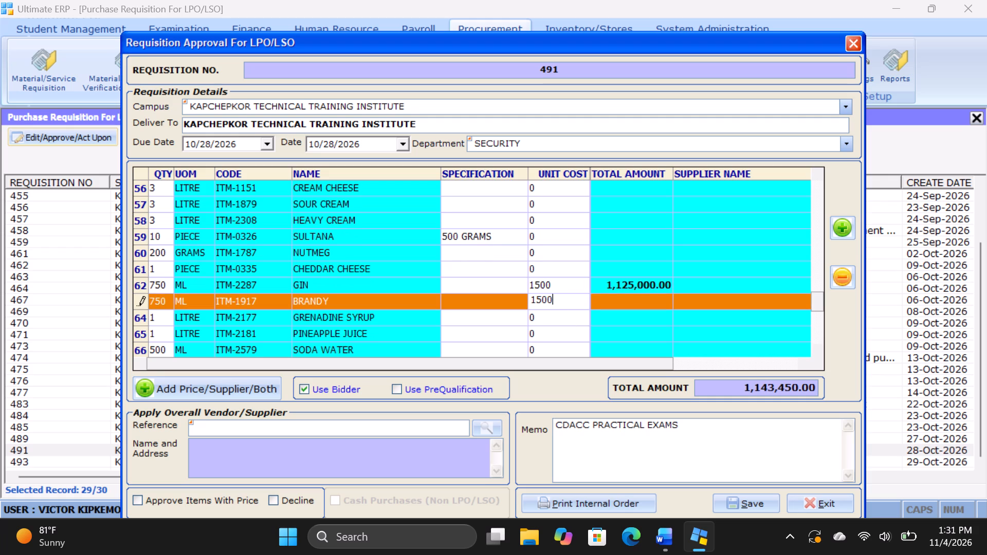
scroll(562, 308, down, 10)
scroll(558, 300, up, 11)
scroll(542, 281, down, 4)
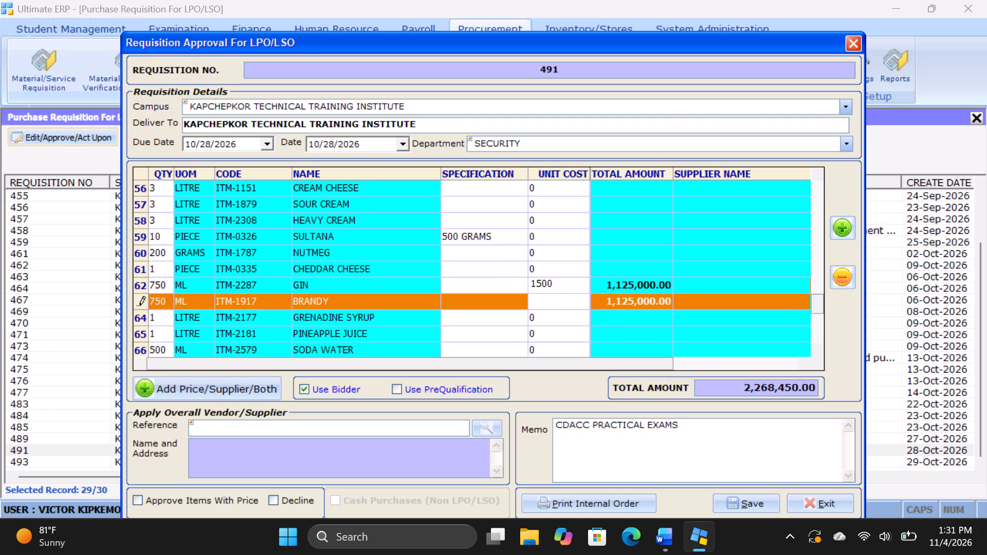
scroll(542, 277, down, 17)
scroll(543, 273, up, 8)
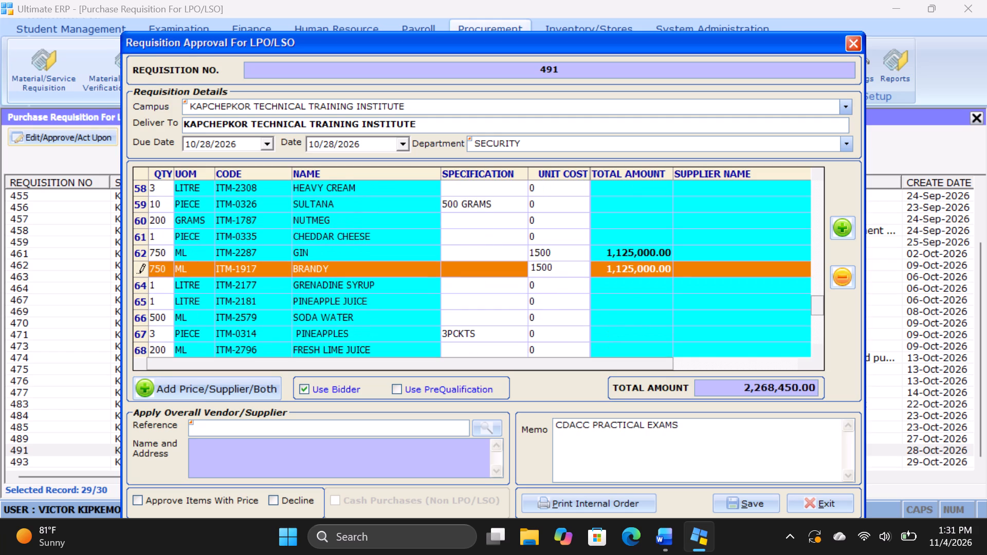
scroll(543, 273, up, 7)
scroll(501, 271, up, 2)
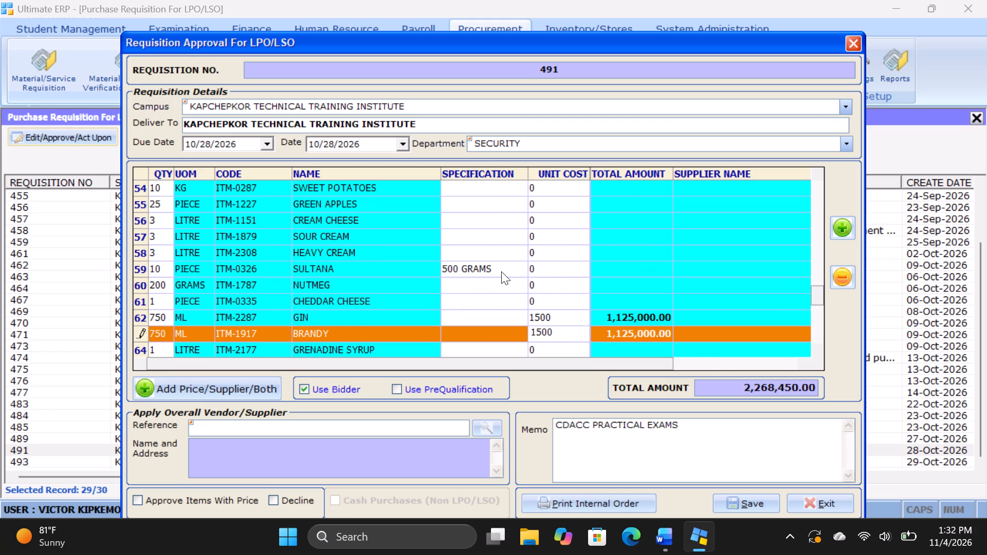
scroll(501, 271, up, 3)
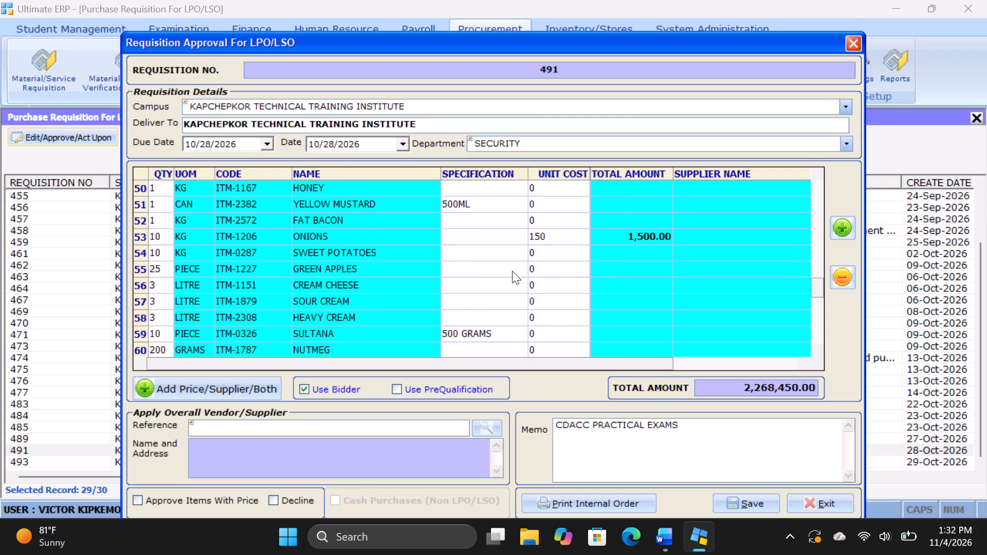
scroll(516, 277, up, 3)
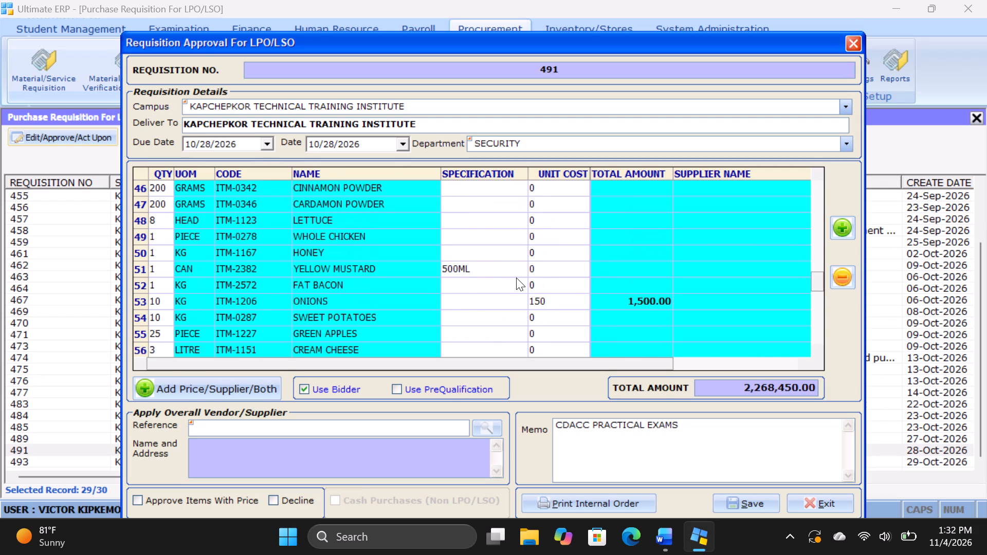
scroll(516, 277, up, 4)
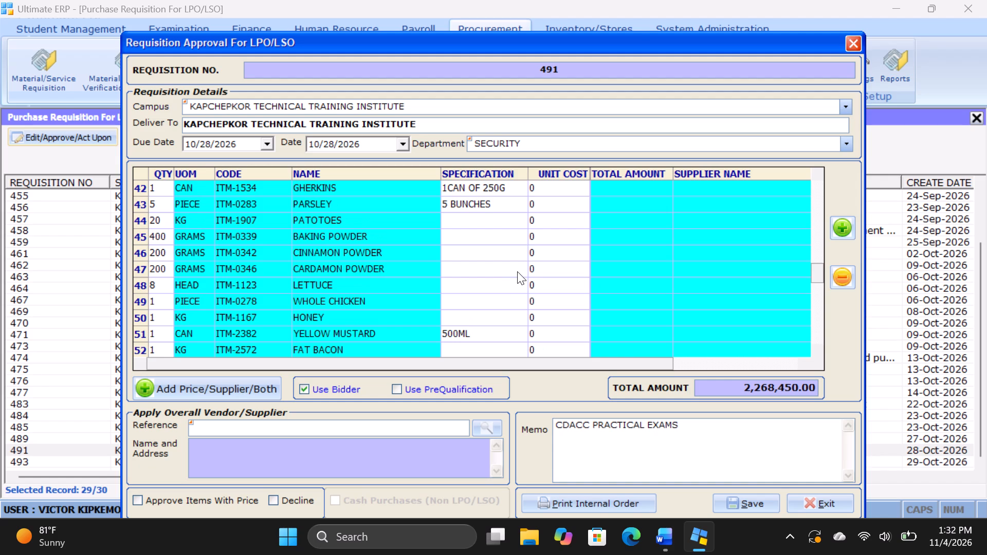
scroll(517, 271, up, 3)
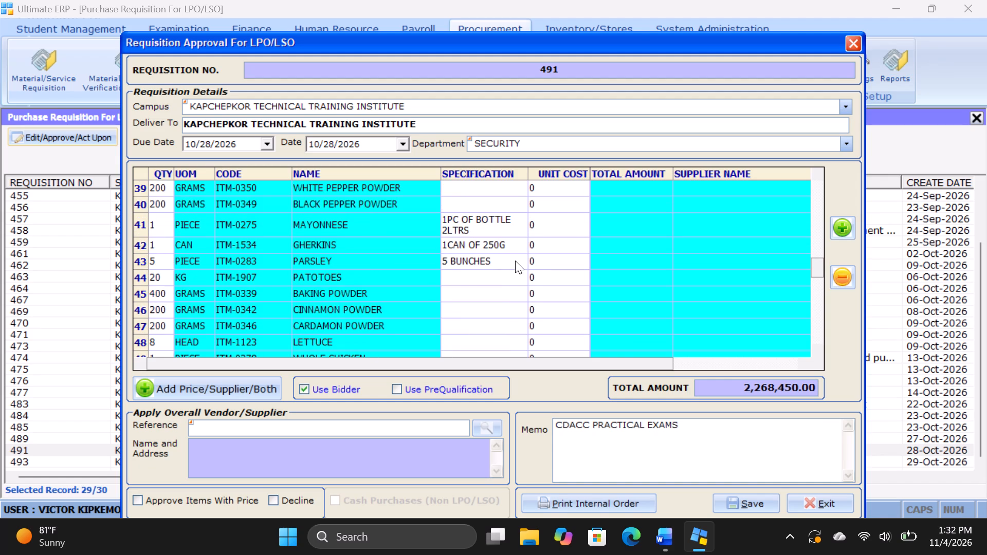
scroll(515, 261, up, 2)
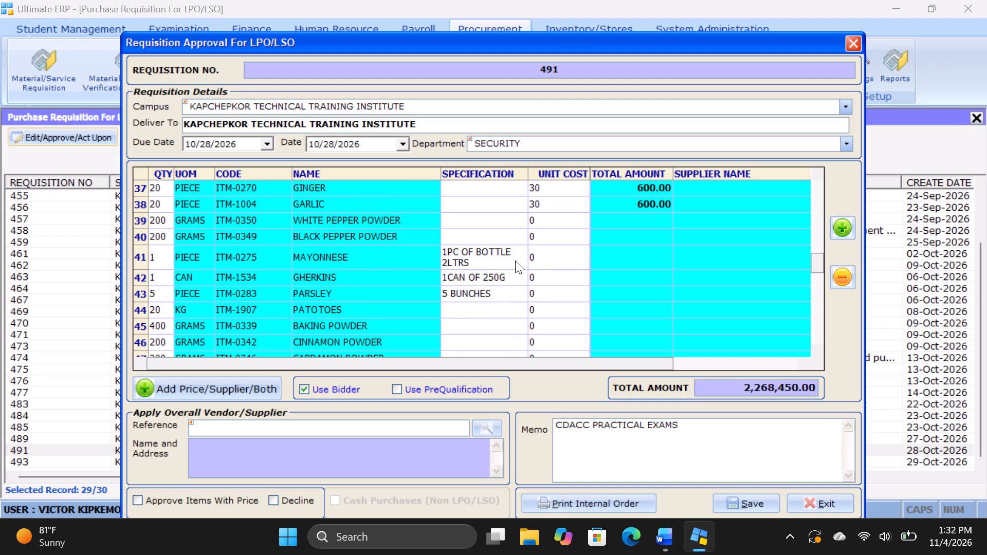
scroll(513, 261, up, 5)
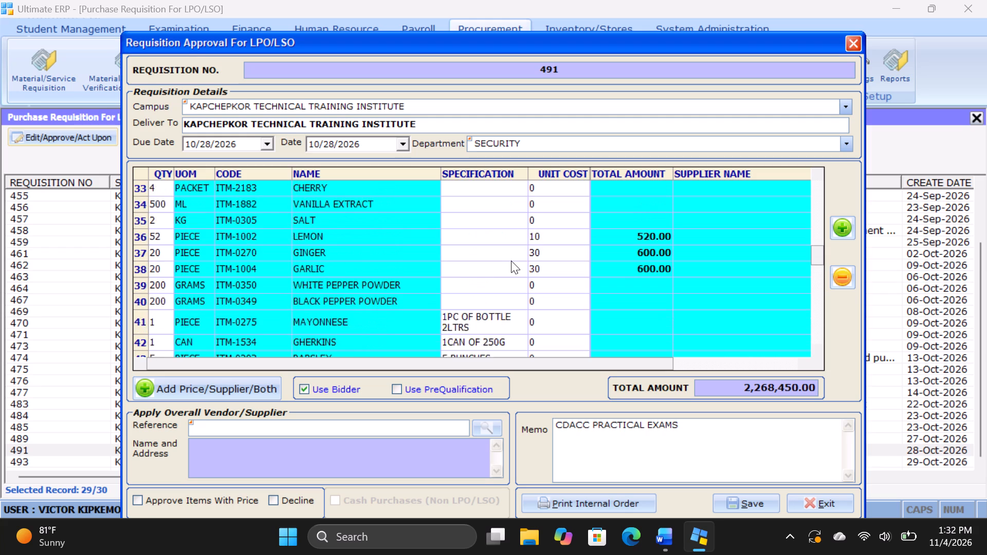
scroll(511, 261, up, 2)
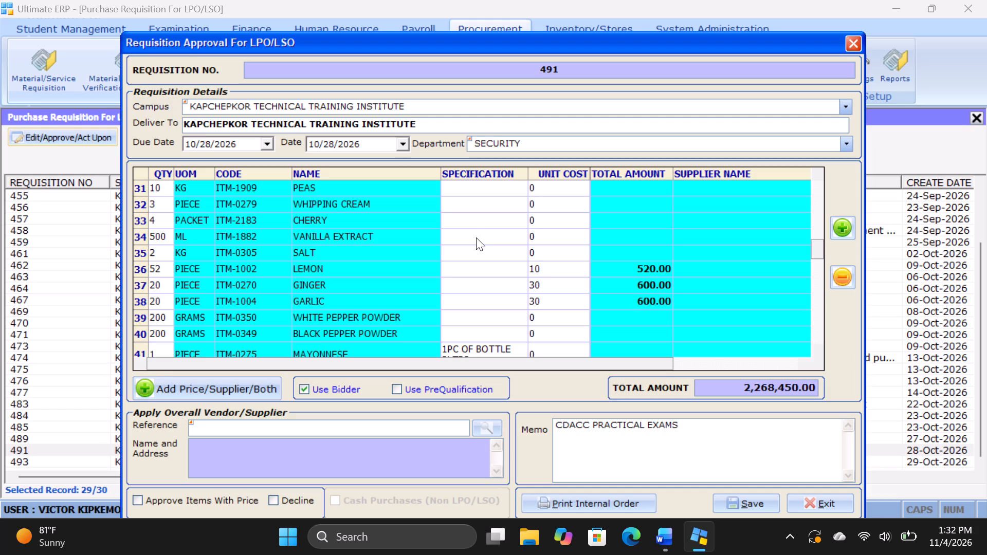
scroll(487, 236, down, 4)
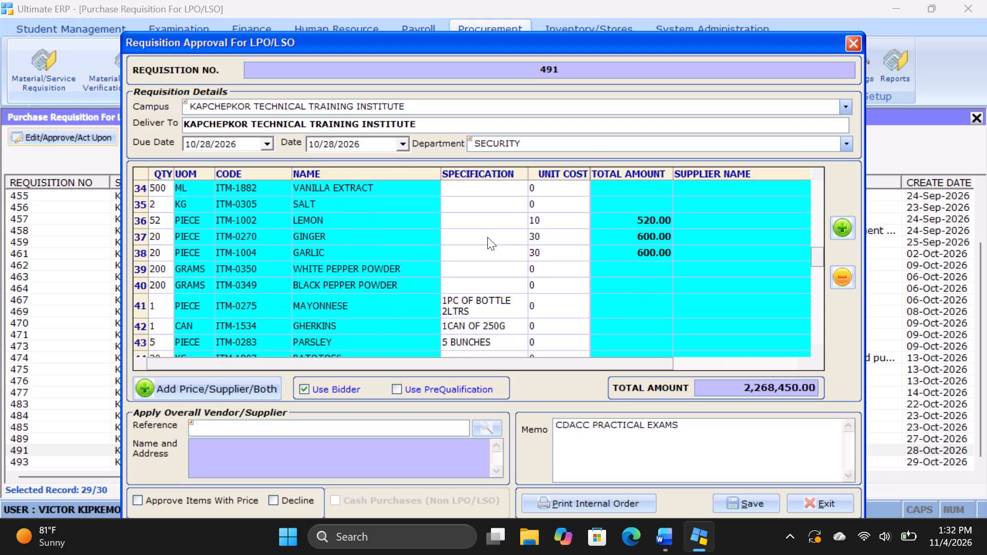
Set the unit cost of self raising baking flour (ITM-1124) to 115 and of castor sugar (ITM-0274) to 440.
scroll(487, 237, up, 18)
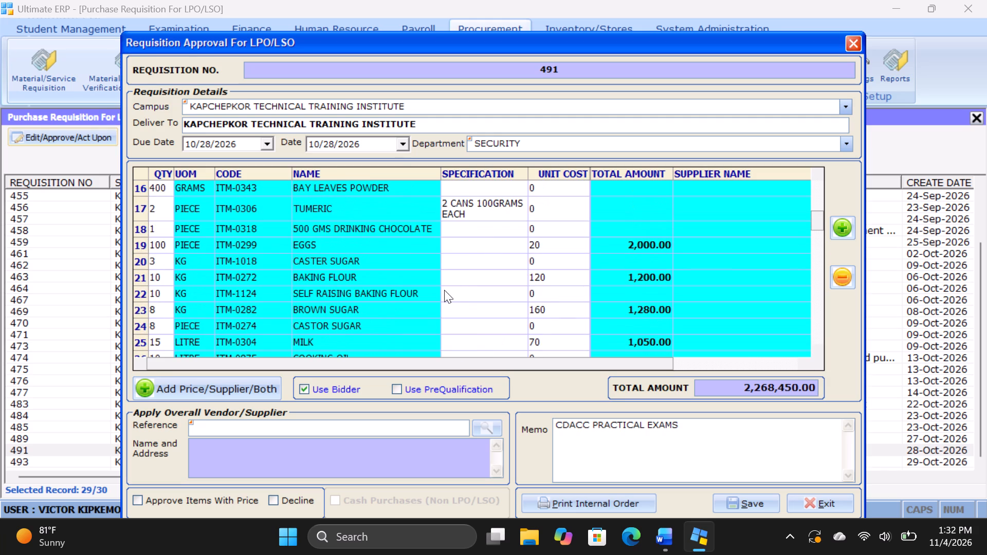
click(539, 291)
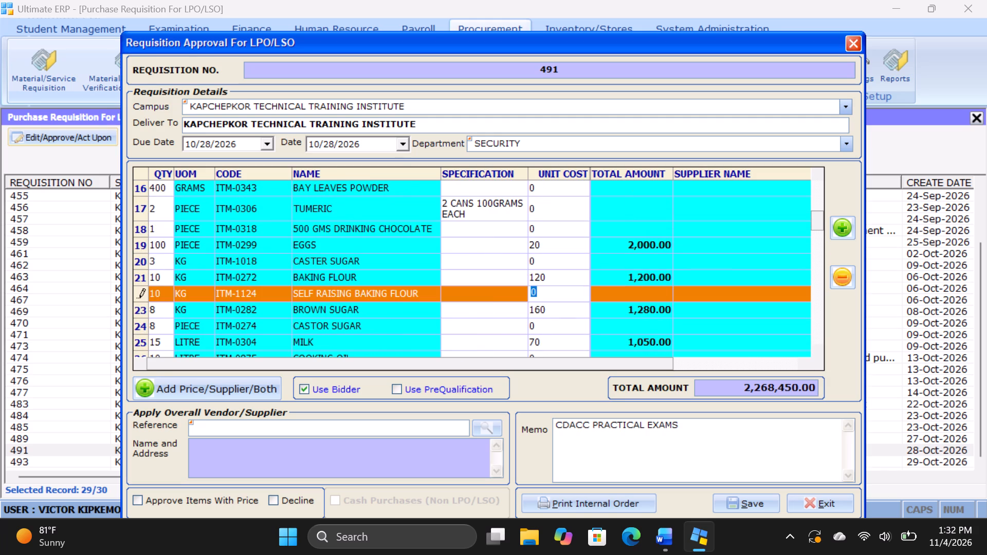
text(115)
click(546, 328)
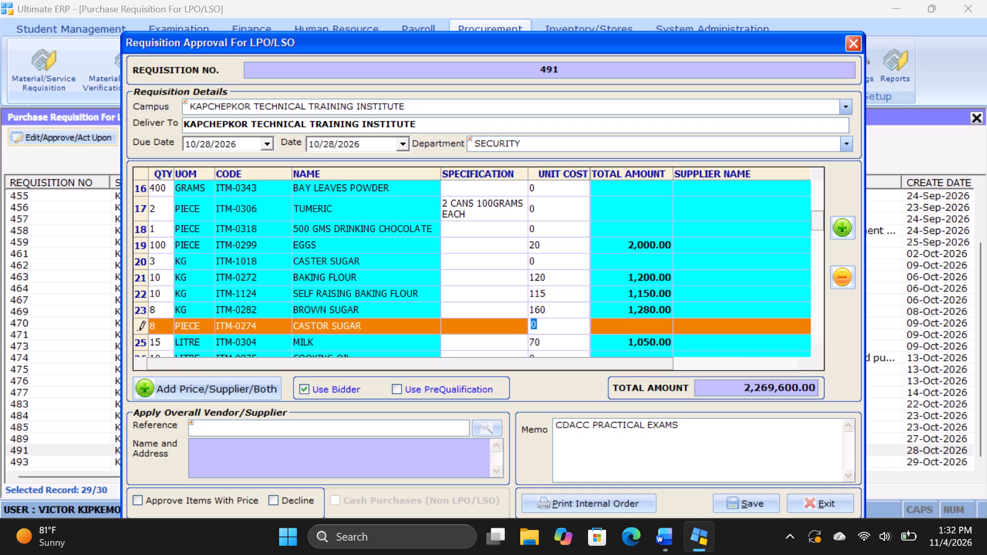
text(440)
Open the unit cost of the cooking oil line (ITM-0975) for editing.
scroll(548, 327, down, 13)
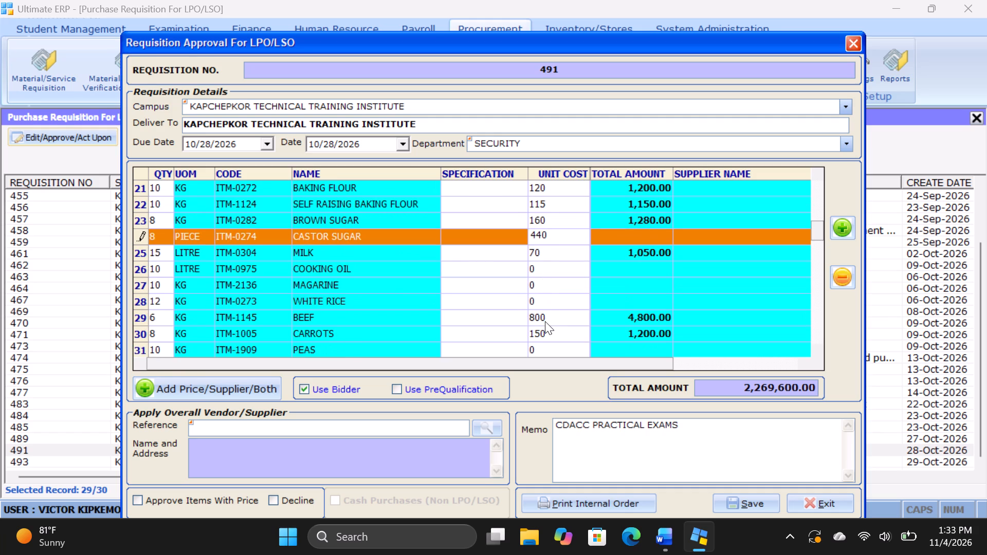
click(543, 268)
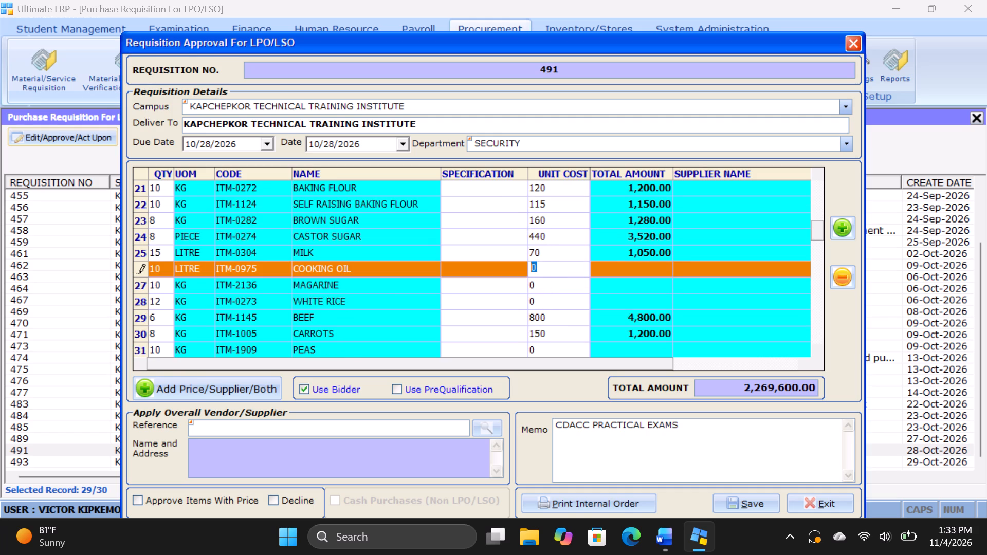
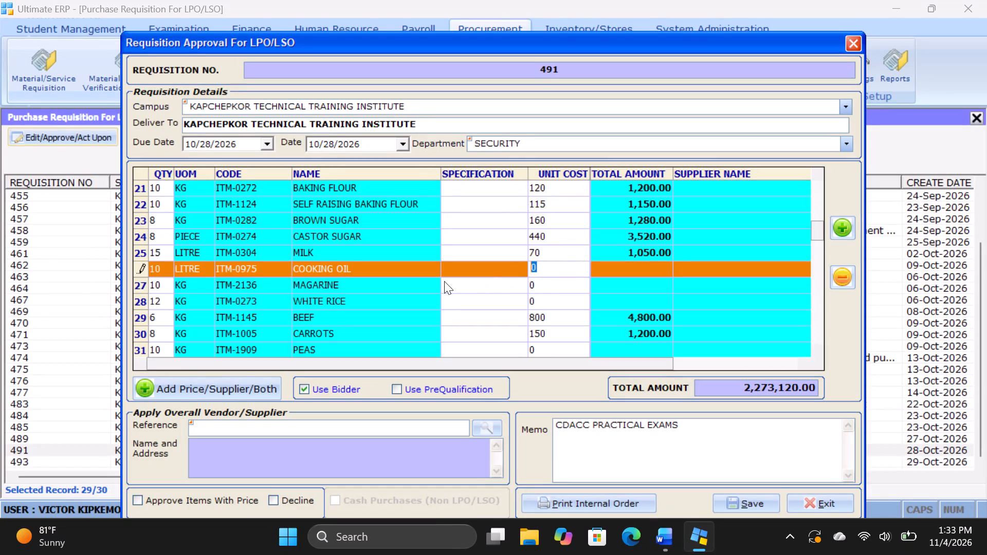
Set the unit cost of cigar (ITM-2565) to 2500.
scroll(444, 281, up, 3)
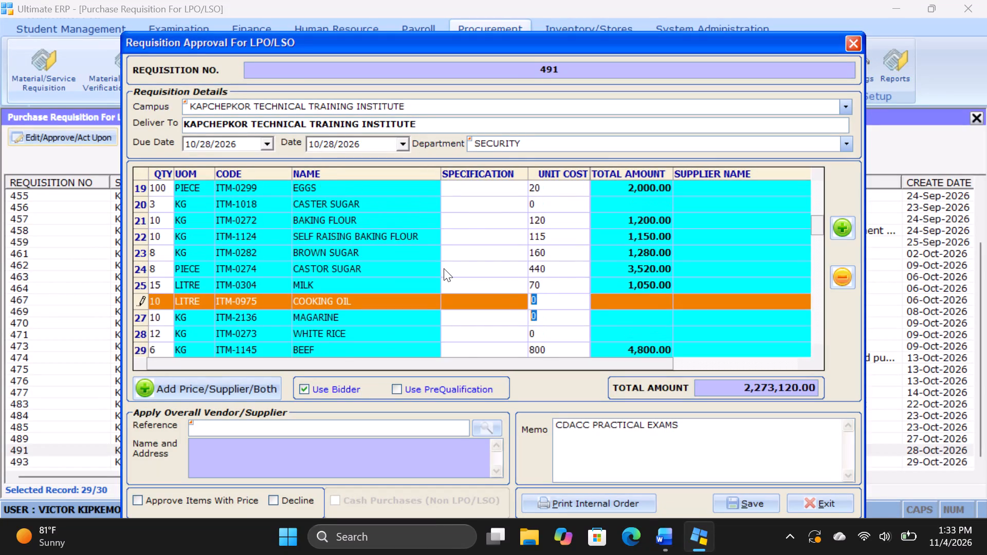
scroll(444, 268, up, 16)
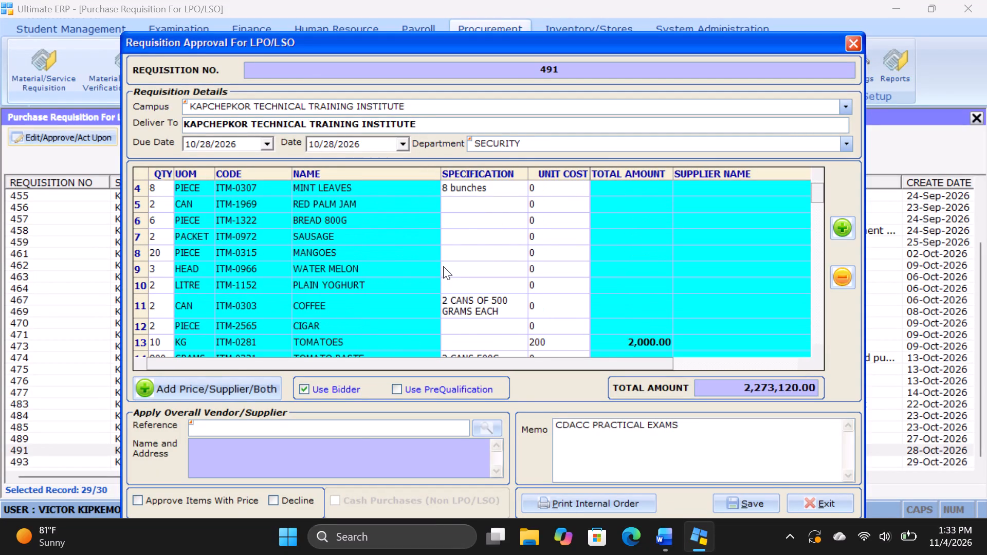
scroll(443, 266, up, 14)
scroll(426, 244, down, 1)
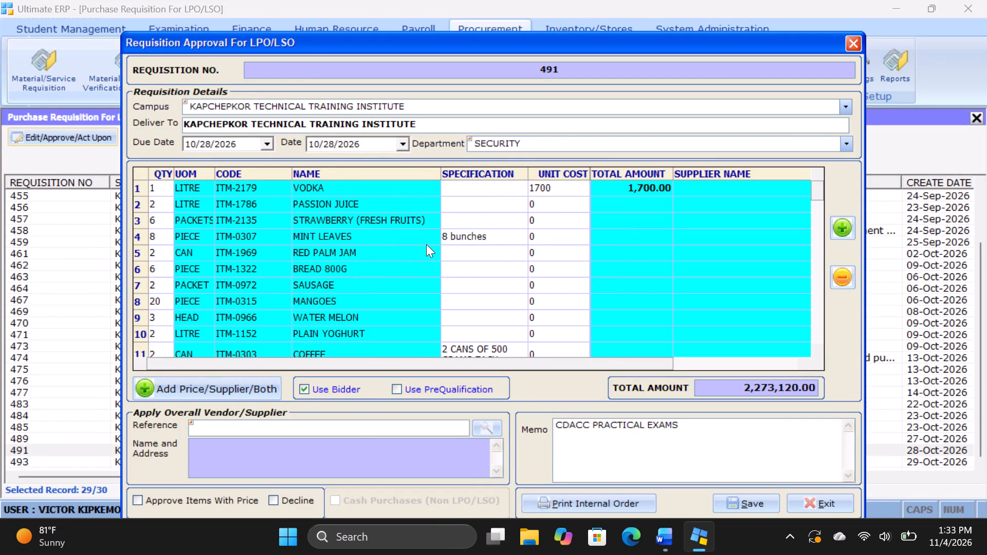
scroll(425, 246, down, 1)
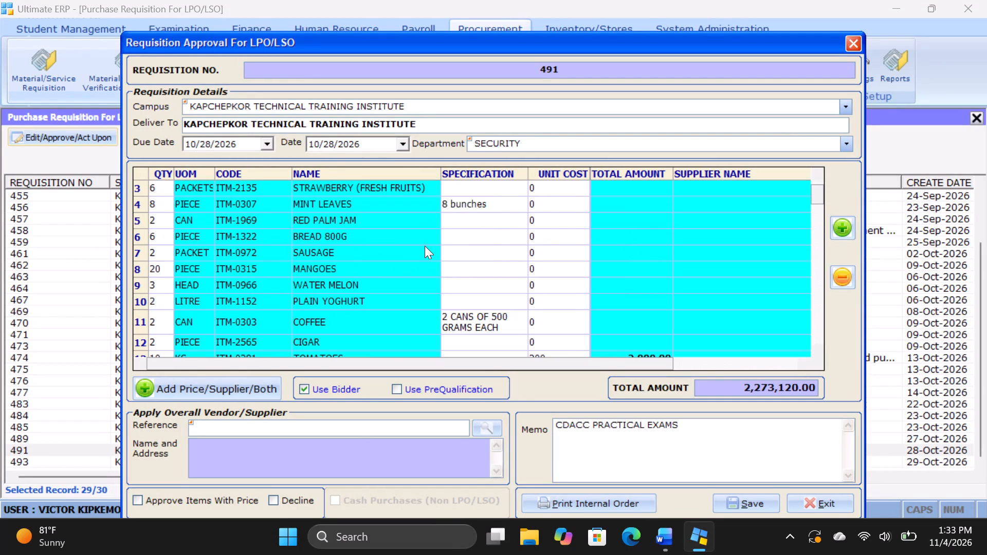
scroll(425, 246, down, 1)
scroll(424, 245, up, 2)
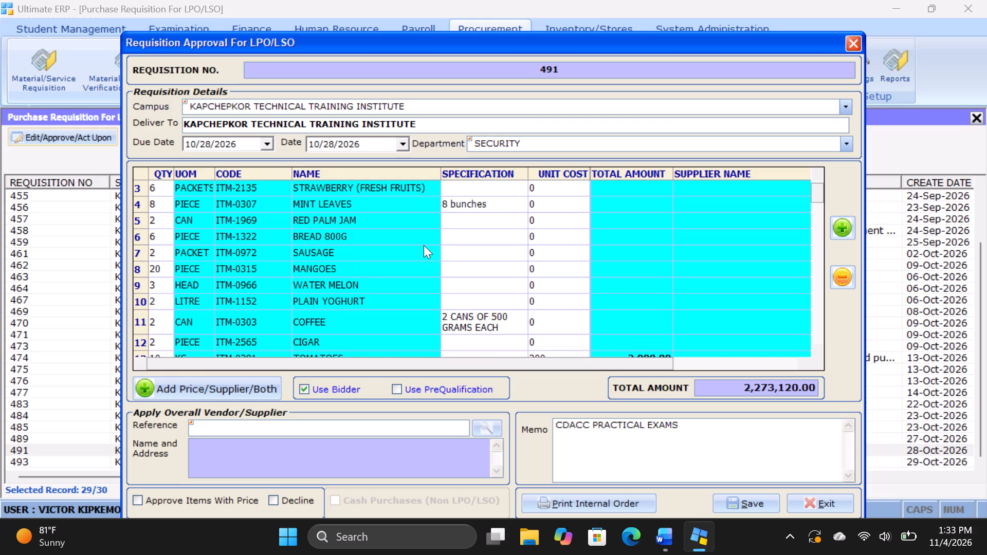
scroll(424, 245, down, 4)
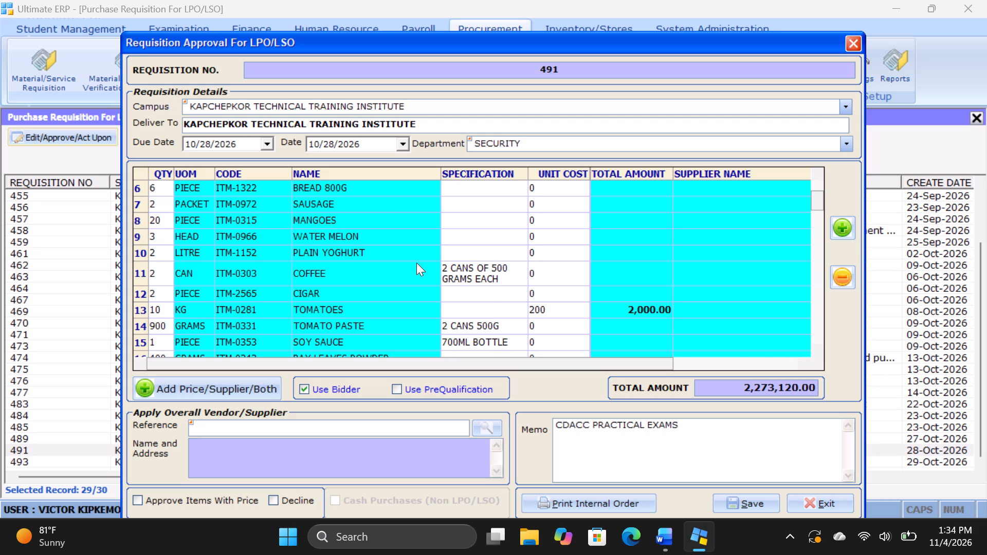
scroll(416, 263, down, 6)
scroll(415, 270, up, 2)
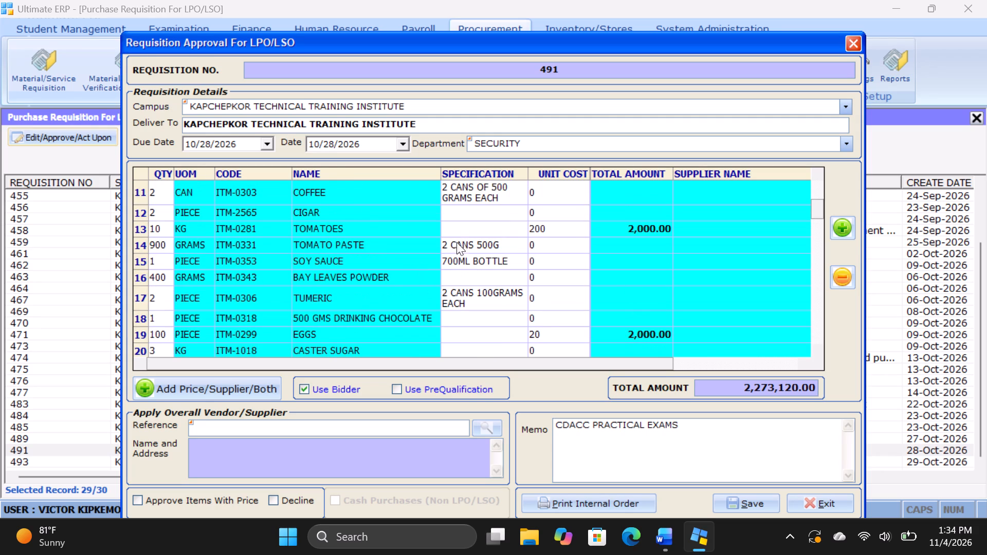
click(535, 234)
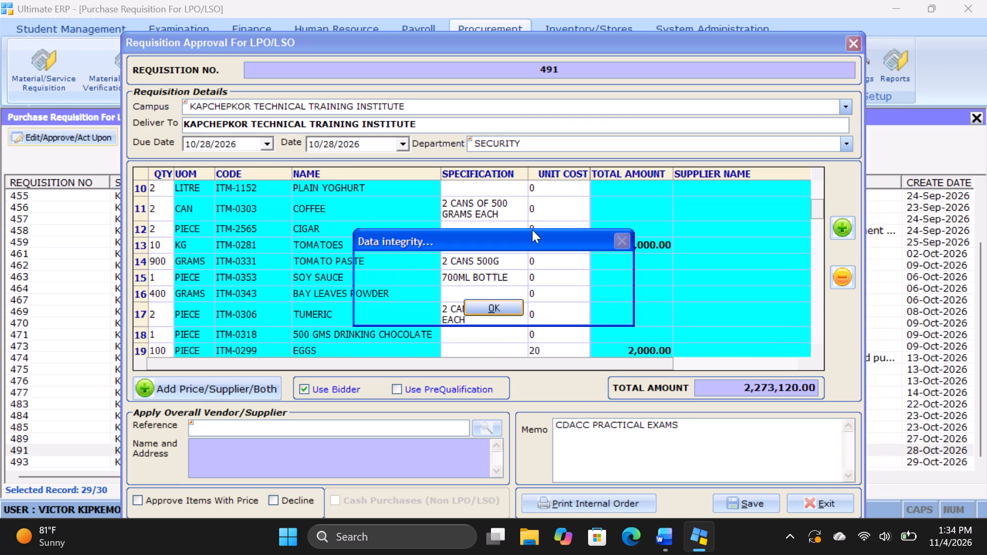
click(502, 304)
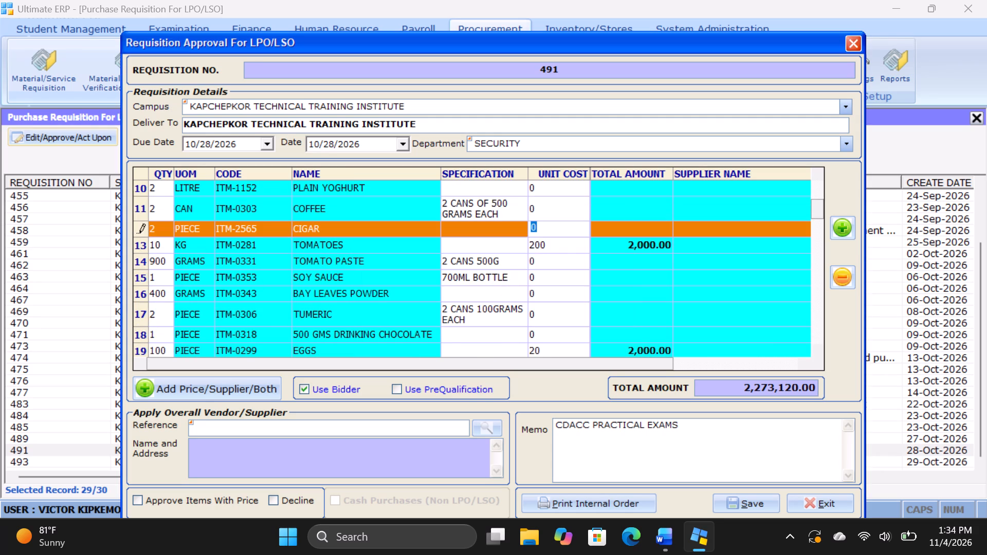
text(2500)
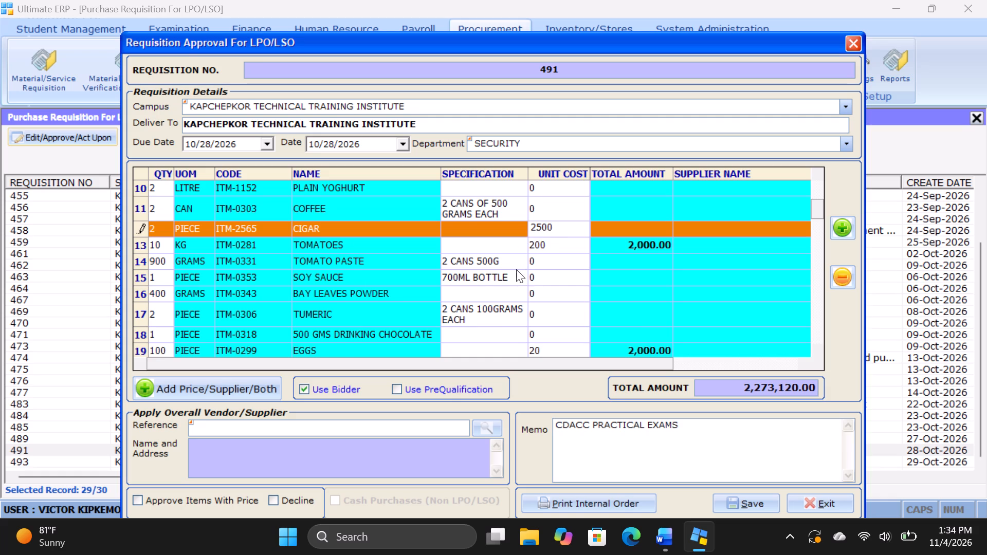
Set the unit cost of salt (ITM-0305) to 50.
scroll(495, 308, down, 2)
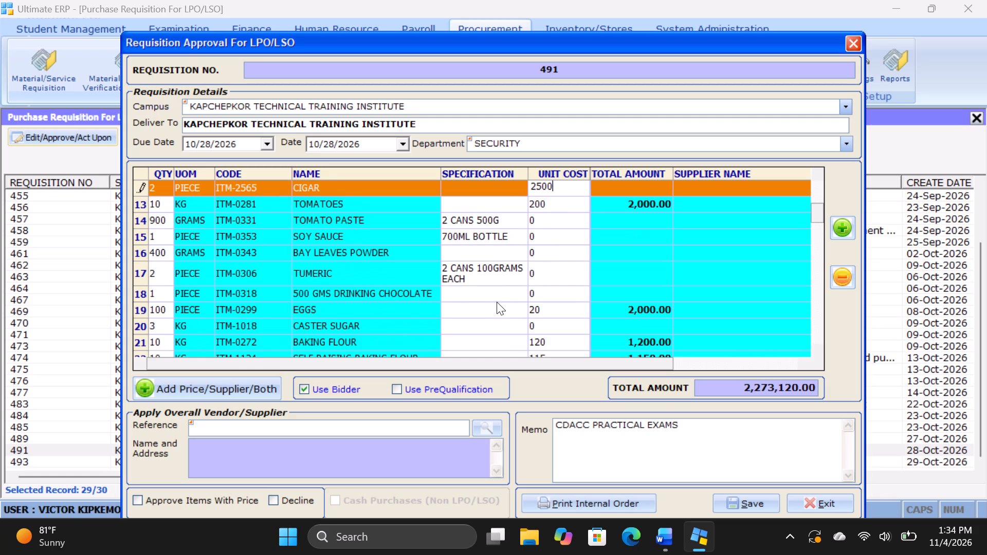
scroll(497, 302, down, 6)
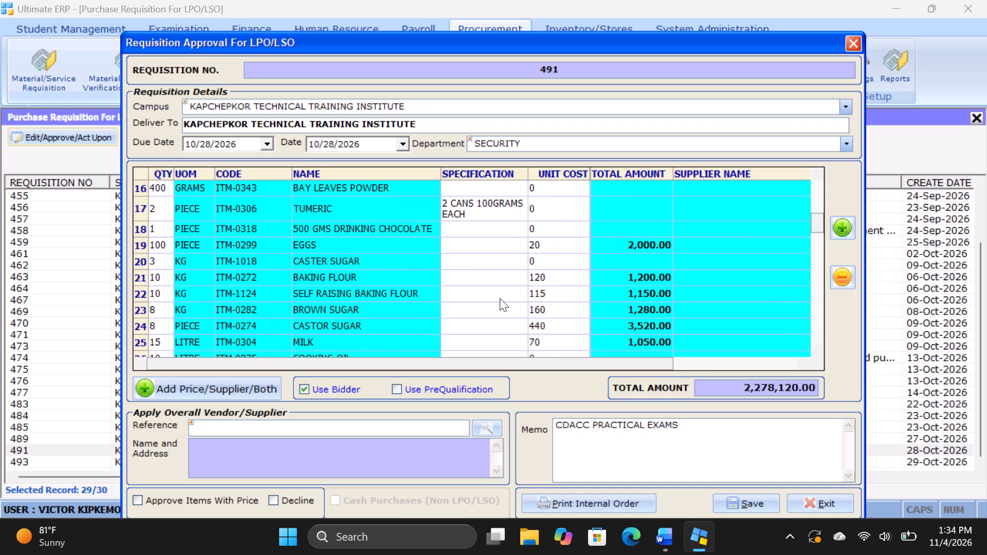
scroll(500, 298, down, 3)
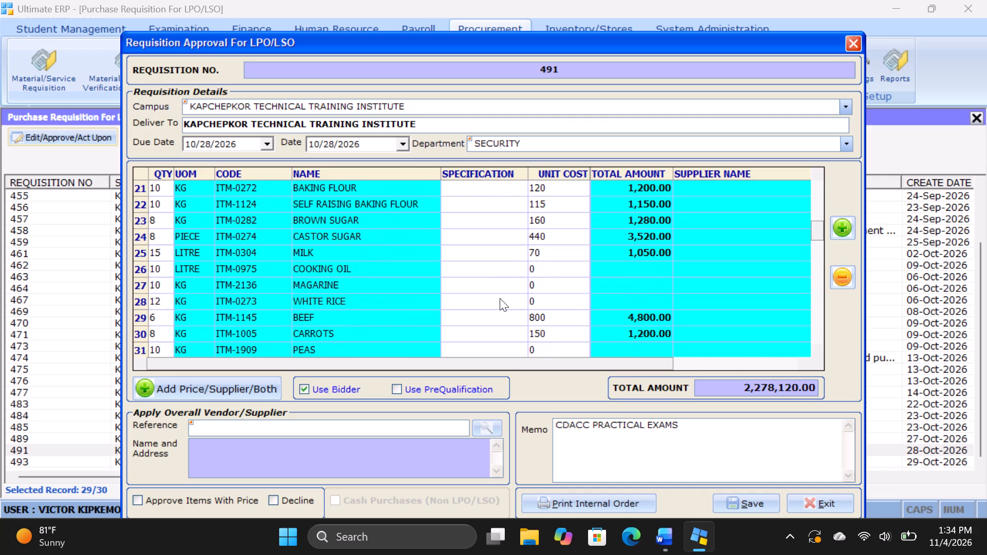
scroll(504, 292, down, 4)
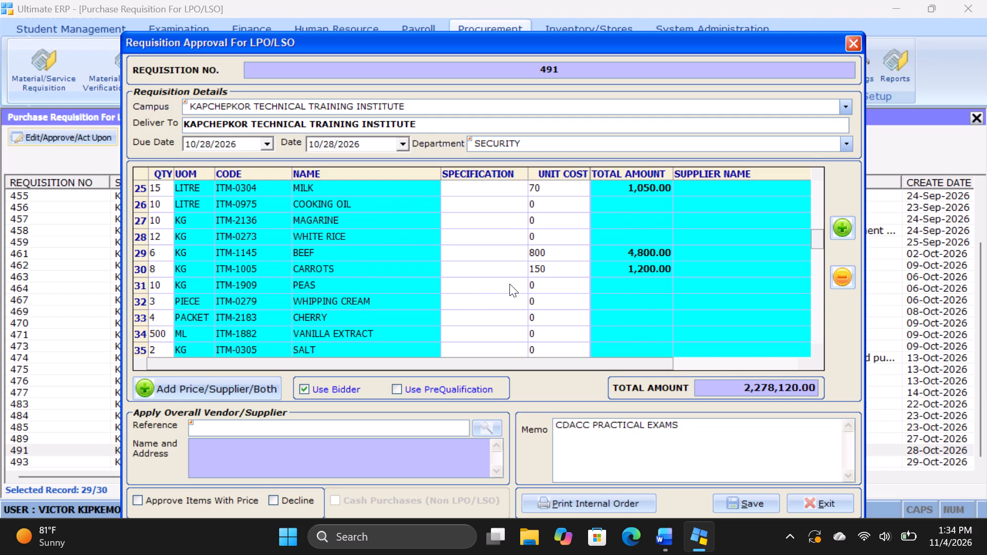
click(544, 347)
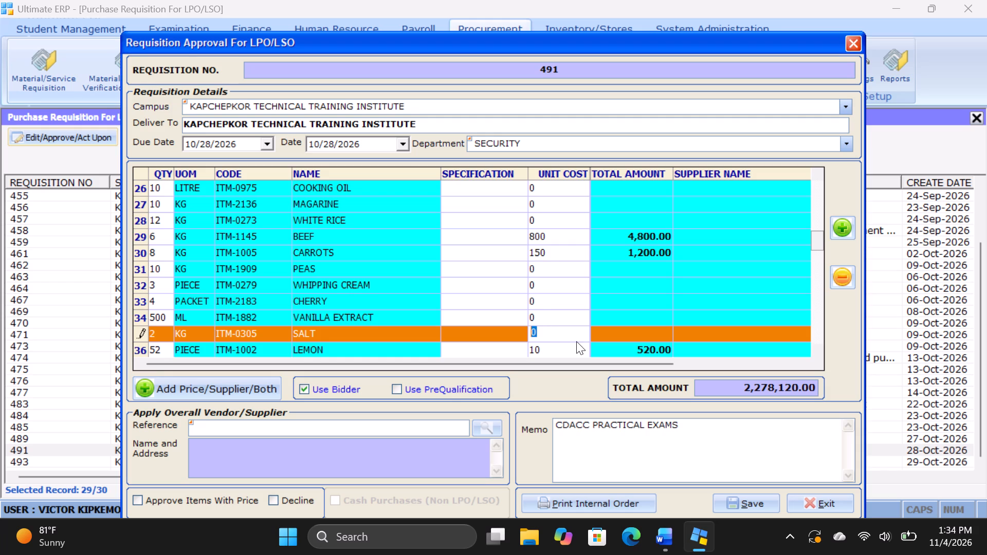
key(5)
key(0)
Set the unit cost of whipping cream (ITM-0279) to 460.
scroll(569, 326, down, 4)
scroll(558, 327, up, 2)
scroll(558, 314, down, 4)
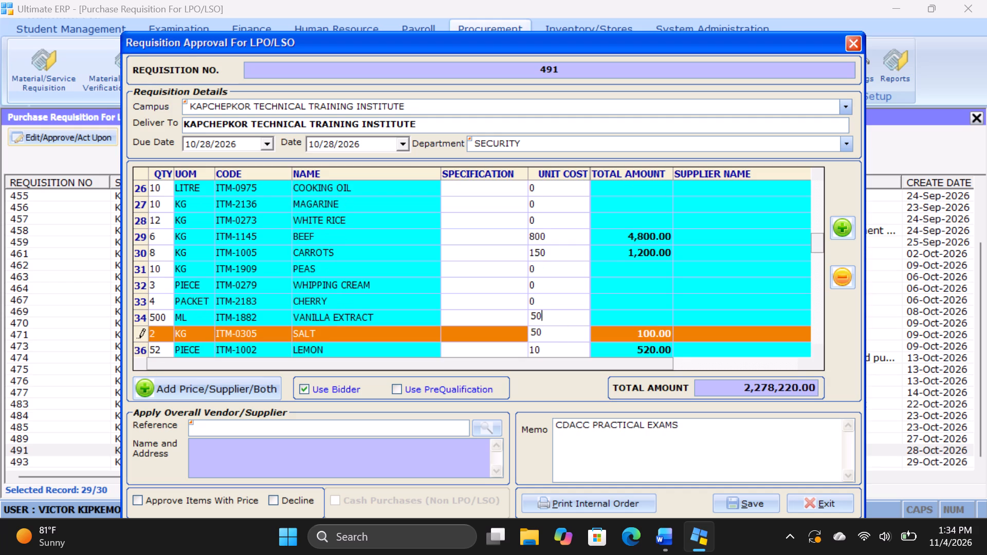
scroll(558, 312, down, 10)
scroll(558, 312, up, 8)
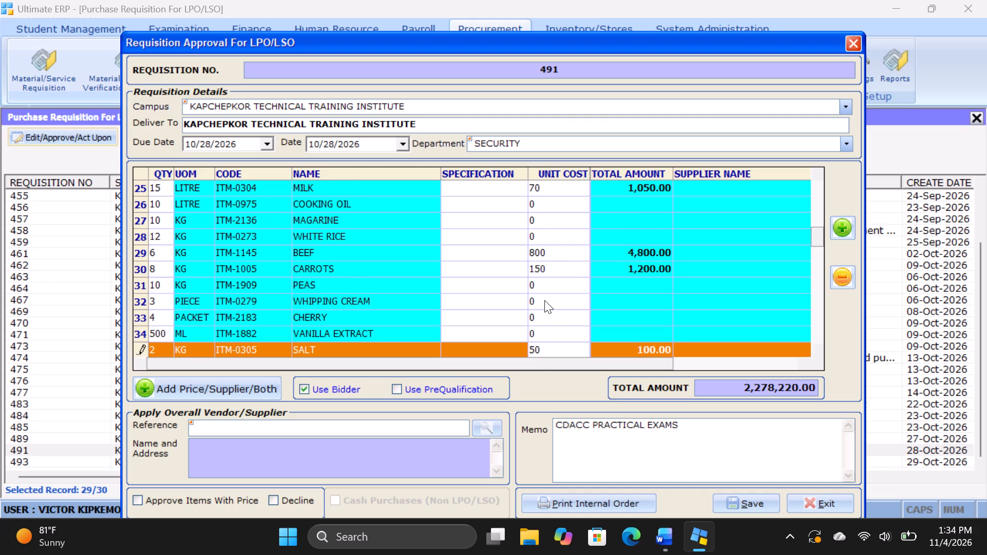
scroll(544, 300, down, 10)
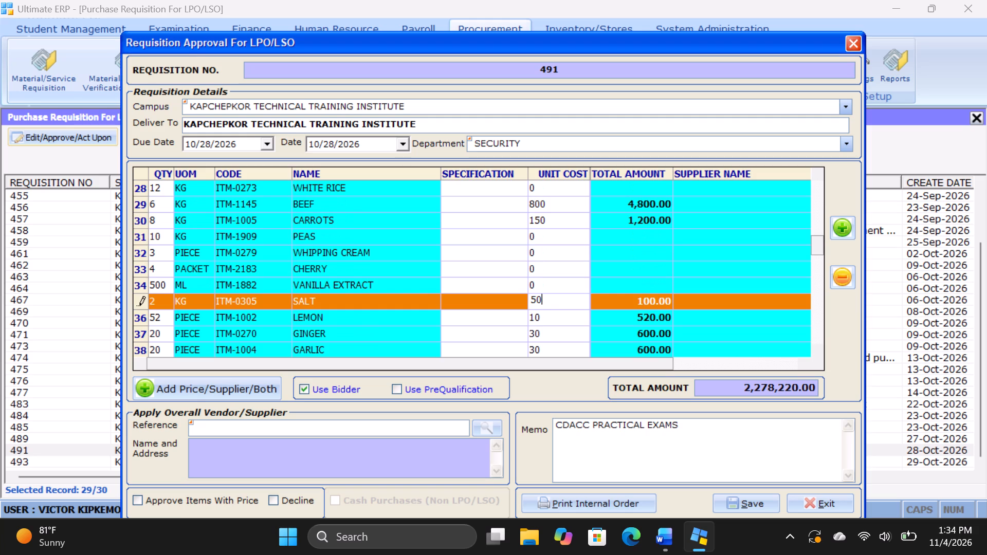
click(536, 254)
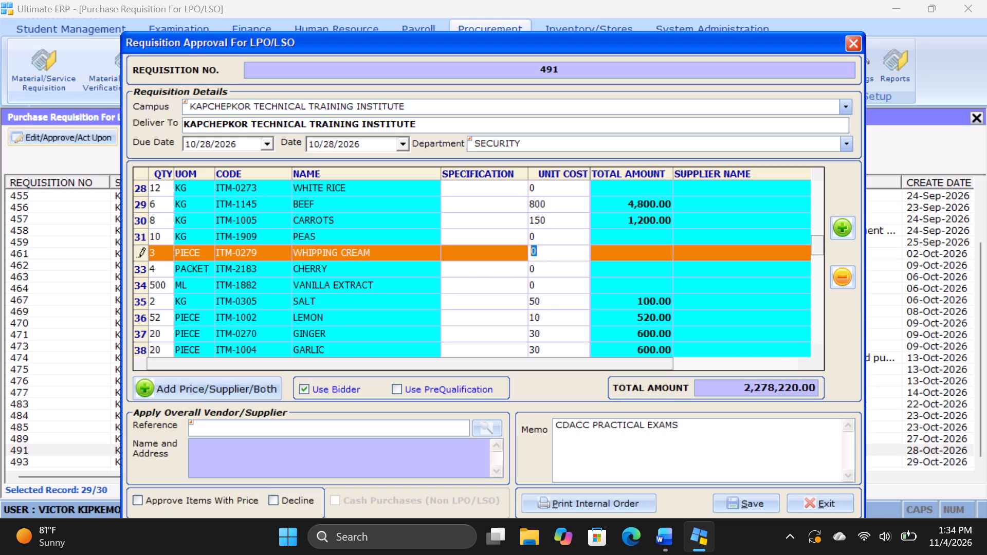
text(460)
Review the requisition's item lines from whipping cream down to straw for unit costs that are still missing.
scroll(532, 264, down, 5)
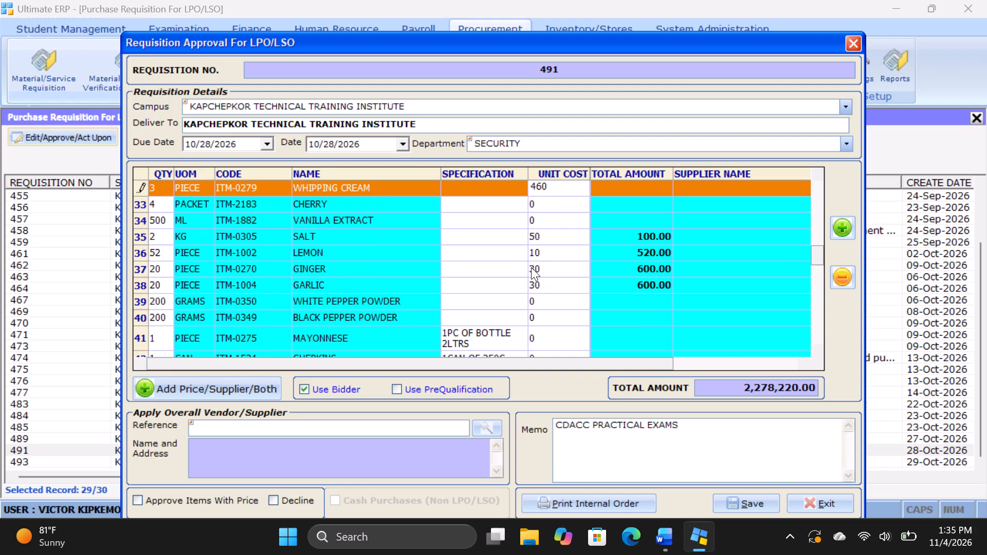
scroll(532, 272, down, 4)
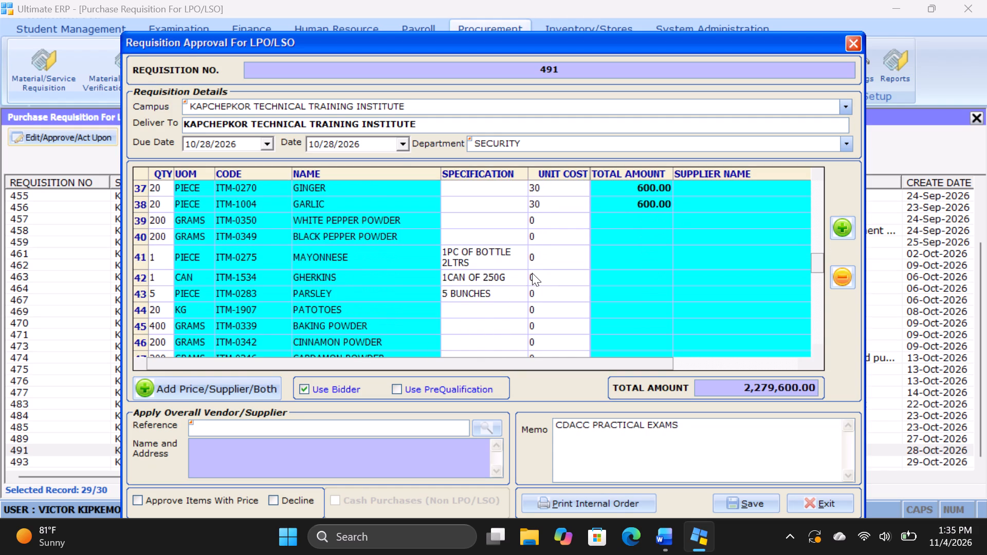
scroll(532, 273, down, 2)
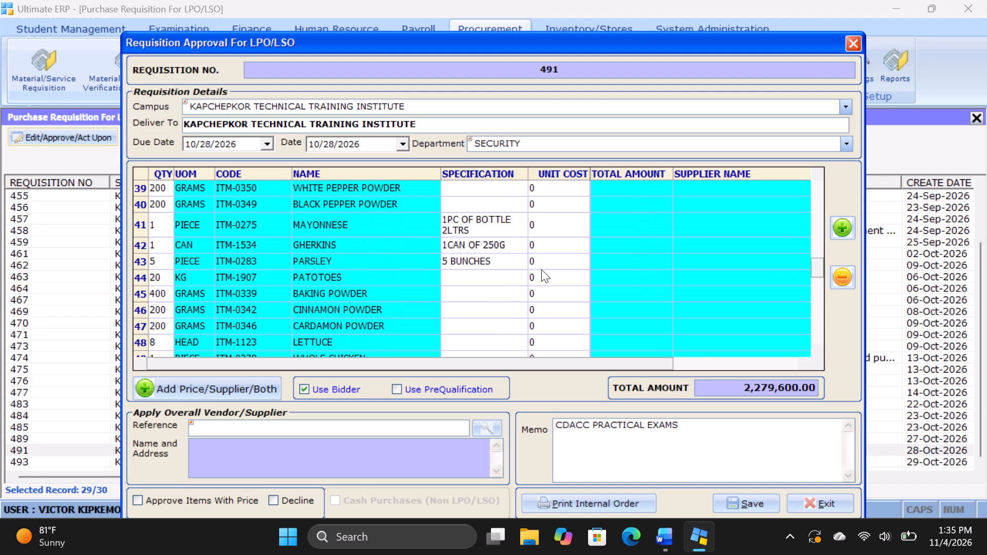
scroll(541, 269, down, 3)
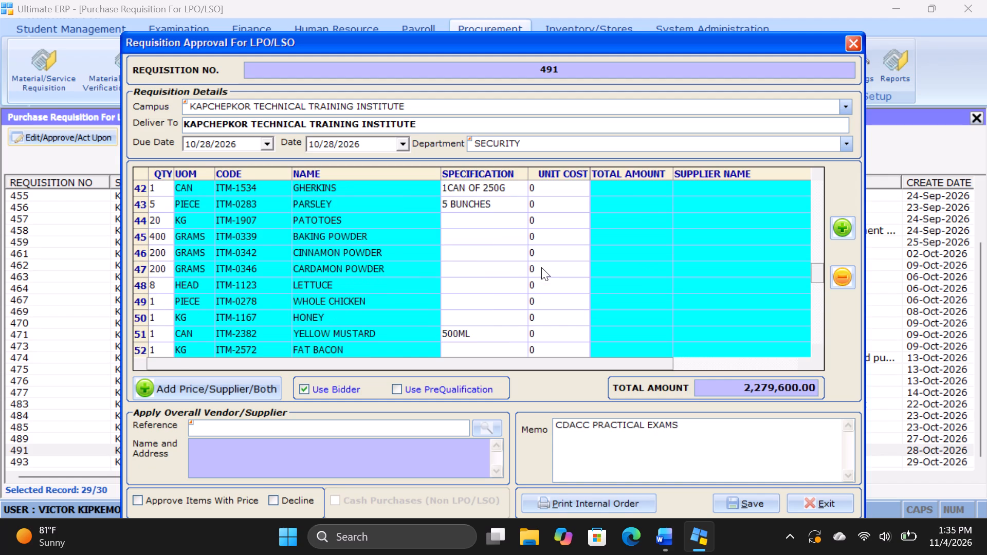
scroll(541, 266, down, 4)
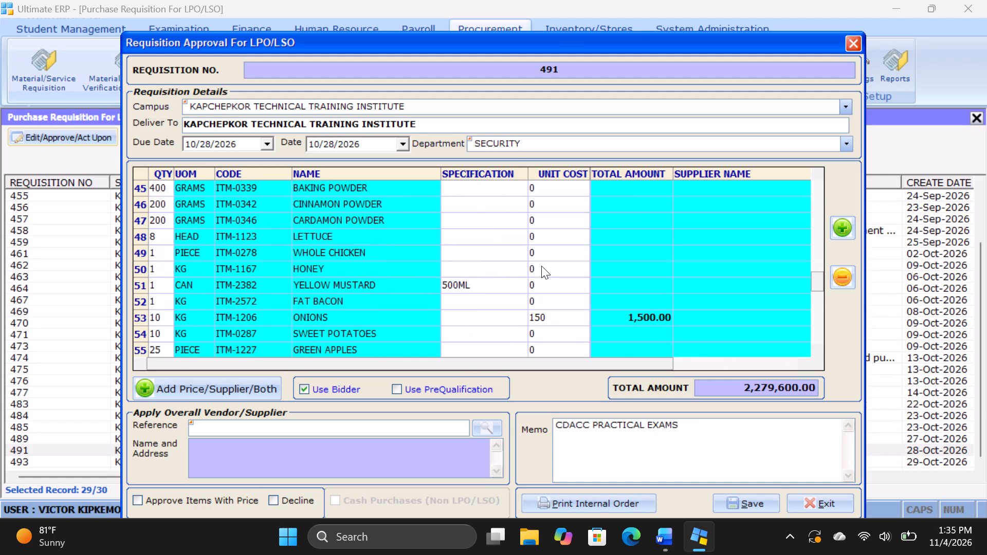
scroll(542, 271, down, 1)
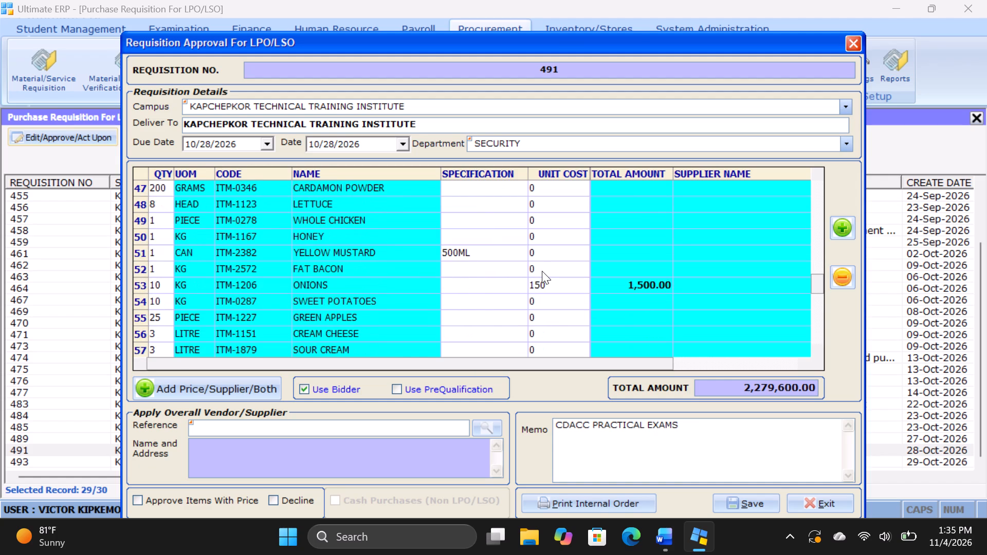
scroll(542, 271, down, 5)
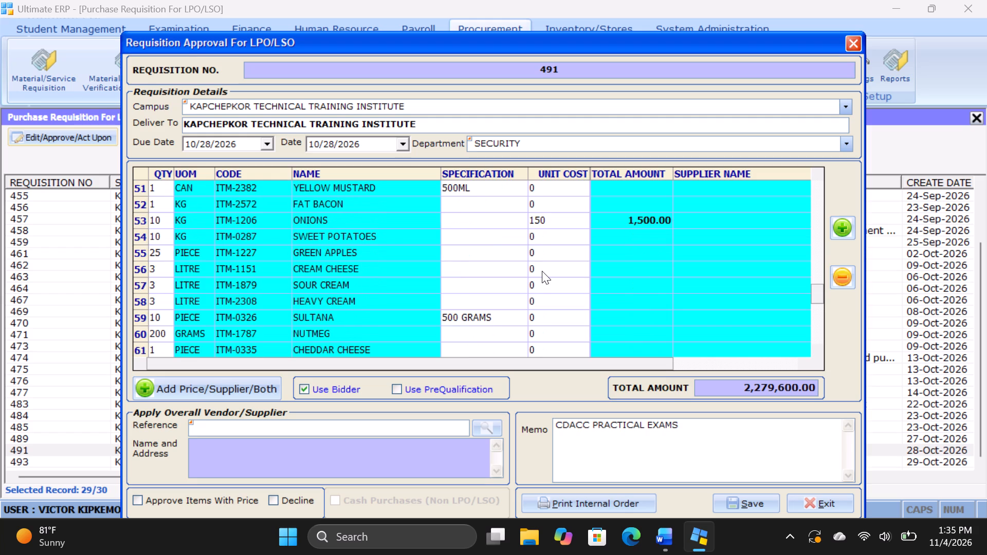
scroll(542, 271, down, 2)
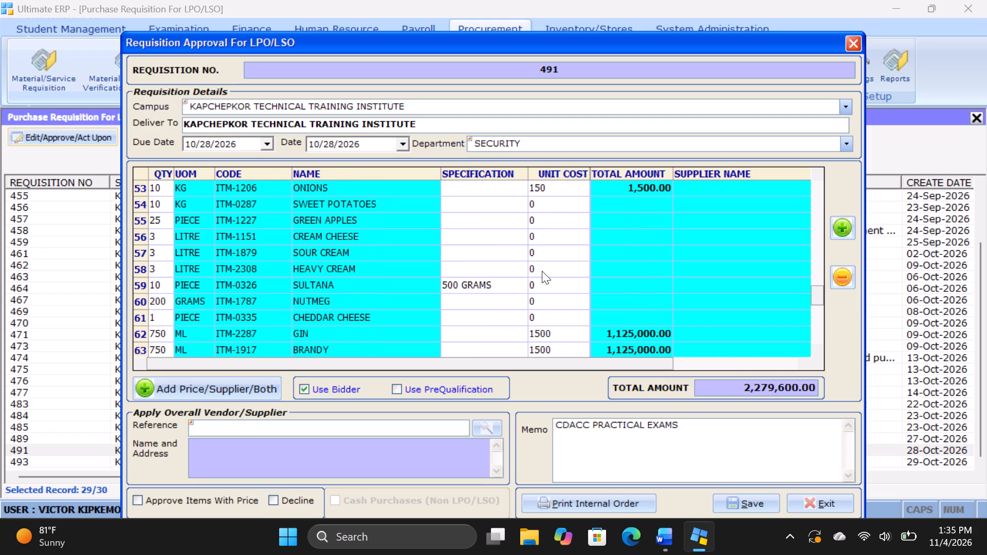
scroll(542, 274, down, 2)
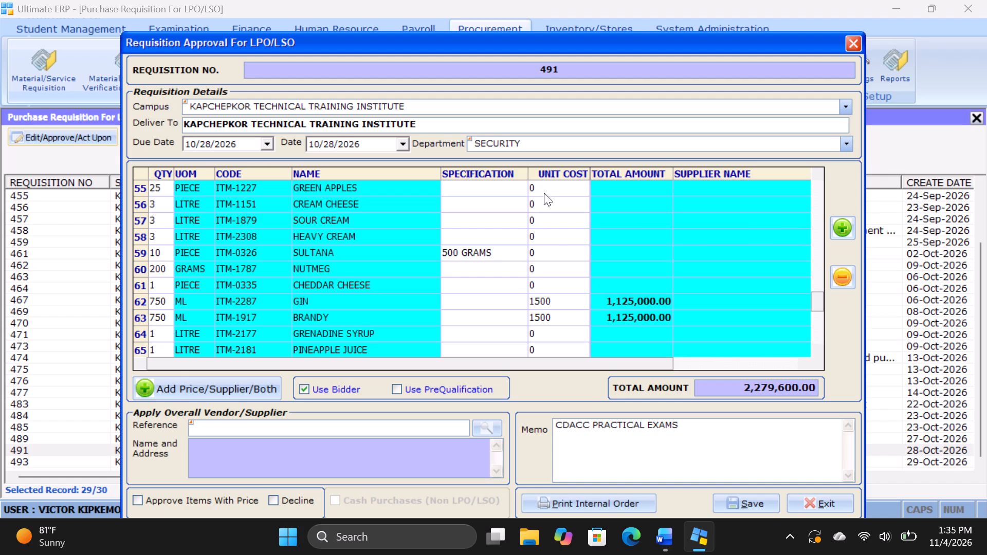
scroll(507, 282, down, 6)
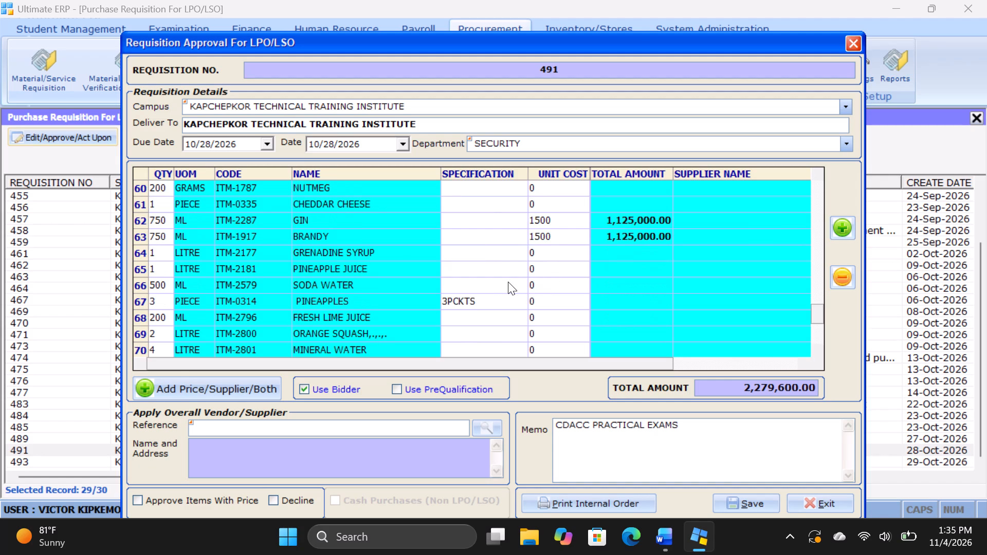
scroll(511, 281, down, 6)
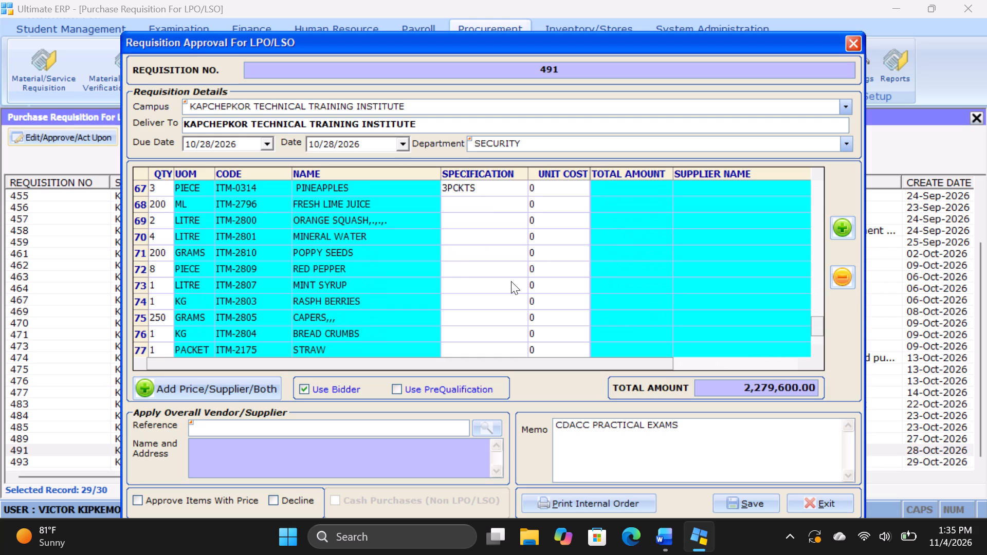
scroll(511, 281, up, 5)
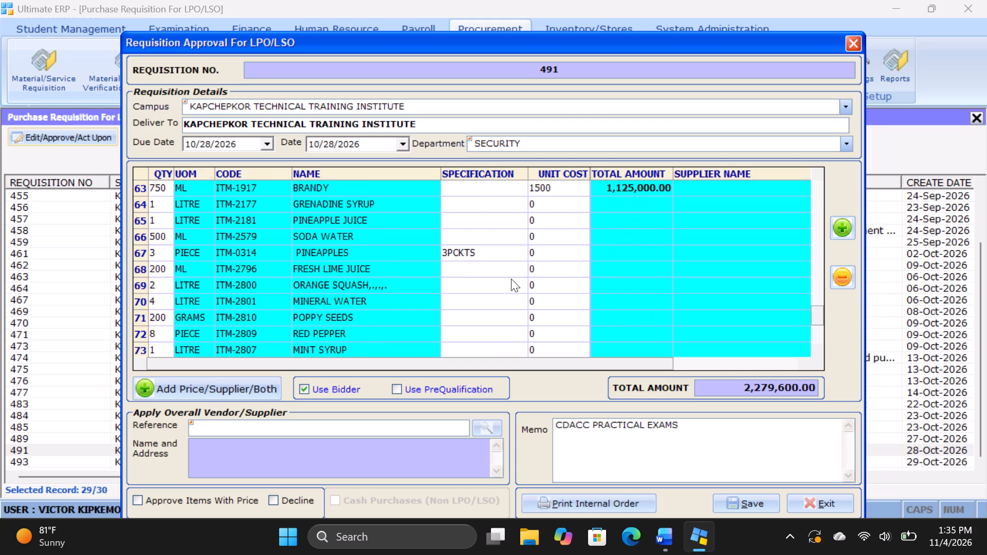
Check the requisition's item lines between hand gloves and whipping cream for unit costs that are still missing.
scroll(511, 279, up, 8)
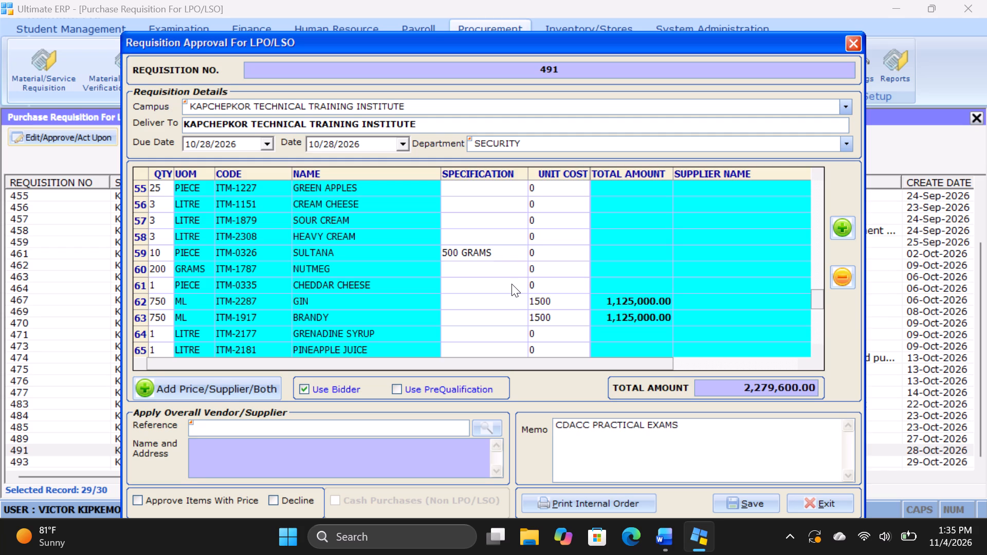
scroll(515, 300, down, 4)
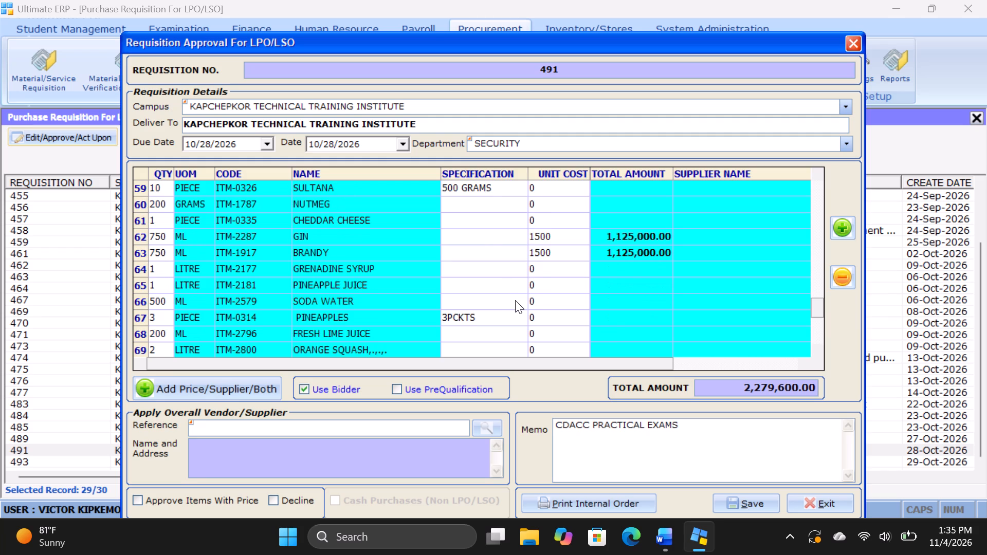
scroll(515, 300, down, 4)
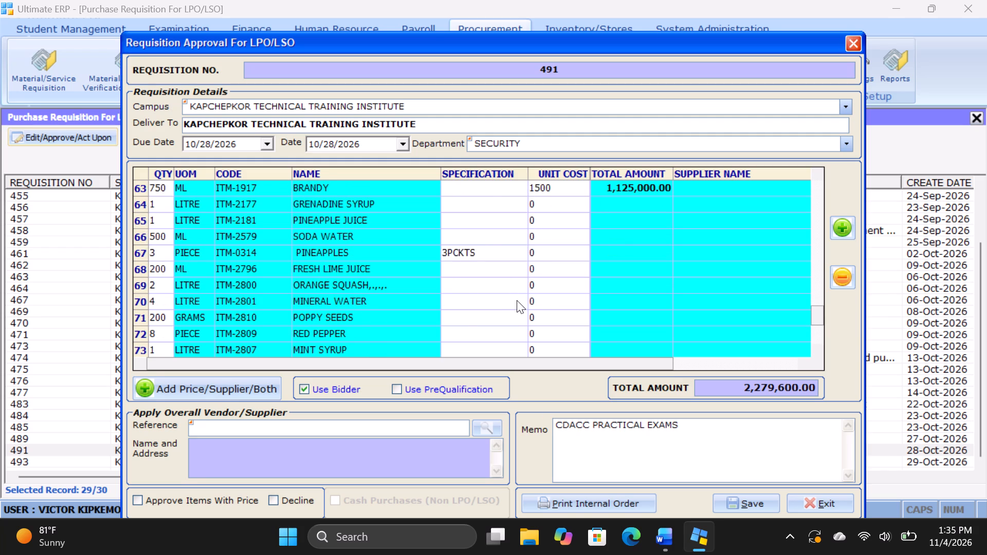
scroll(517, 300, down, 10)
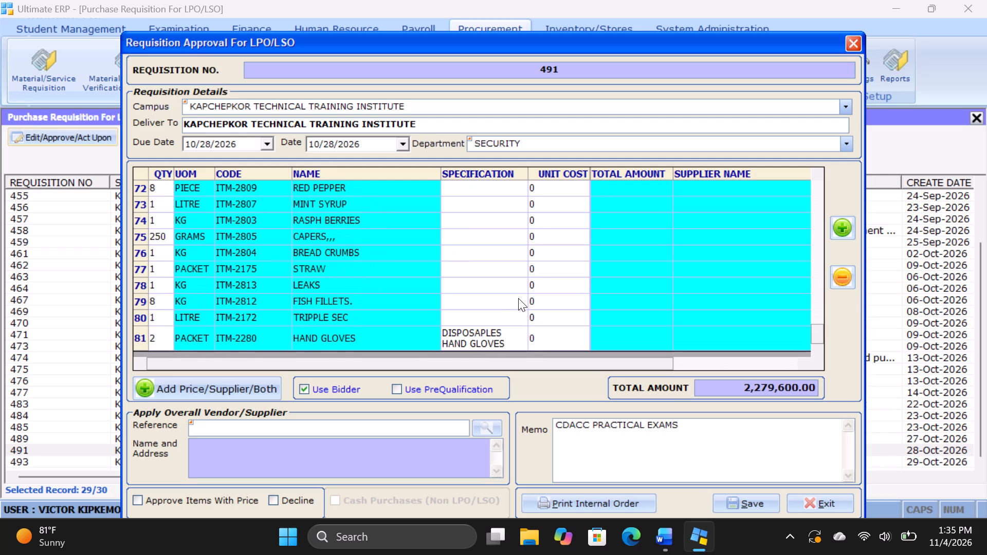
scroll(518, 298, up, 8)
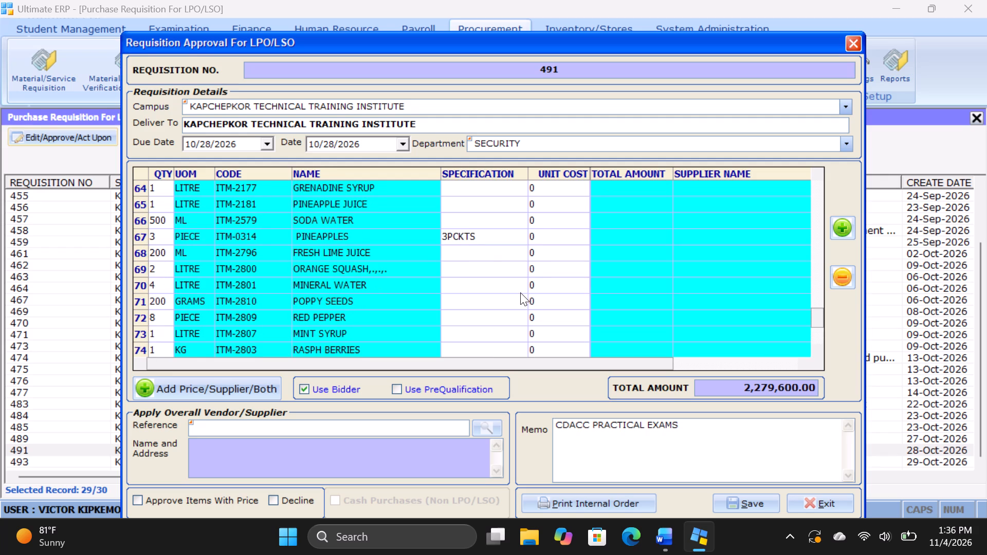
scroll(520, 292, up, 10)
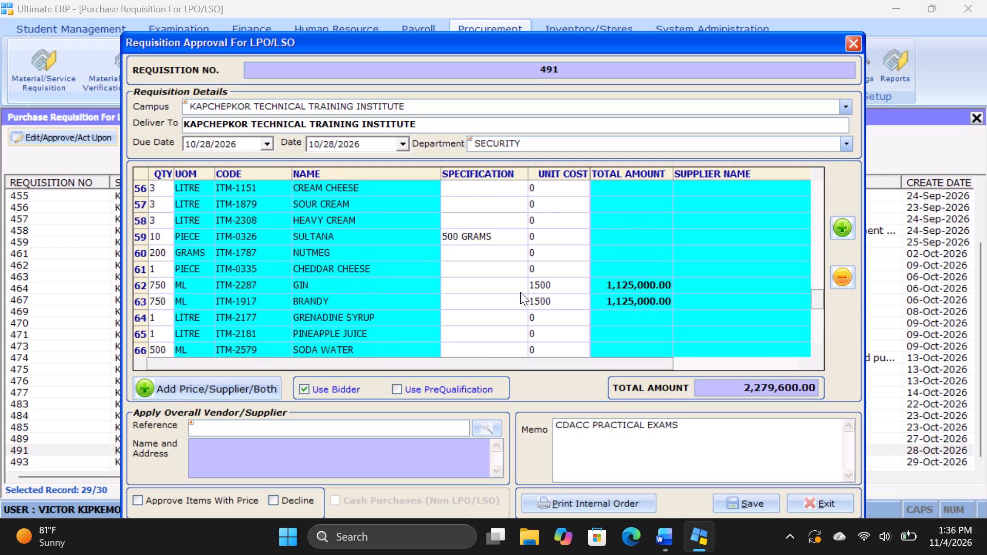
scroll(520, 292, up, 8)
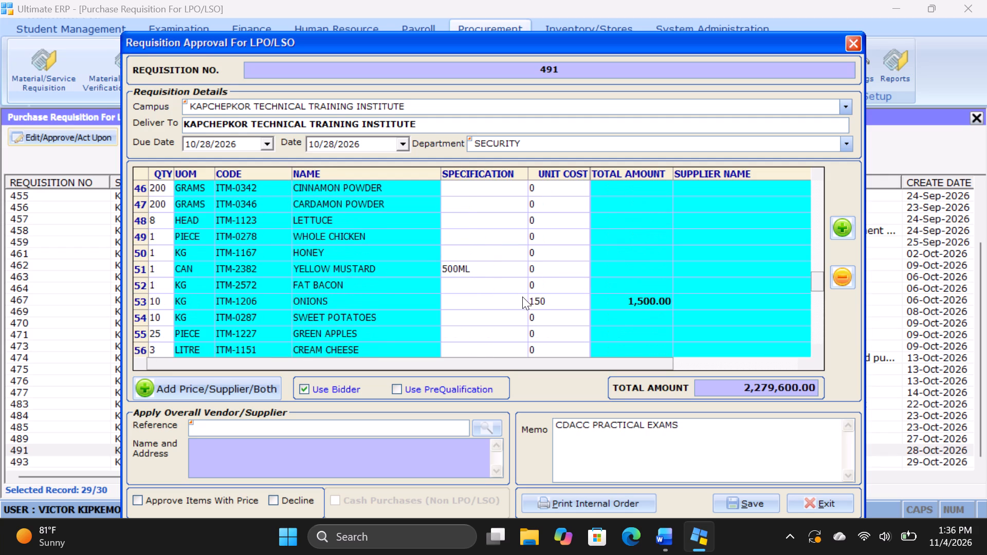
scroll(522, 300, up, 2)
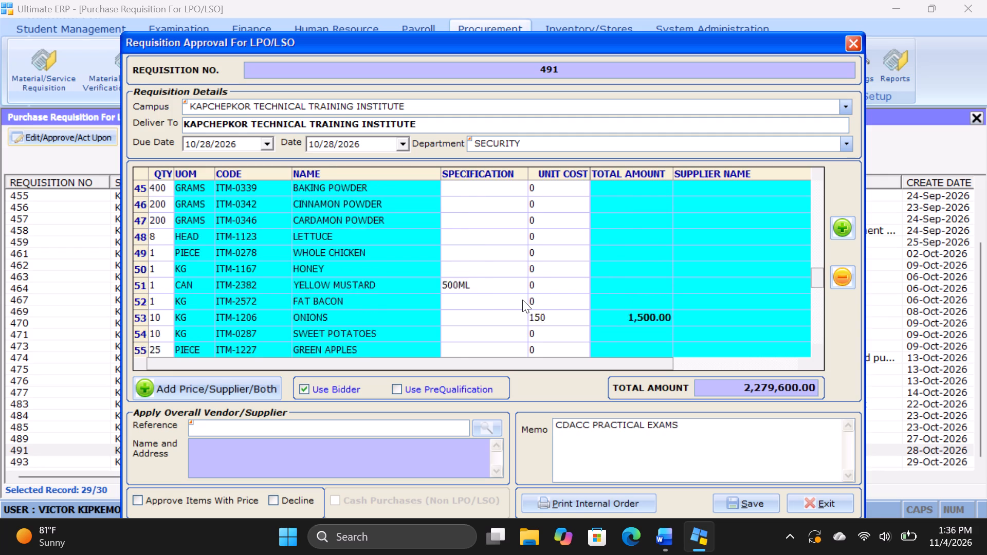
scroll(522, 300, up, 3)
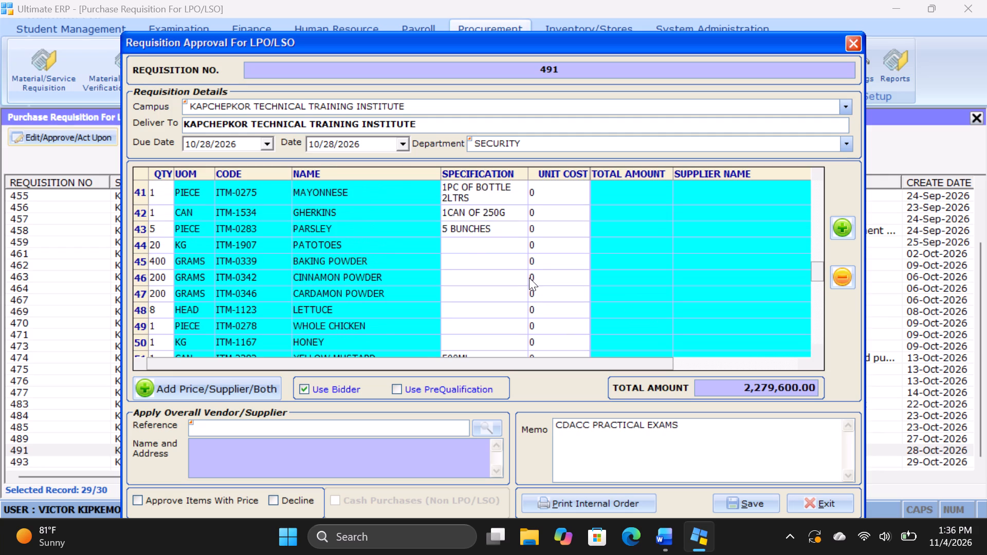
scroll(529, 277, up, 3)
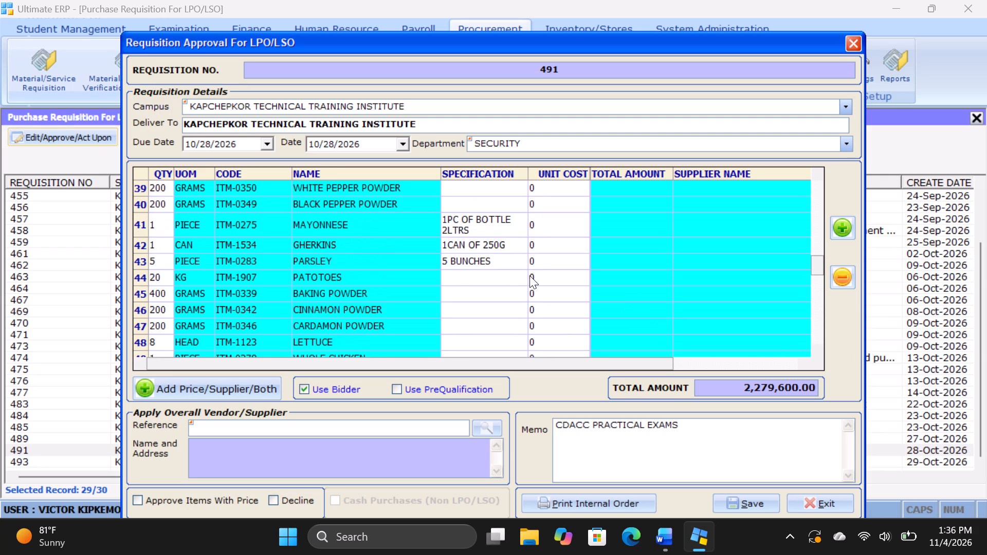
scroll(529, 275, up, 12)
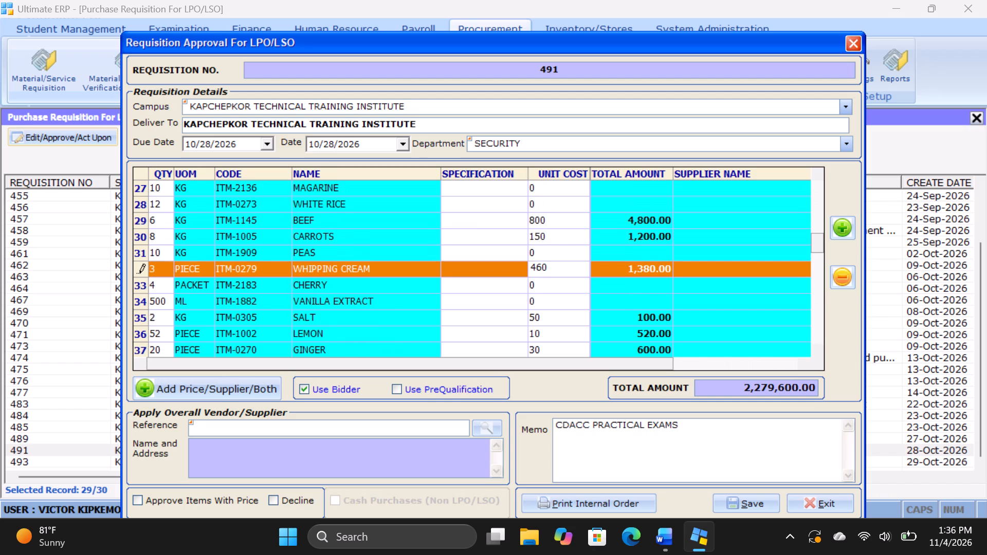
Set the unit cost of sausage (ITM-0972) to 790.
scroll(529, 275, up, 2)
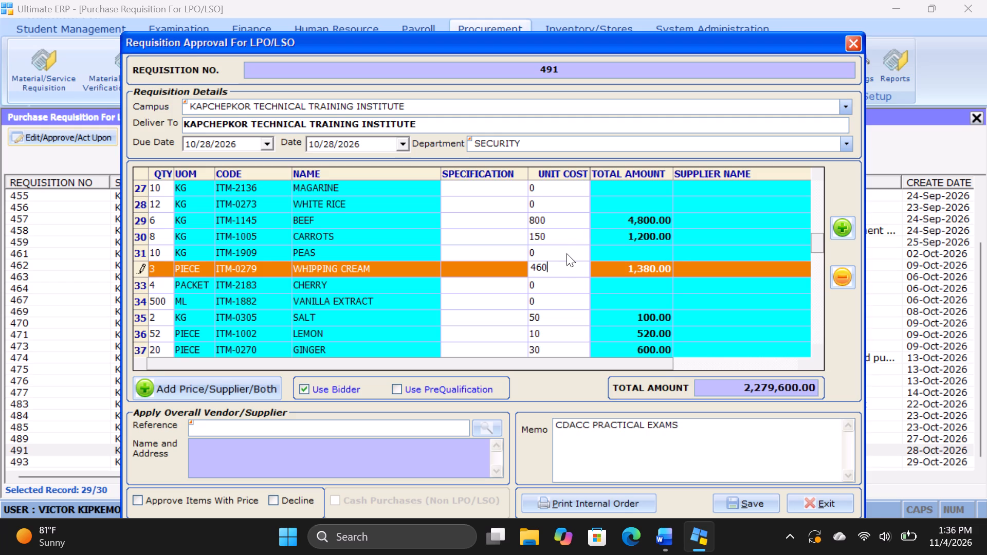
scroll(566, 251, up, 5)
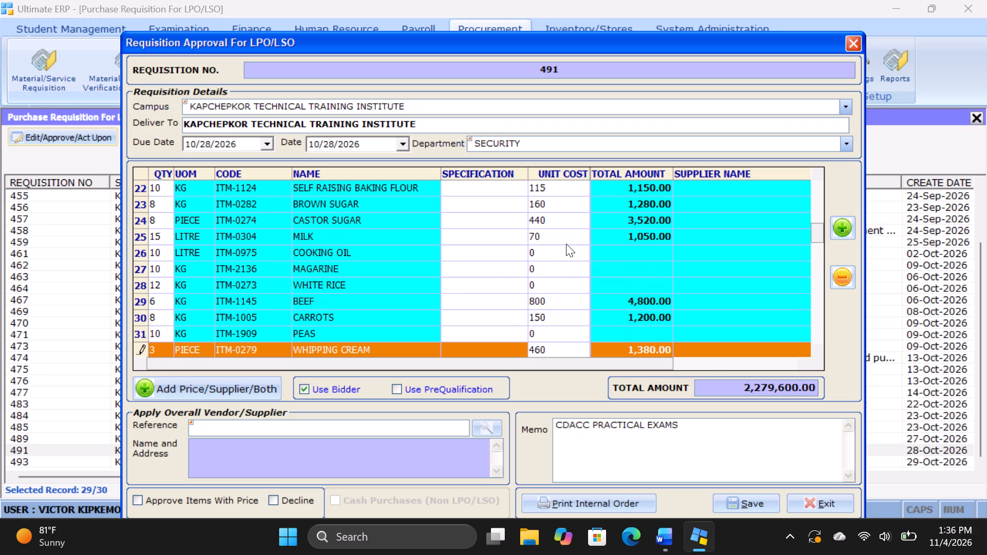
scroll(566, 244, up, 9)
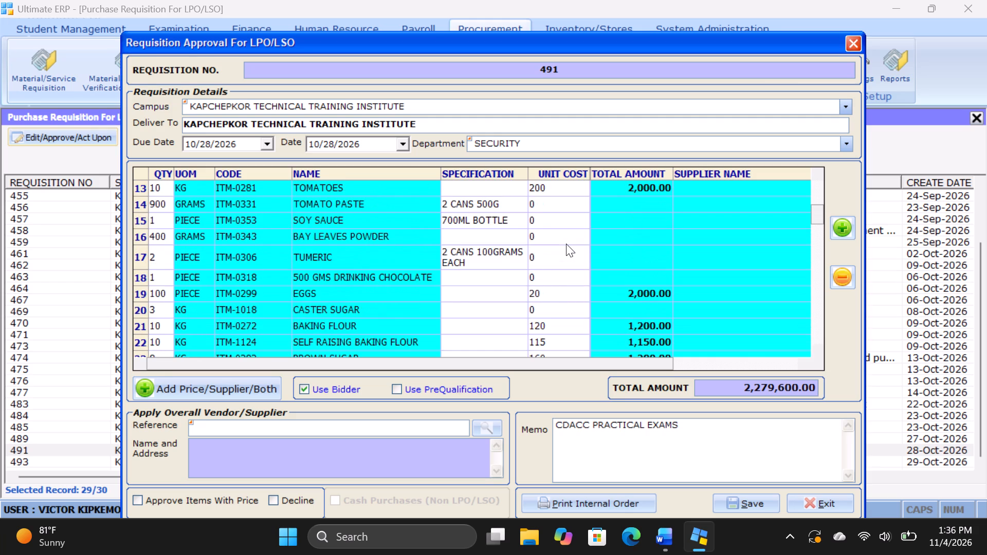
scroll(566, 244, up, 9)
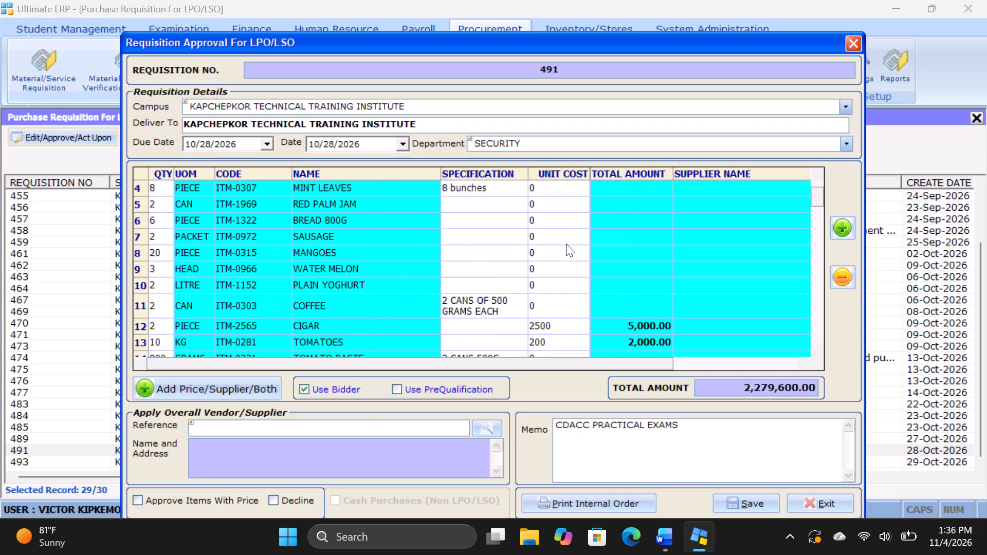
click(560, 235)
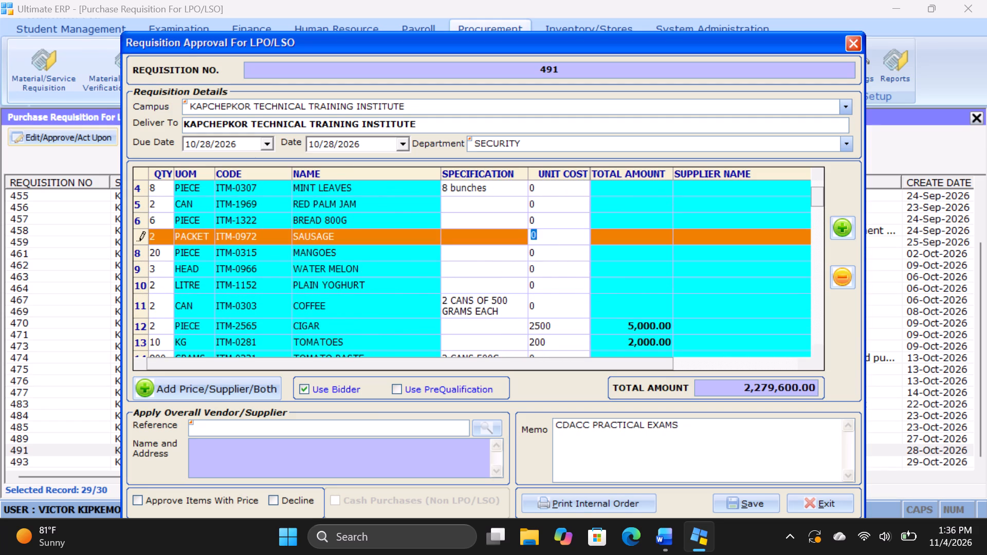
text(790)
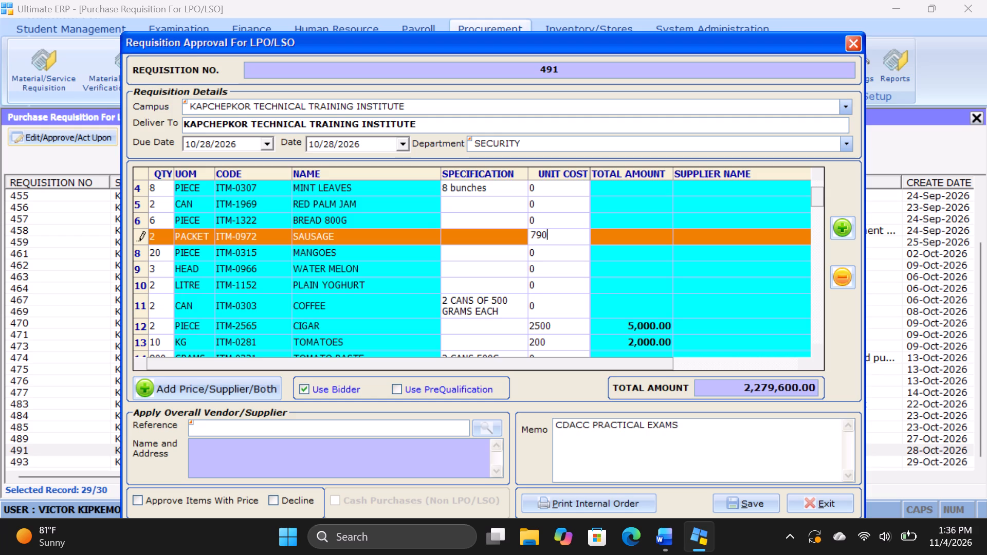
Review the requisition's item lines from sausage down to honey for unit costs that are still missing.
scroll(545, 280, down, 3)
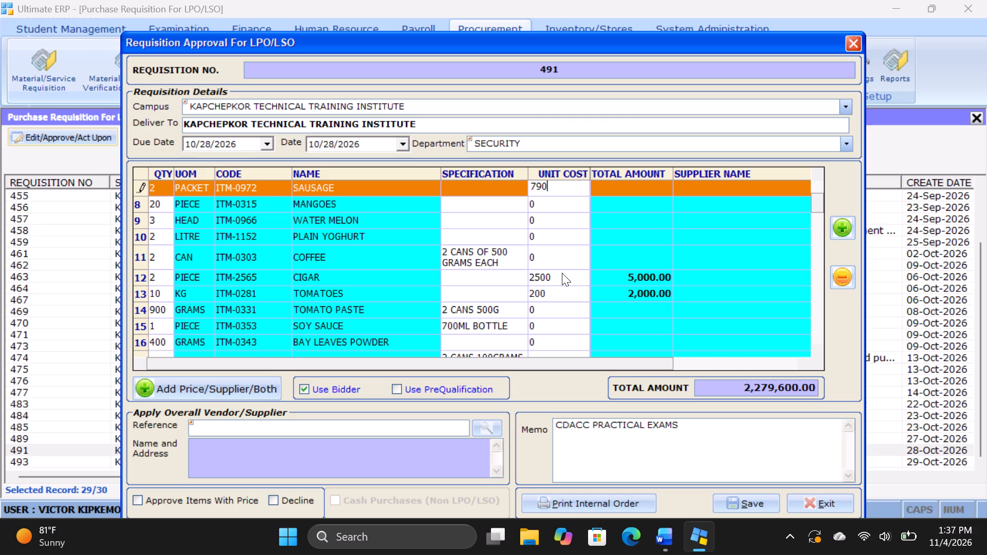
scroll(562, 274, down, 6)
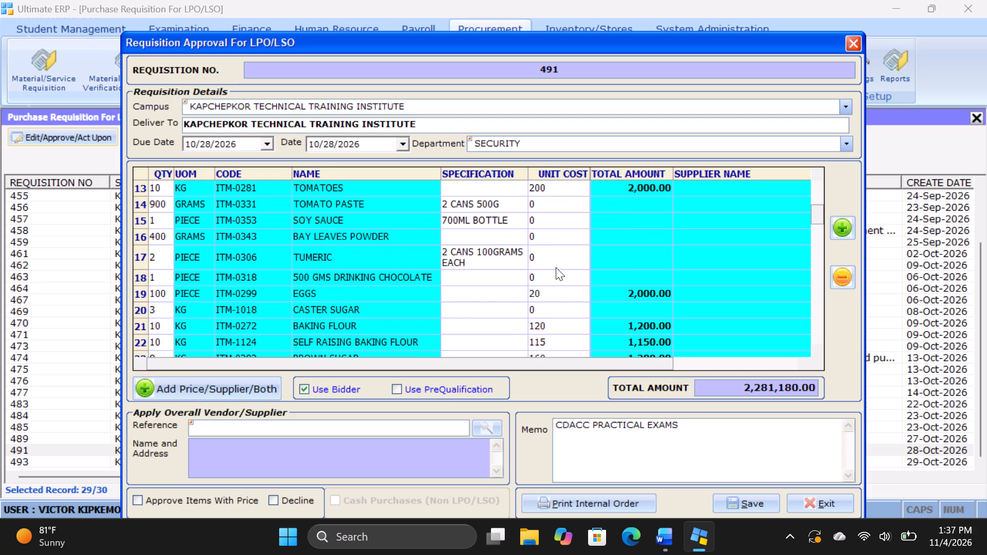
scroll(556, 267, down, 1)
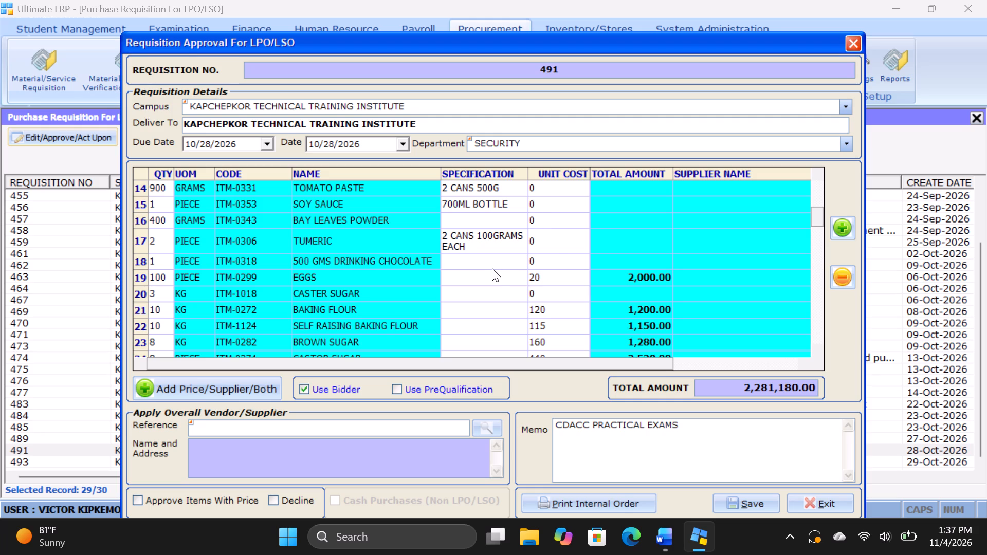
scroll(492, 268, down, 5)
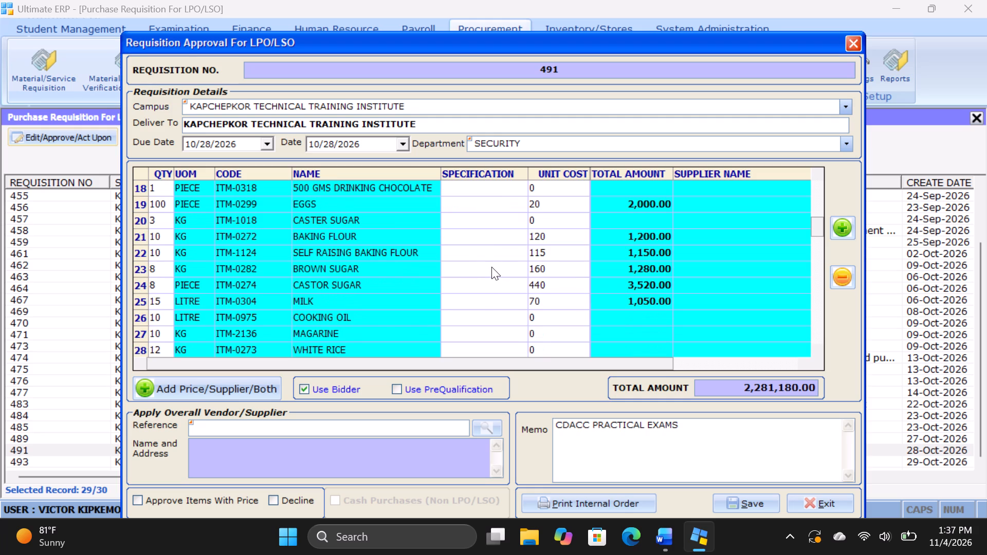
scroll(491, 267, down, 6)
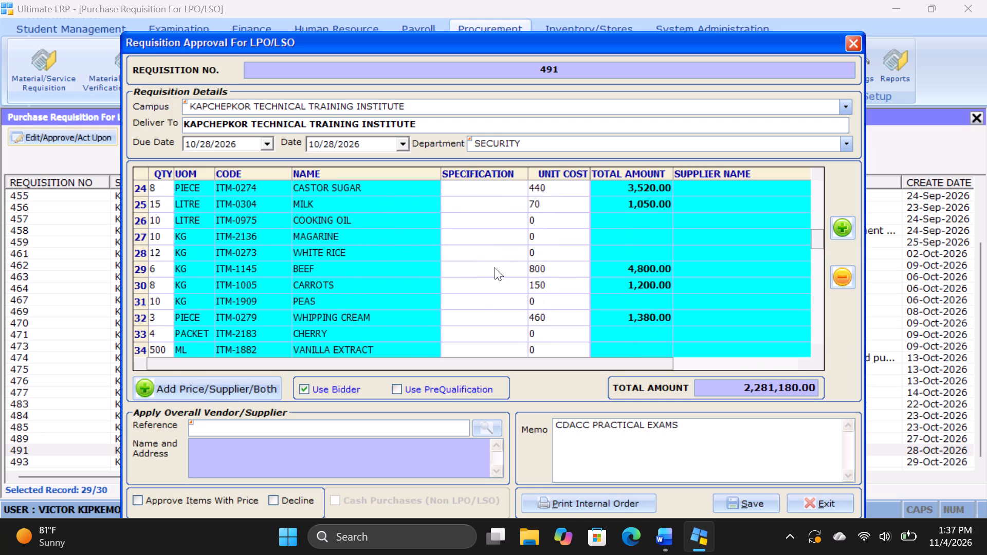
scroll(496, 269, down, 8)
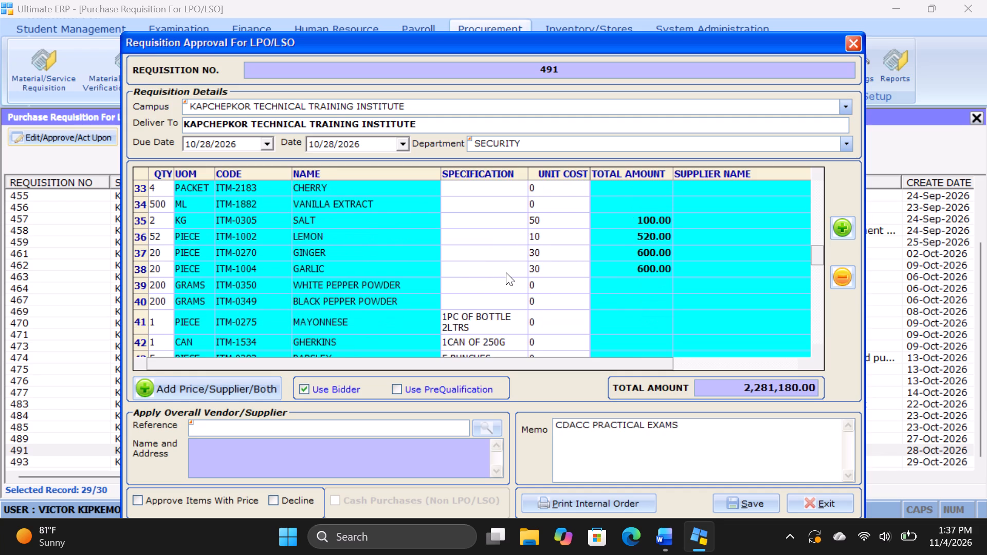
scroll(506, 272, down, 4)
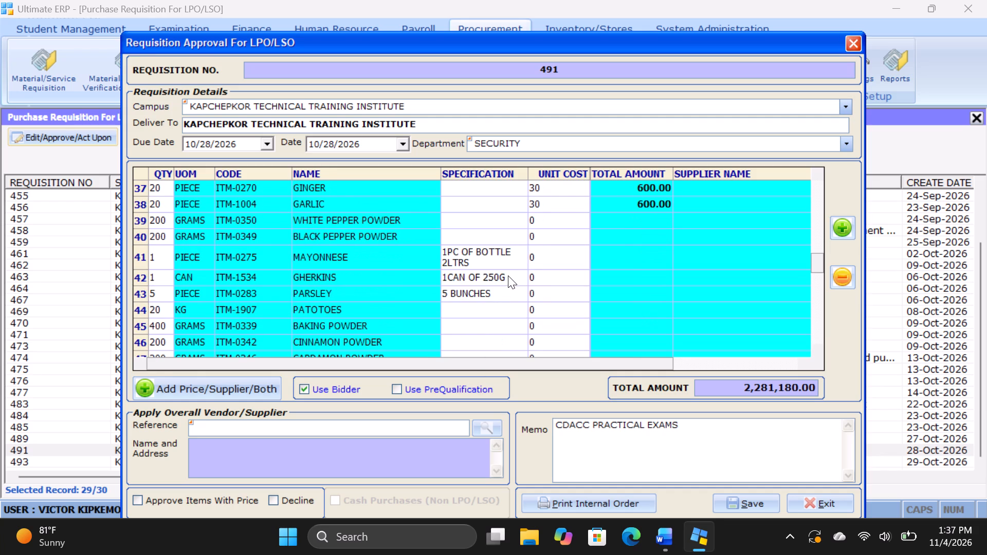
scroll(508, 276, down, 4)
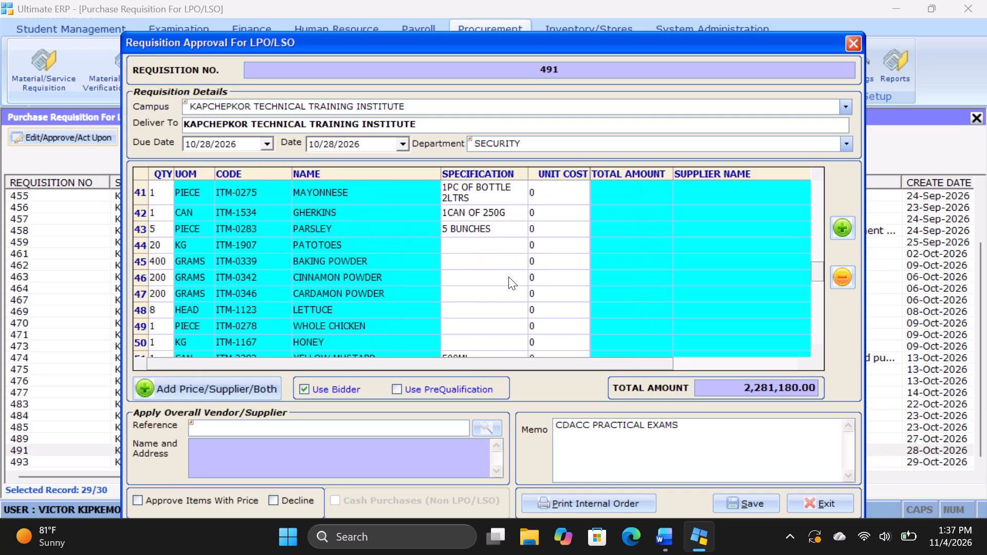
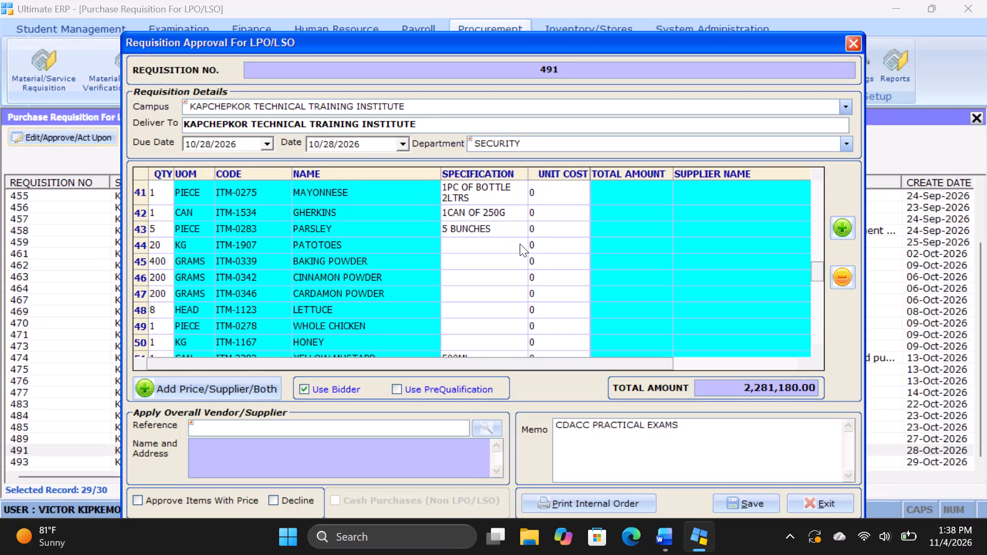
Set the unit cost of potatoes (ITM-1907, spelled PATOTOES) to 200.
click(542, 244)
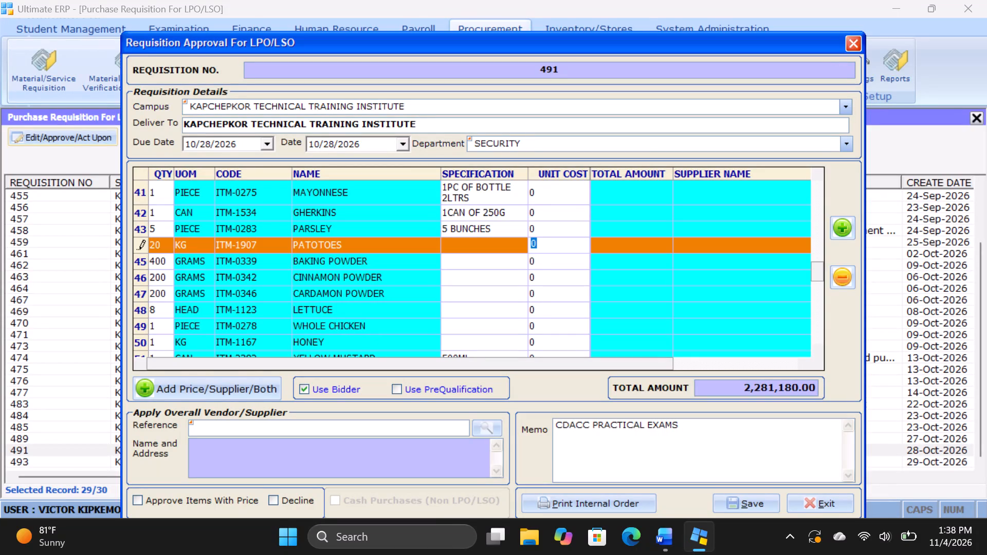
key(2)
text(00)
Review the requisition's item lines from potatoes down to hand gloves for unit costs that are still missing.
scroll(545, 248, down, 9)
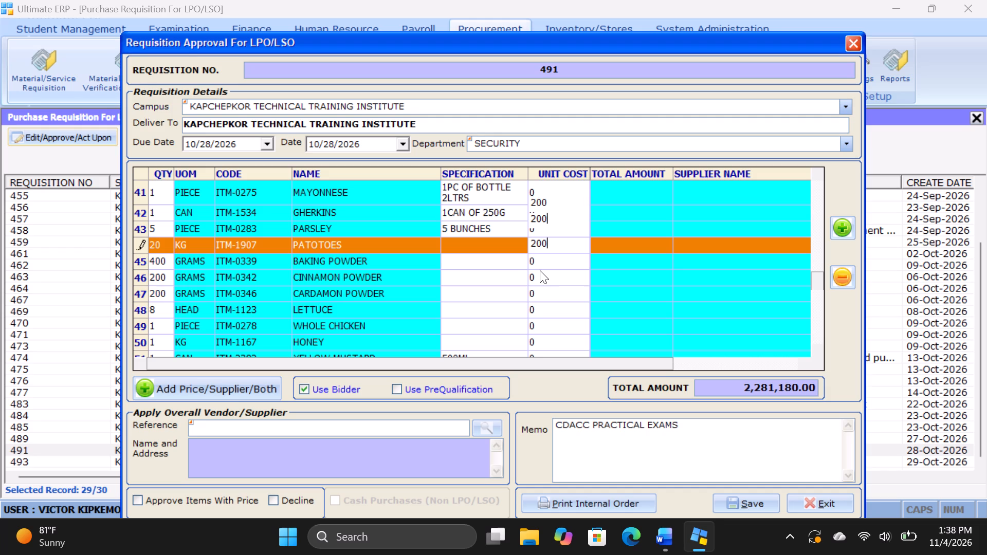
scroll(540, 270, down, 4)
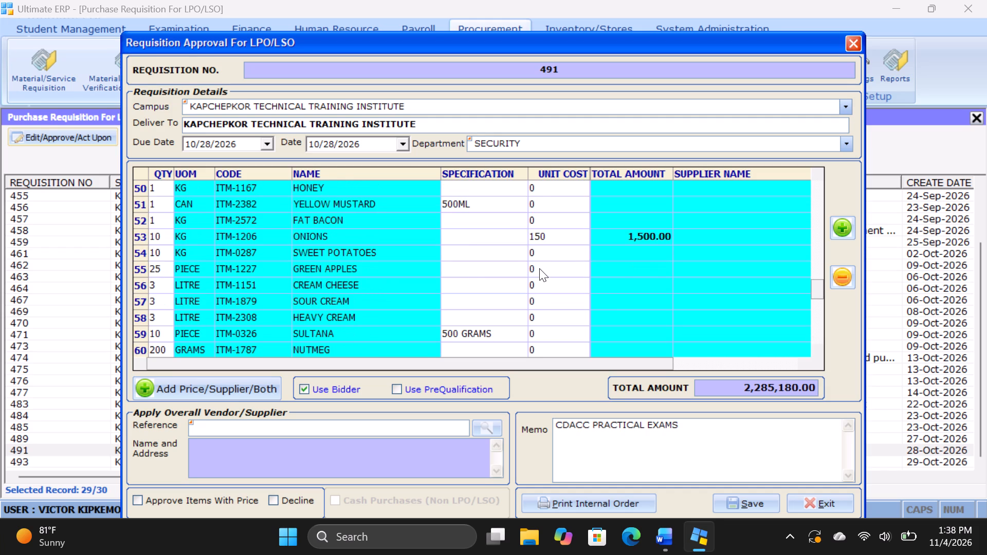
scroll(539, 268, down, 2)
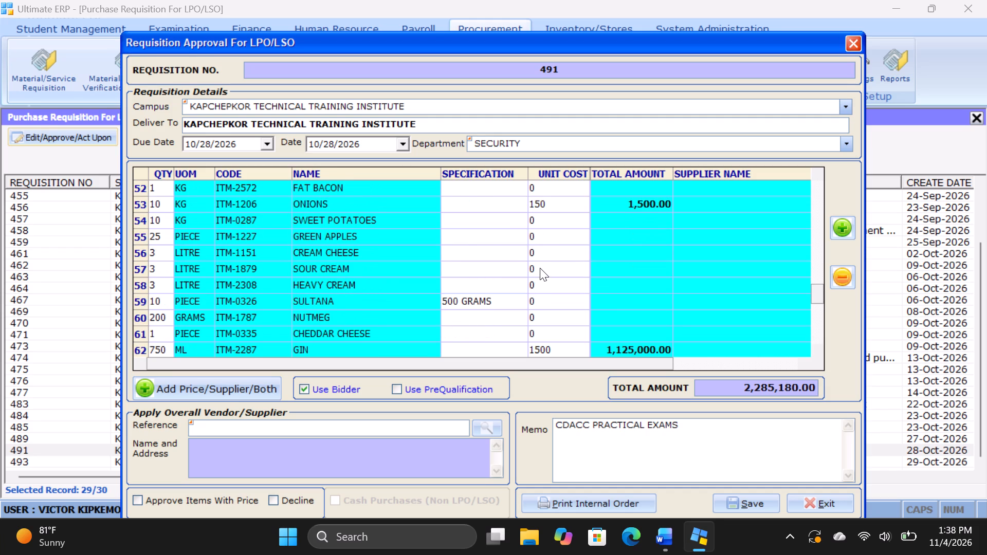
scroll(540, 268, down, 3)
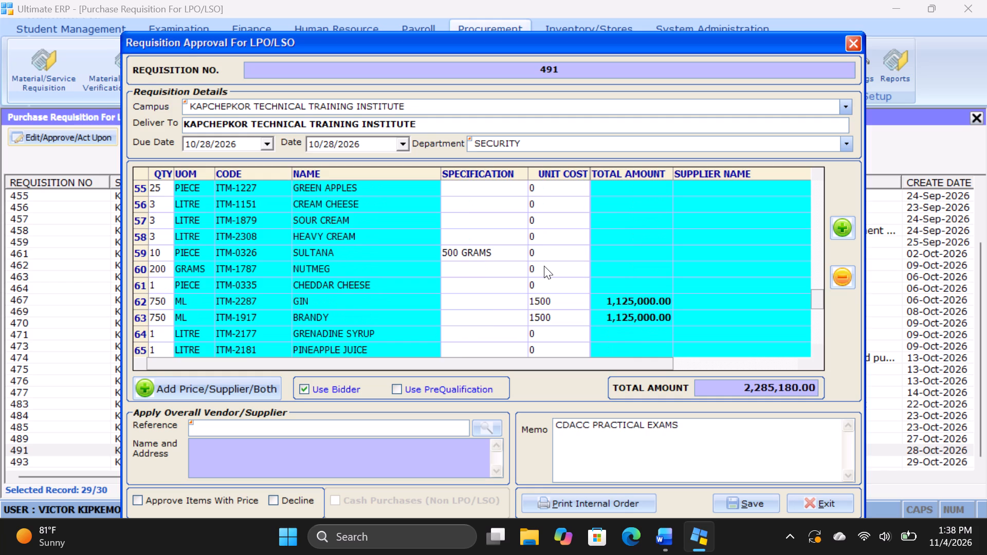
scroll(545, 266, down, 4)
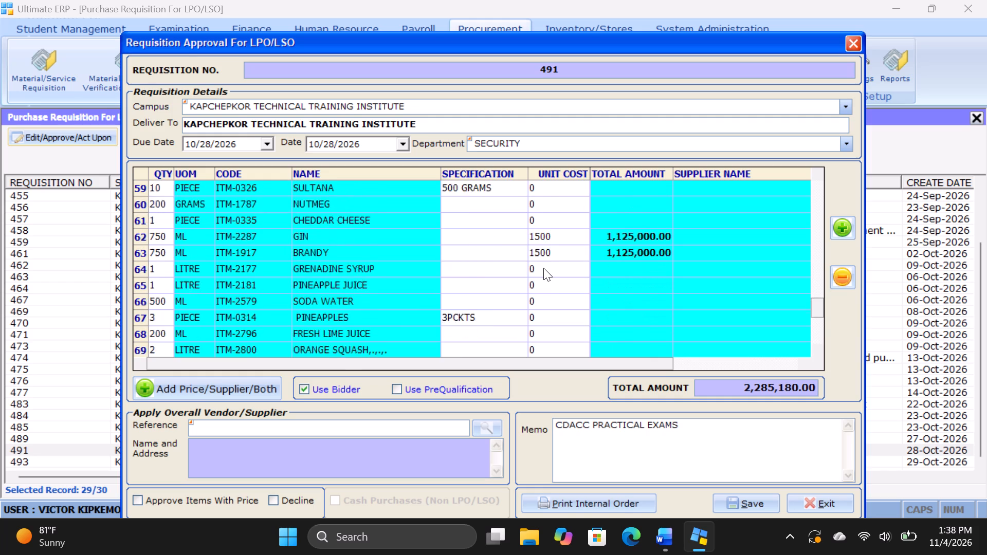
scroll(543, 268, down, 2)
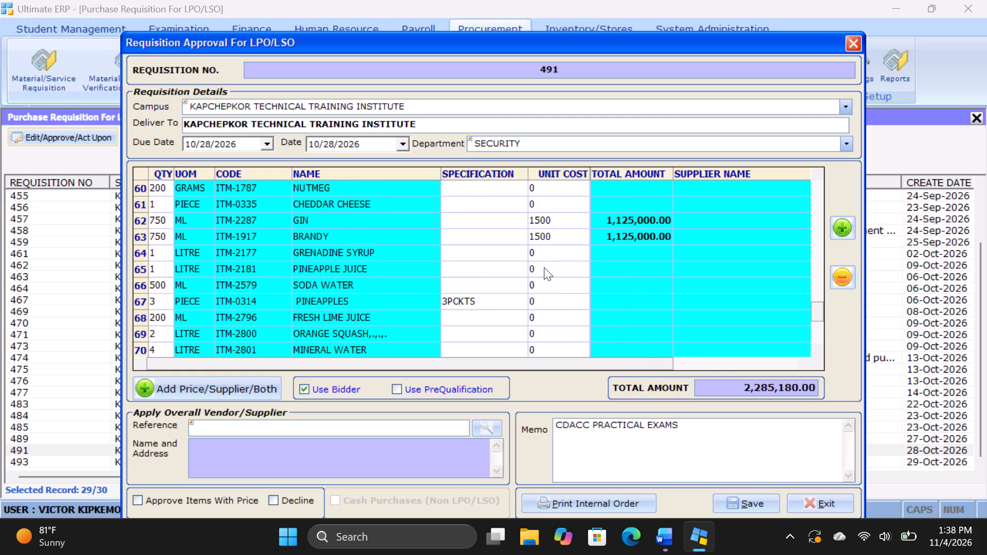
scroll(544, 267, down, 2)
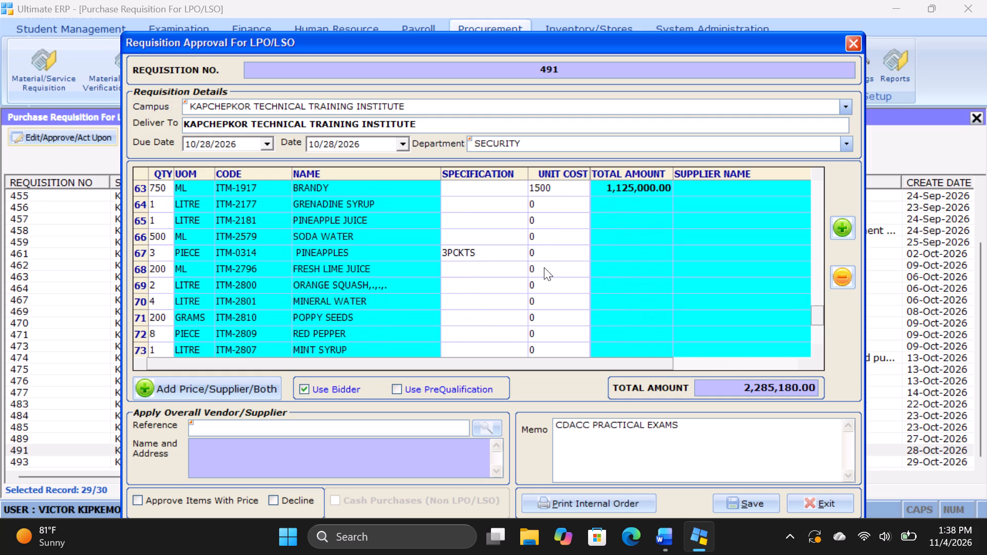
scroll(544, 267, down, 7)
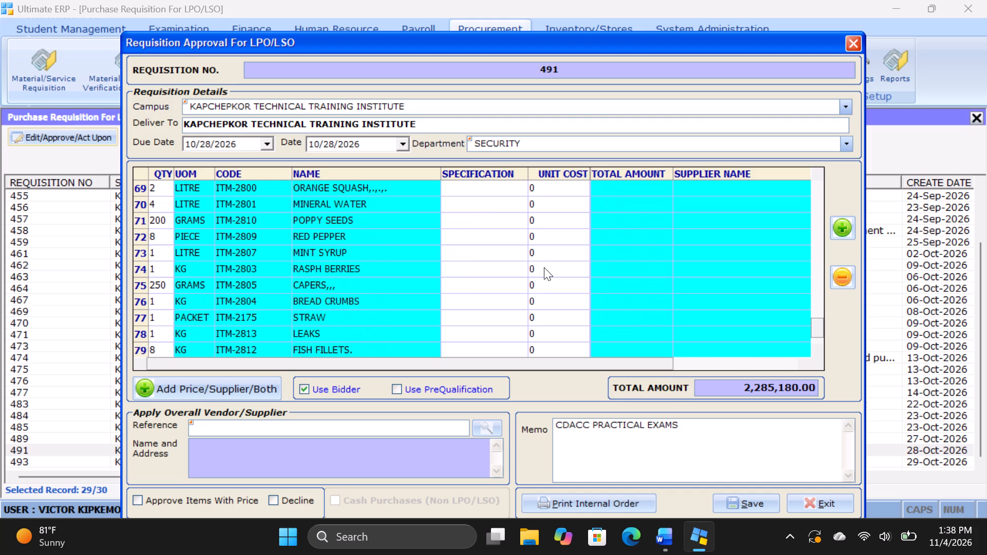
scroll(544, 267, down, 3)
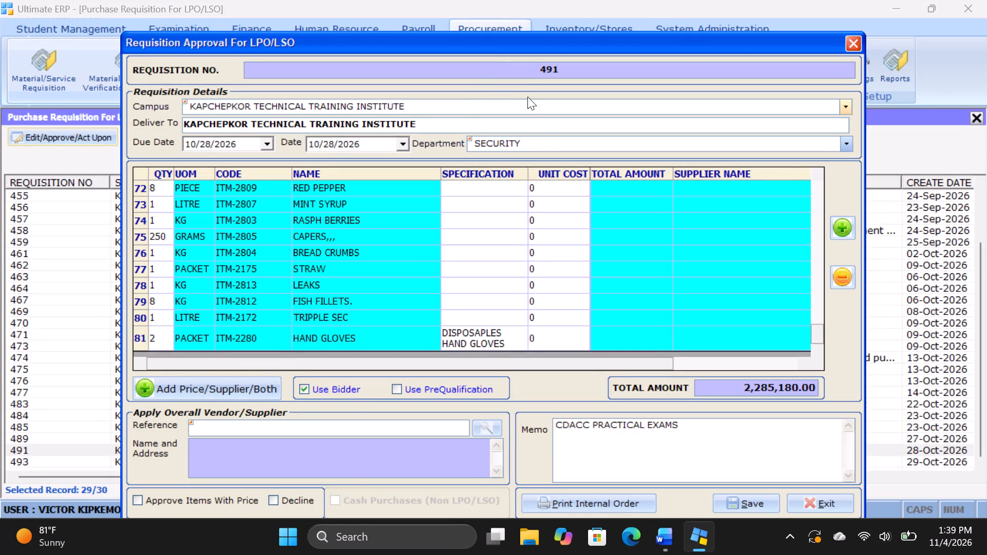
scroll(451, 134, down, 1)
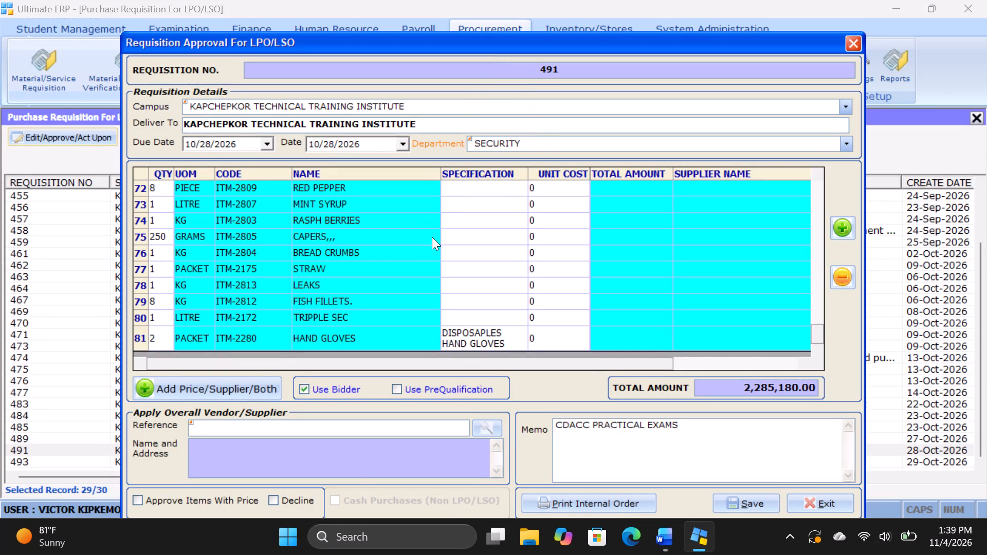
scroll(433, 243, down, 5)
Open the unit cost of pineapple juice (ITM-2181) for editing.
scroll(436, 233, up, 6)
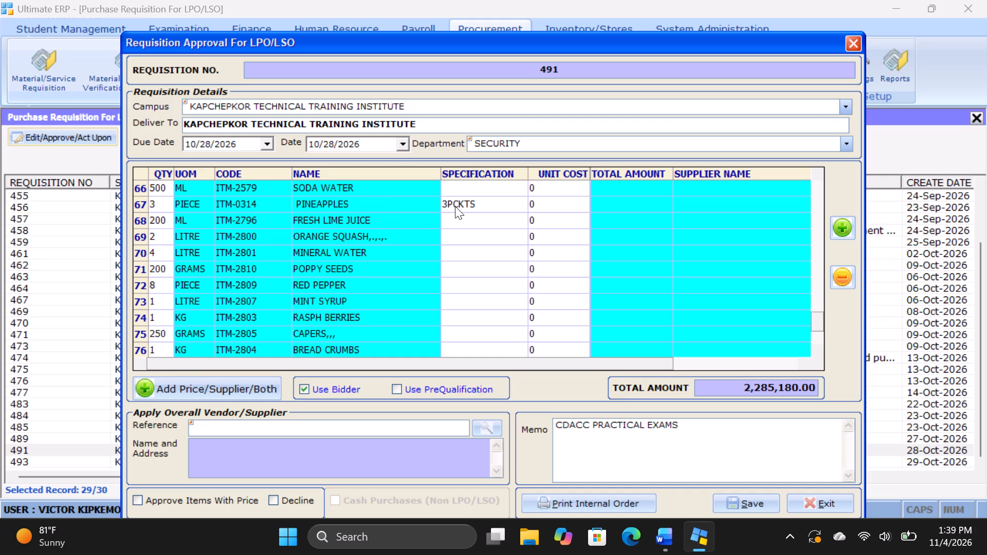
scroll(455, 206, up, 3)
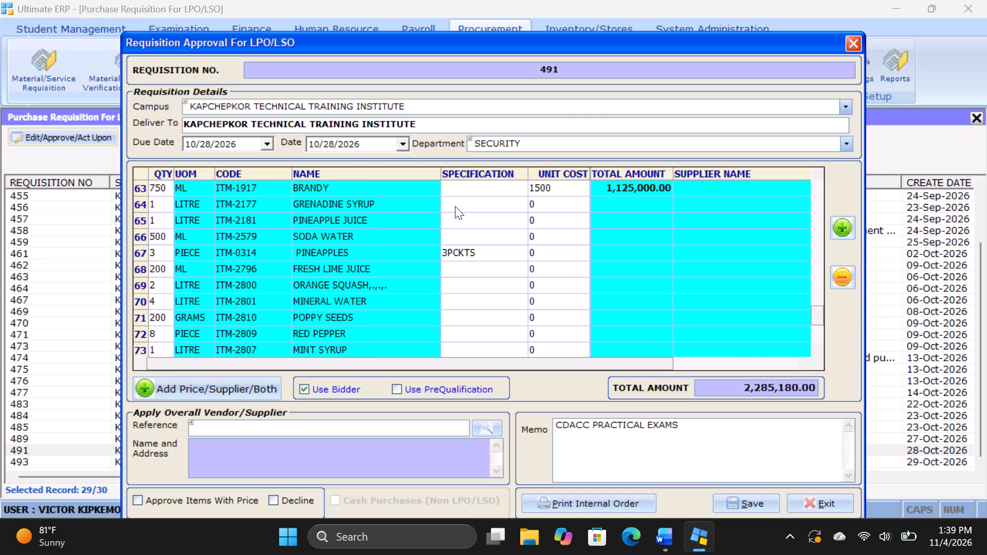
click(549, 219)
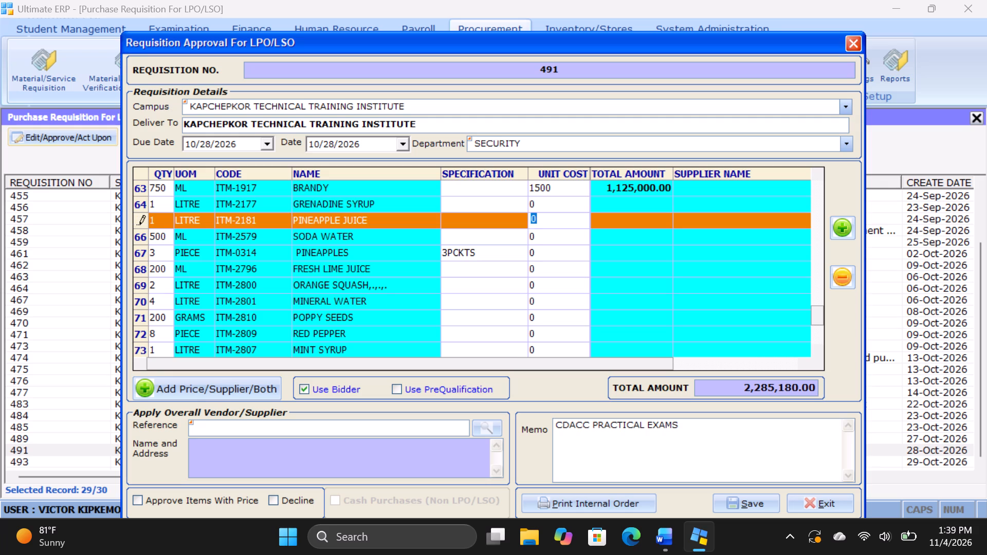
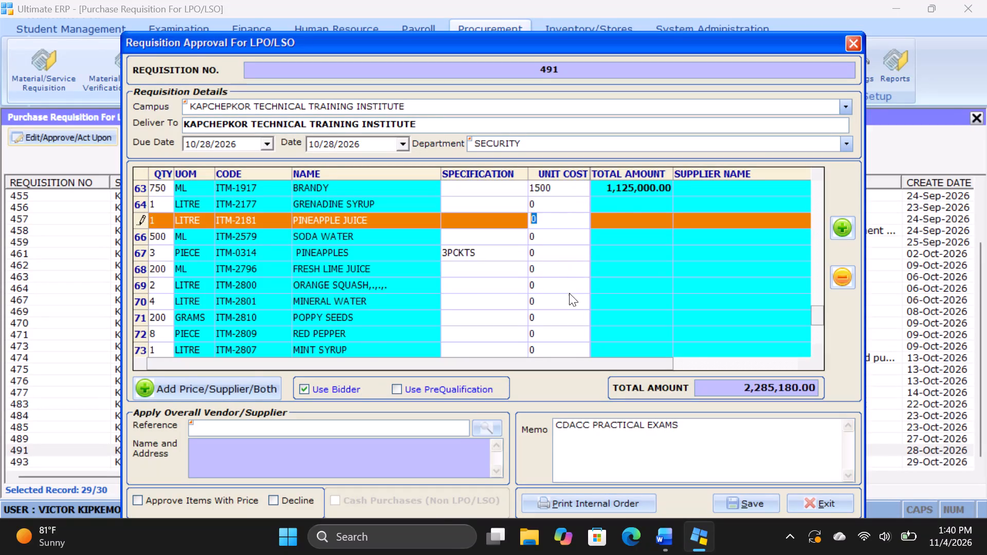
Review the requisition's item lines from pineapple juice back up to bay leaves powder, checking the unit costs, including baking flour (ITM-0272).
scroll(569, 293, up, 15)
scroll(569, 277, up, 13)
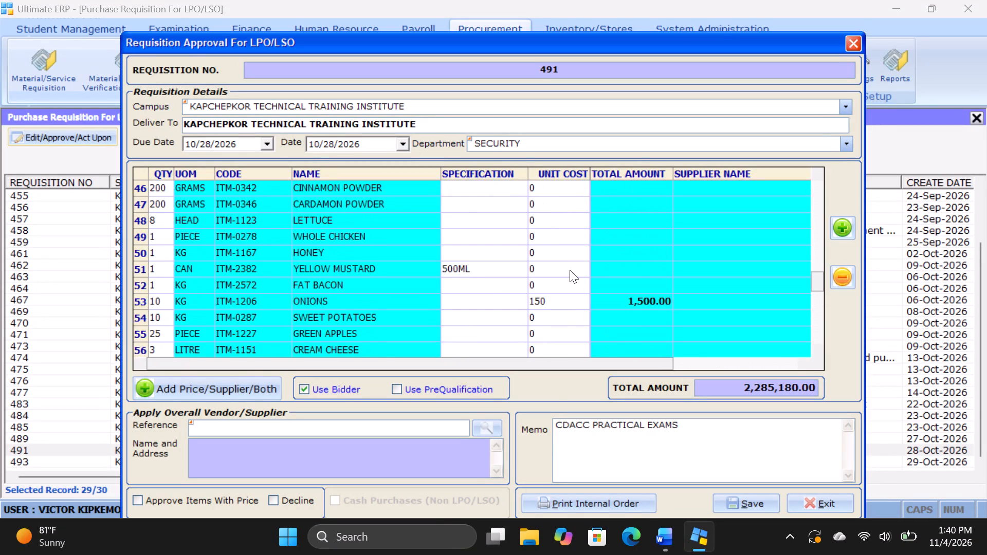
scroll(570, 269, up, 19)
scroll(573, 263, up, 11)
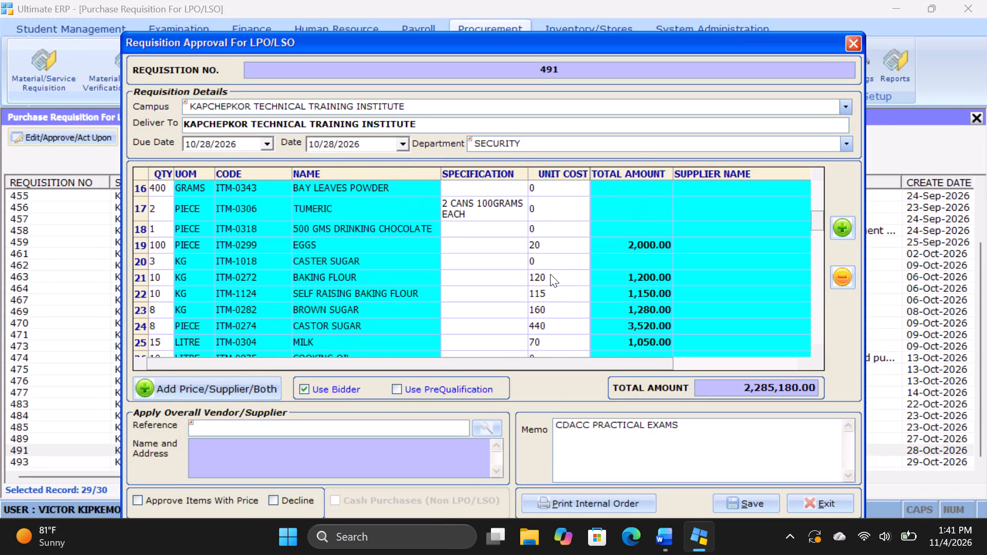
click(563, 279)
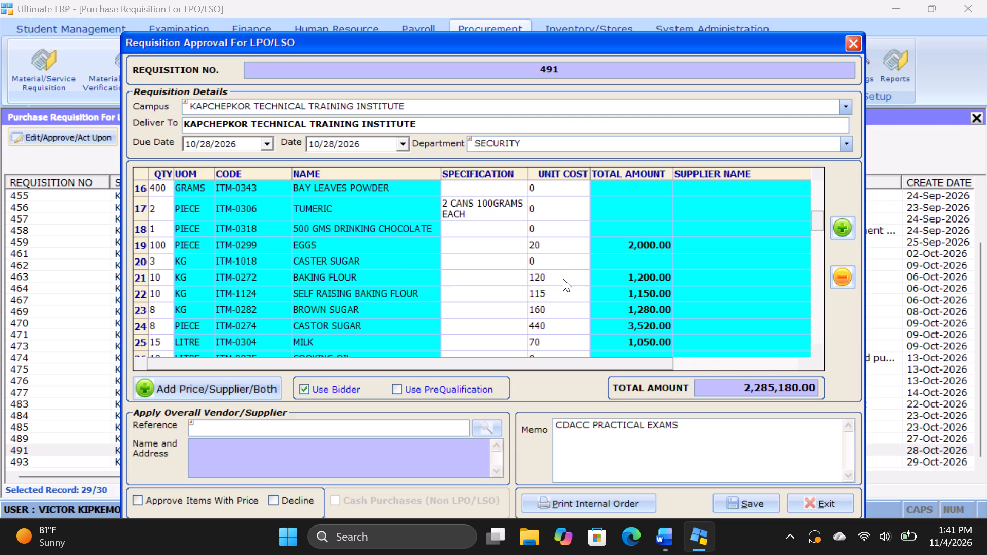
click(514, 305)
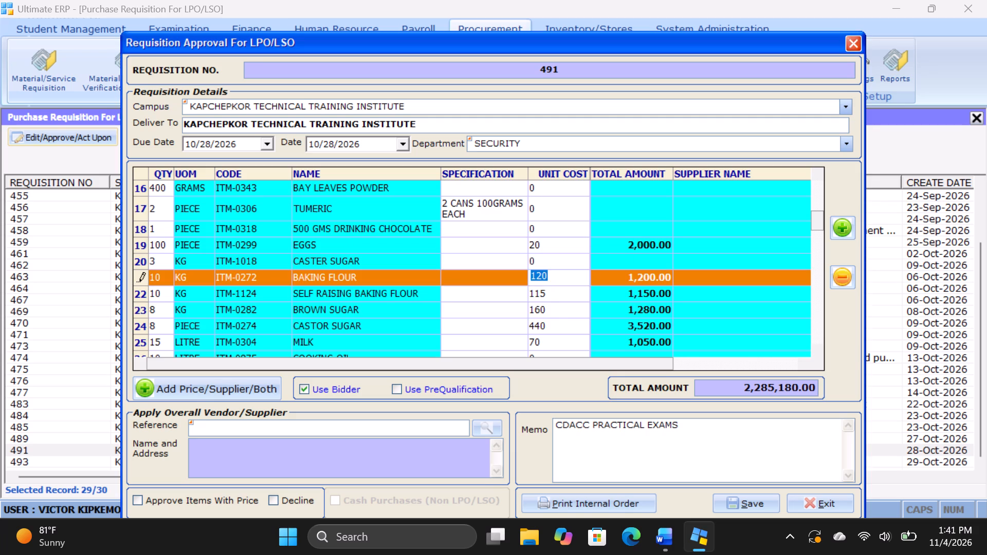
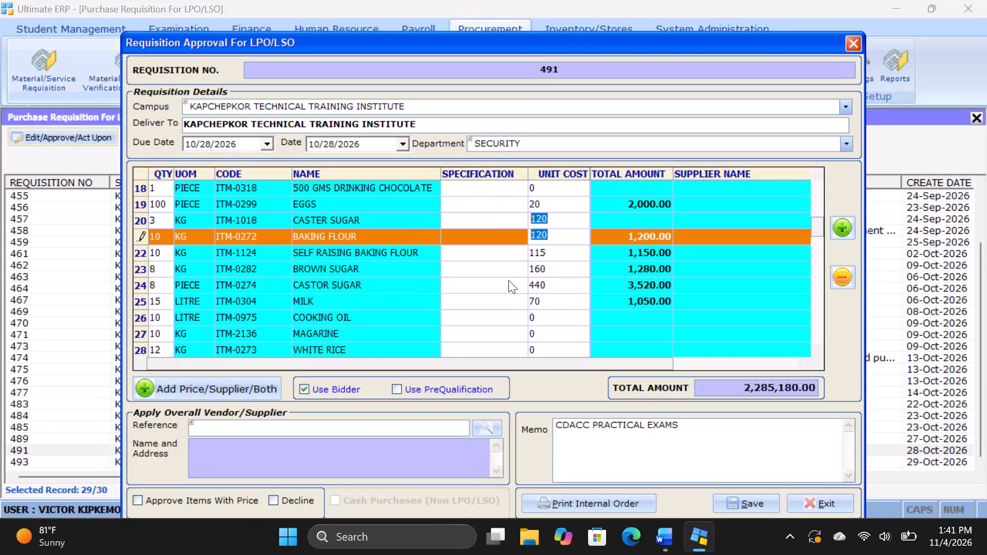
Set the unit cost of cooking oil (ITM-0975) to 400.
scroll(514, 277, down, 1)
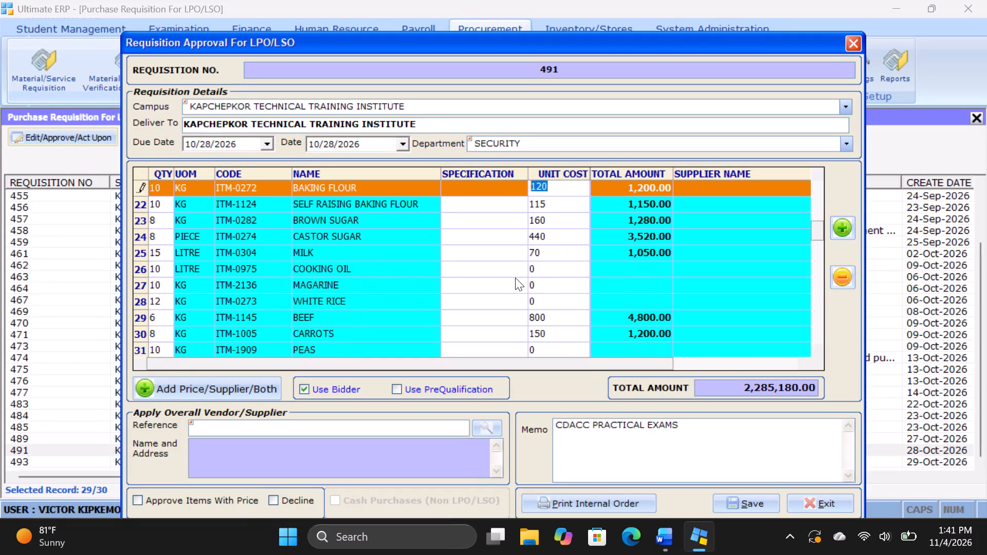
click(542, 270)
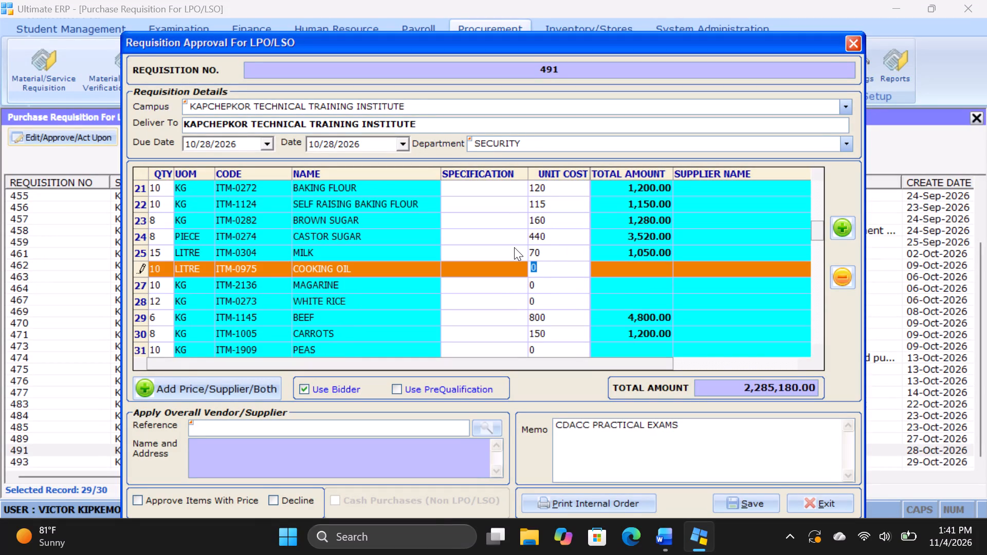
text(400)
scroll(482, 236, down, 1)
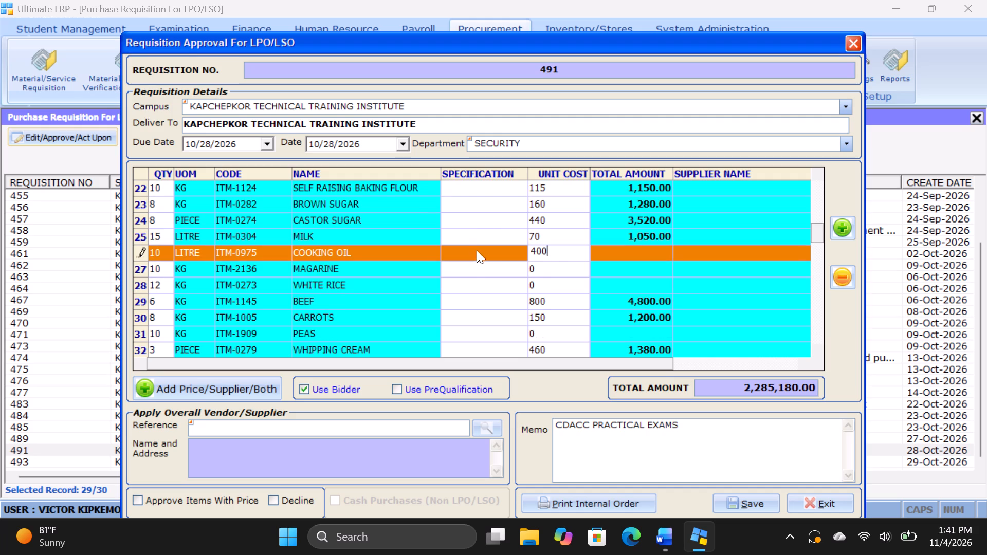
click(452, 261)
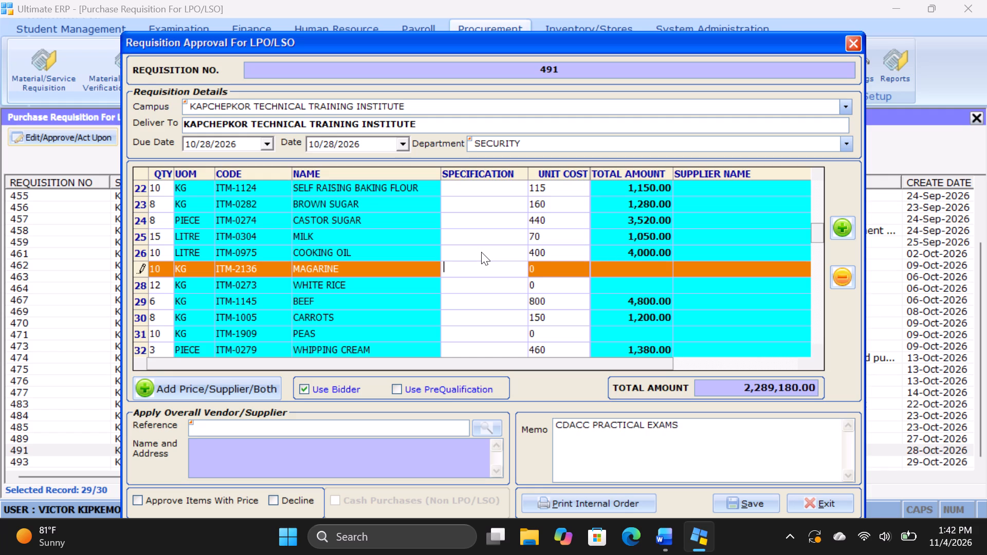
Set the unit cost of tumeric (ITM-0306) to 200.
scroll(467, 275, down, 8)
scroll(467, 270, up, 11)
scroll(388, 276, up, 6)
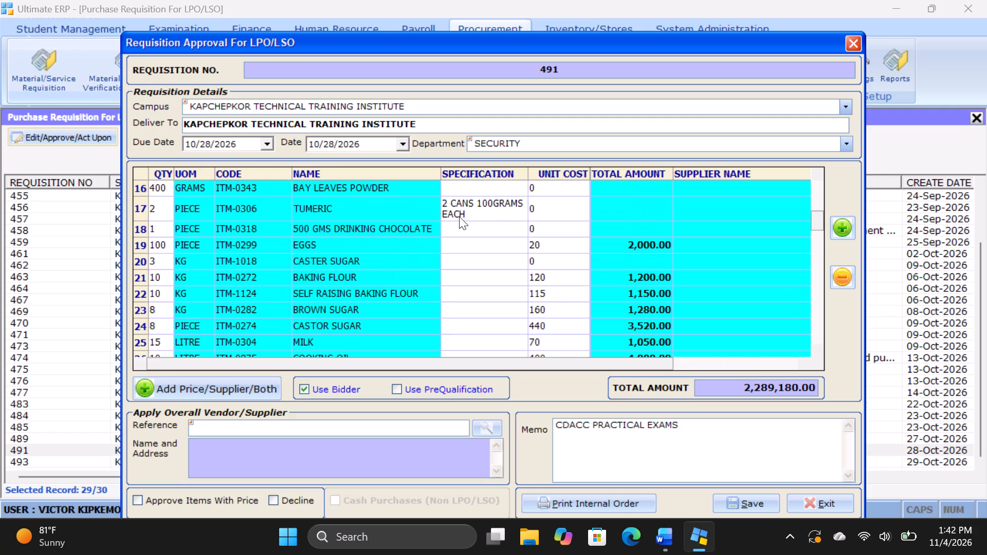
click(542, 208)
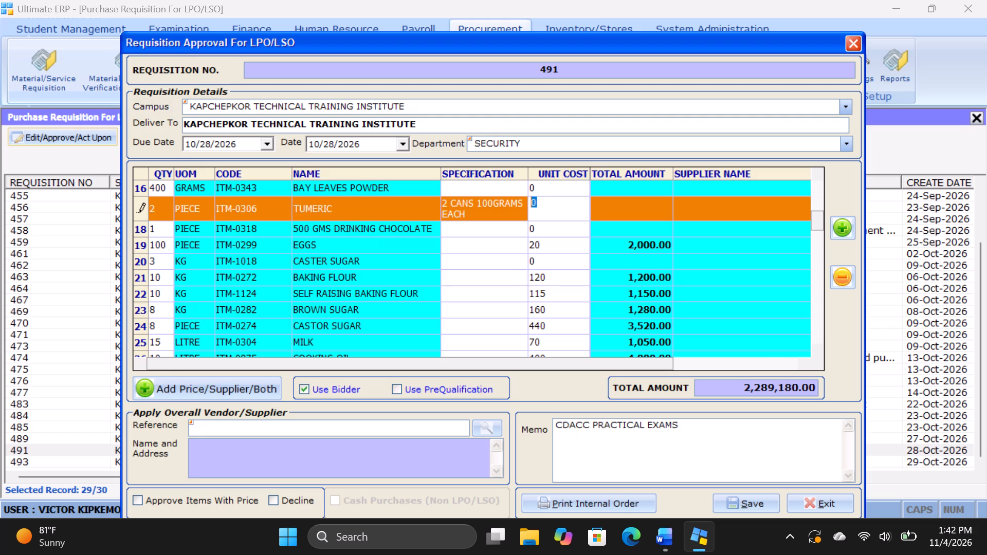
text(200)
click(550, 226)
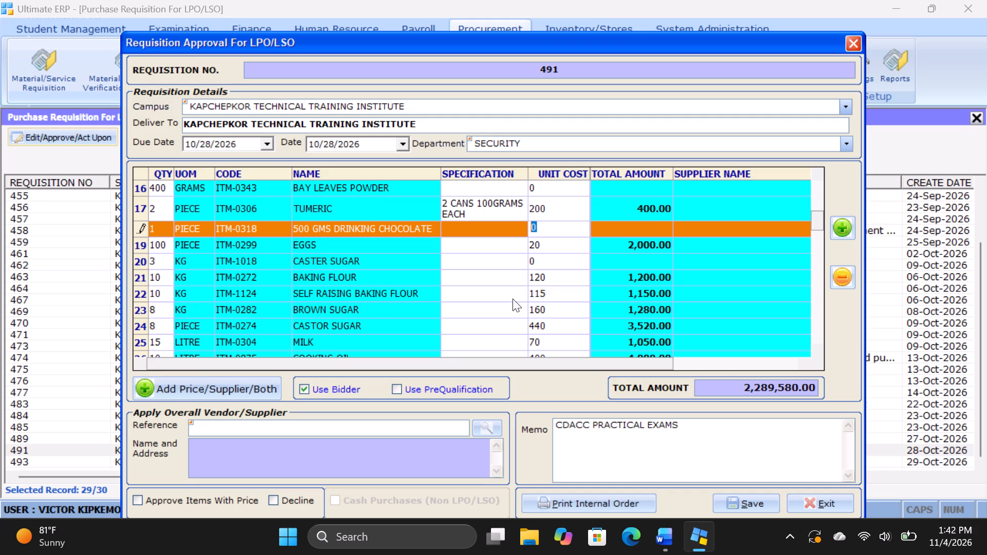
Review the requisition's item lines from 500 gms drinking chocolate down to mayonnese, checking which unit costs are missing.
scroll(383, 311, down, 5)
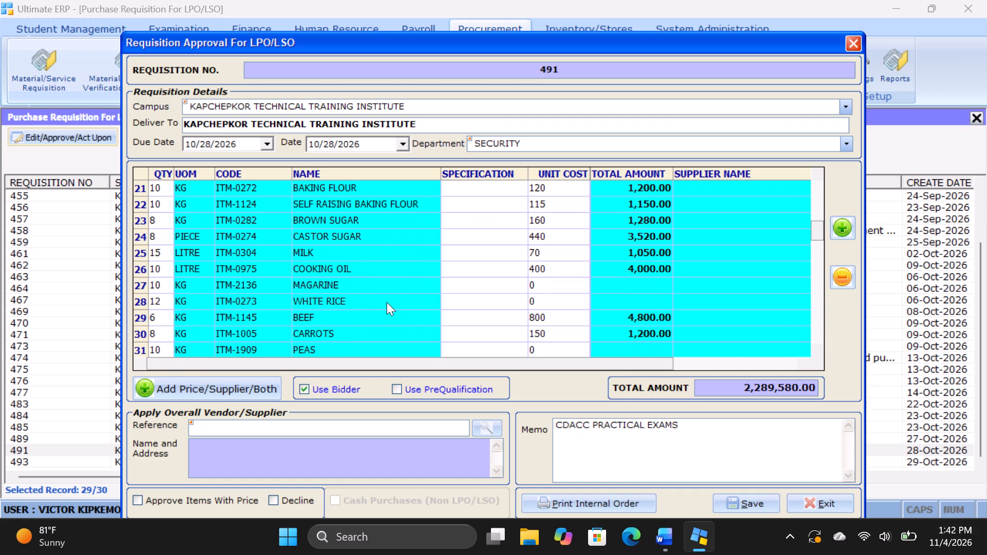
scroll(392, 303, down, 5)
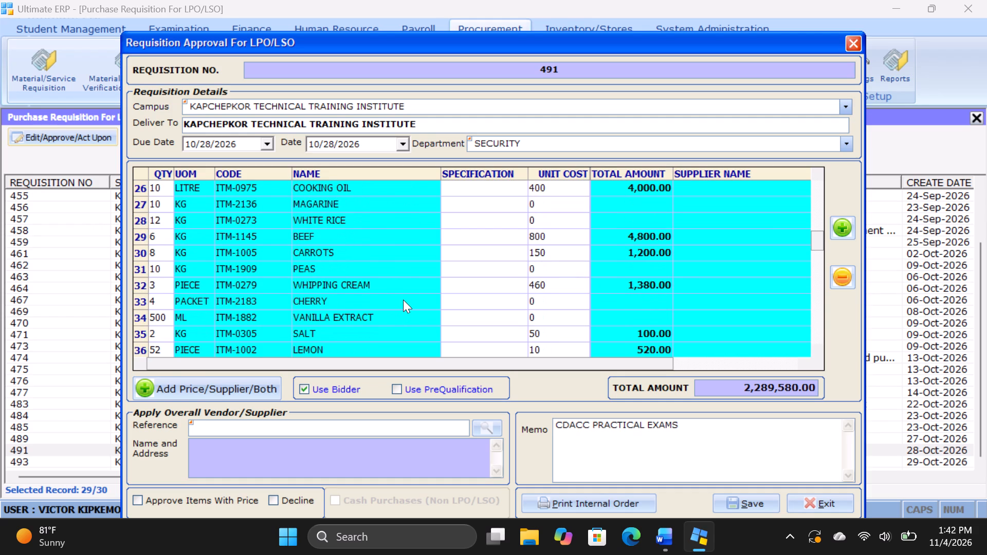
scroll(404, 300, down, 4)
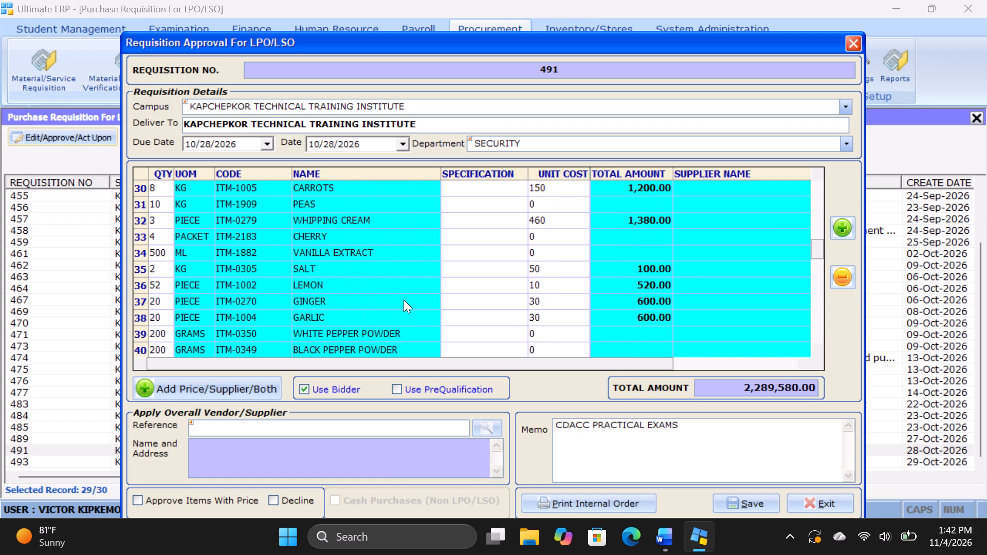
scroll(404, 300, down, 2)
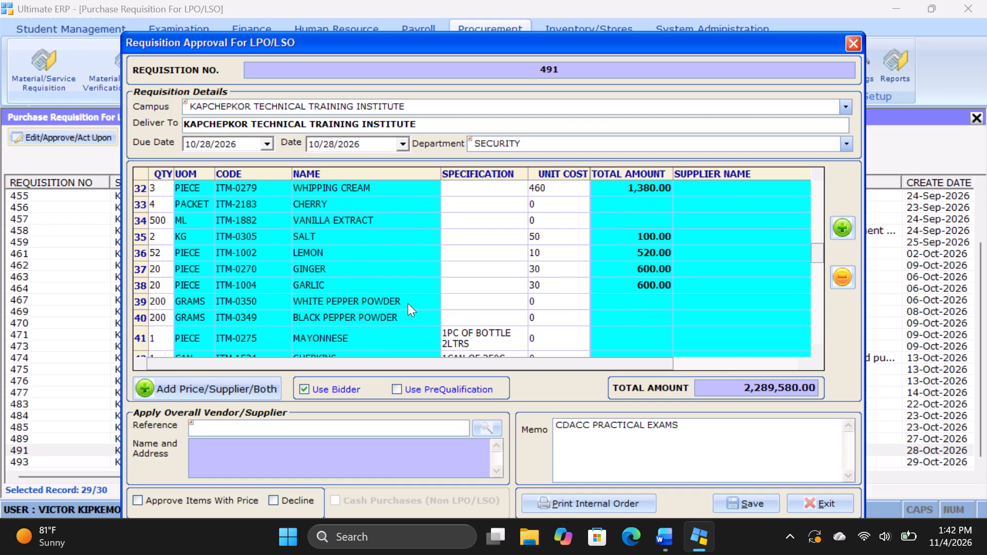
scroll(408, 303, down, 1)
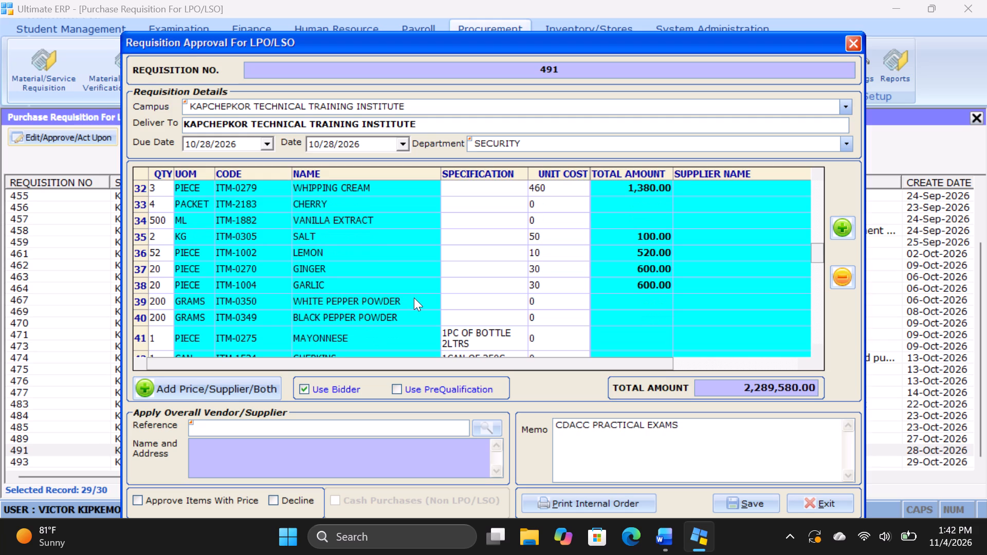
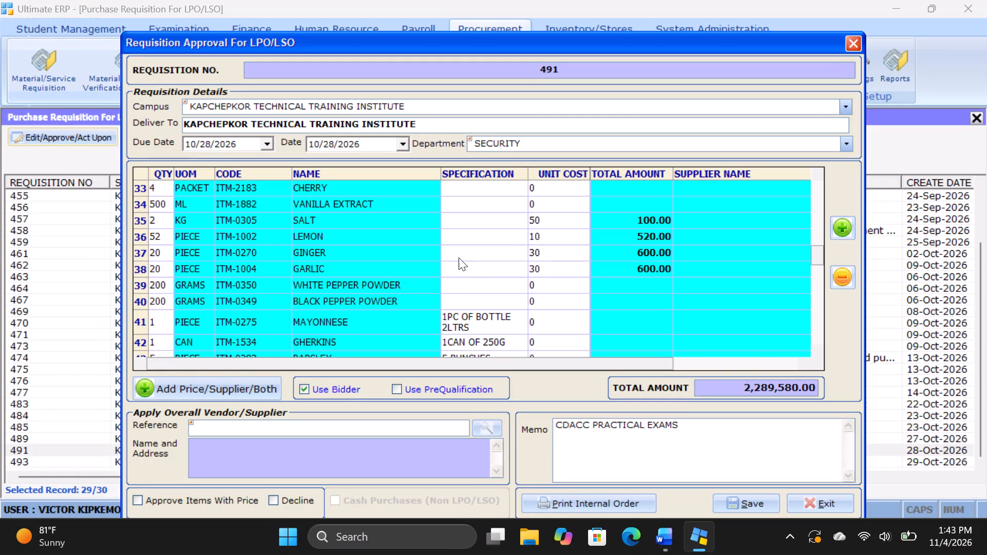
Open the unit cost of cardamon powder (ITM-0346) for editing.
scroll(454, 267, down, 10)
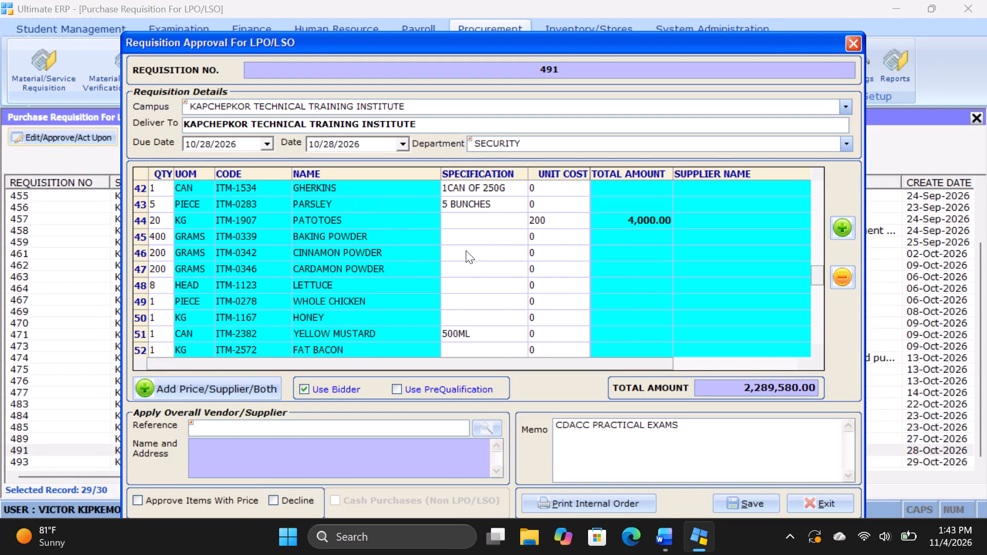
click(542, 253)
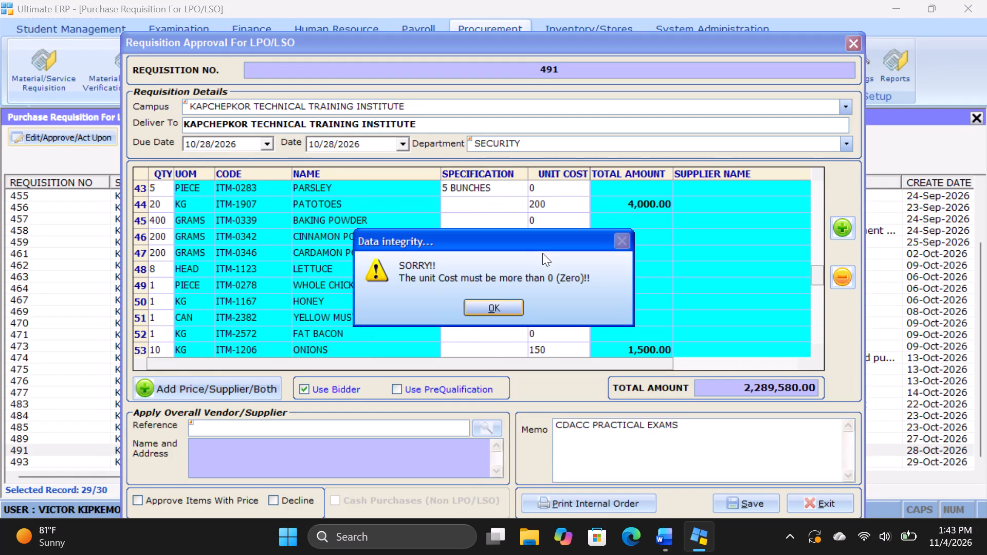
click(488, 308)
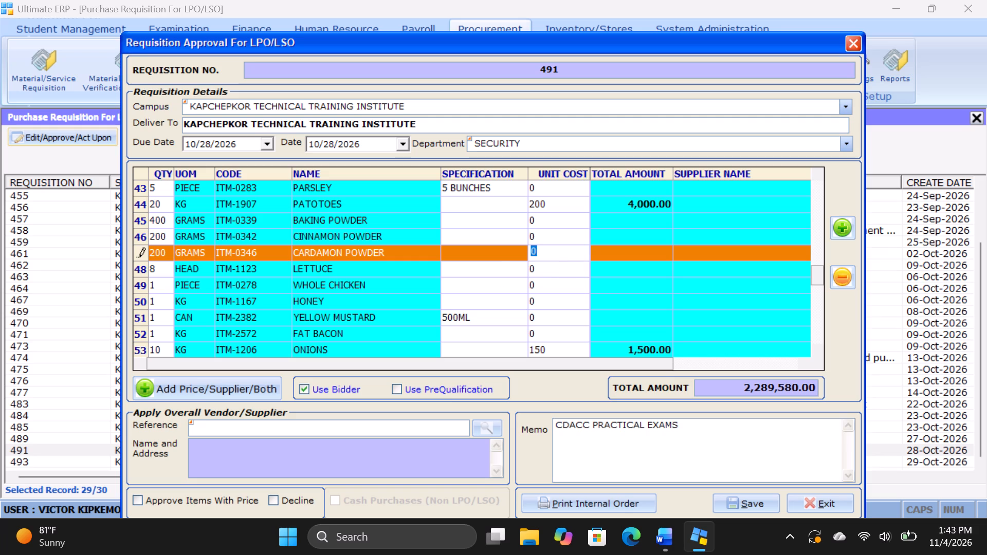
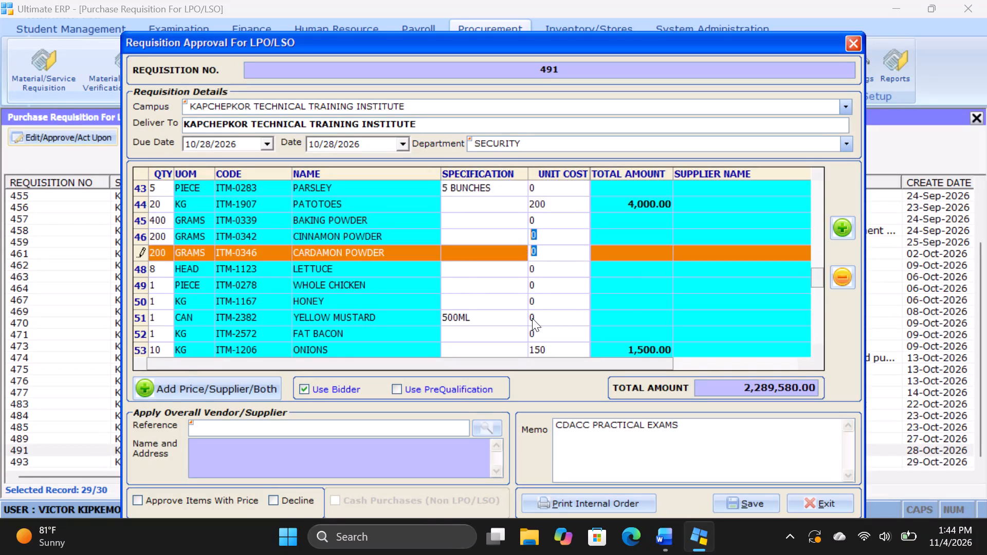
Set the unit cost of leaks (ITM-2813) to 350.
scroll(536, 319, down, 19)
scroll(547, 308, down, 5)
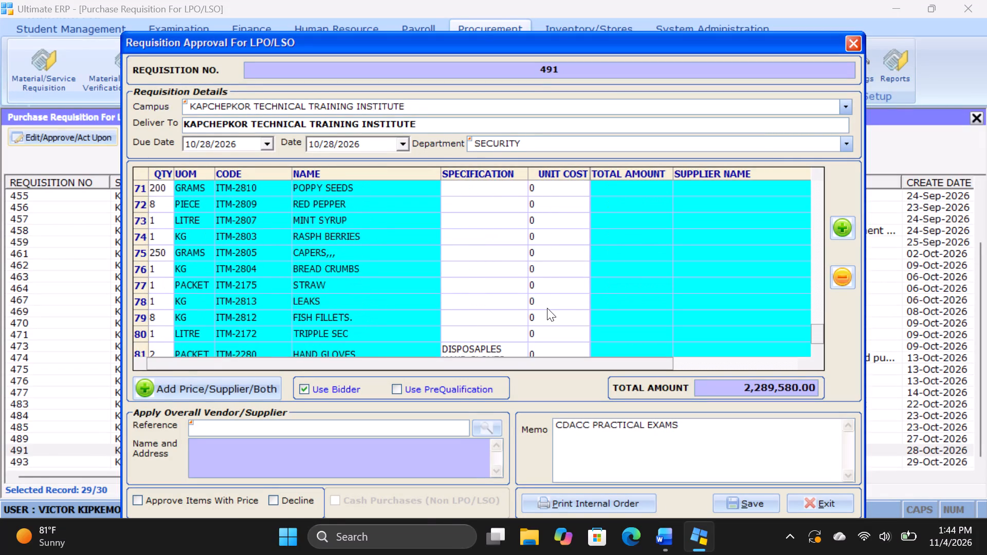
scroll(547, 308, down, 5)
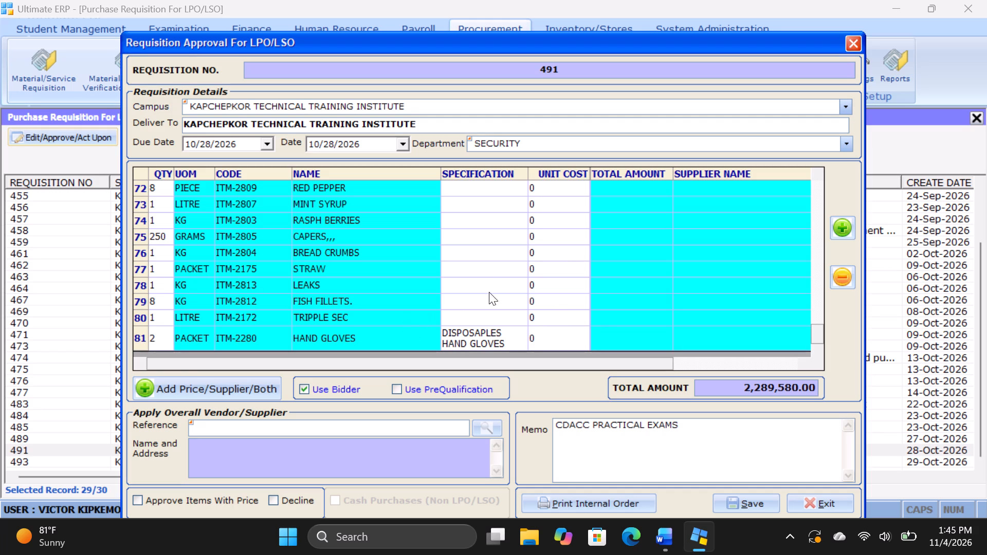
click(551, 287)
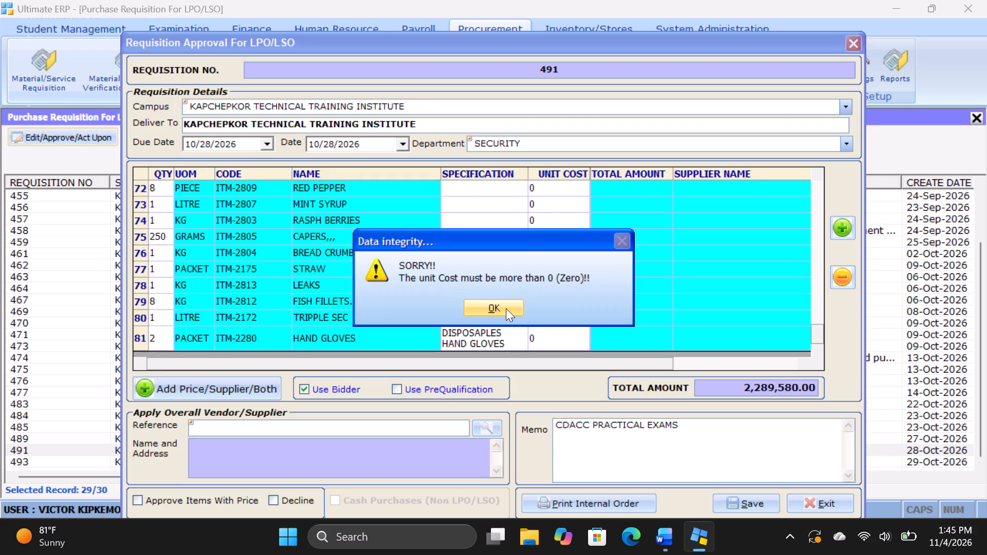
click(506, 308)
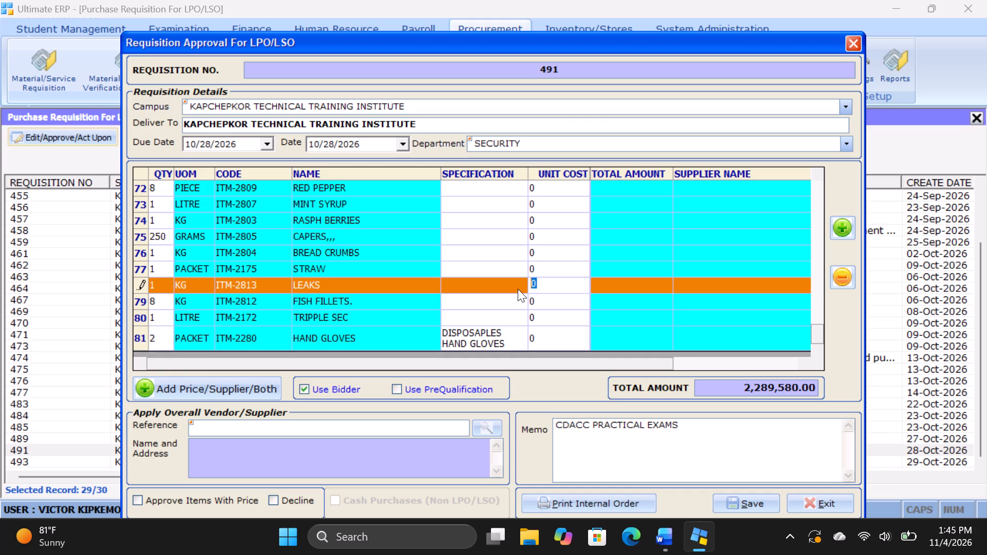
key(3)
key(5)
key(0)
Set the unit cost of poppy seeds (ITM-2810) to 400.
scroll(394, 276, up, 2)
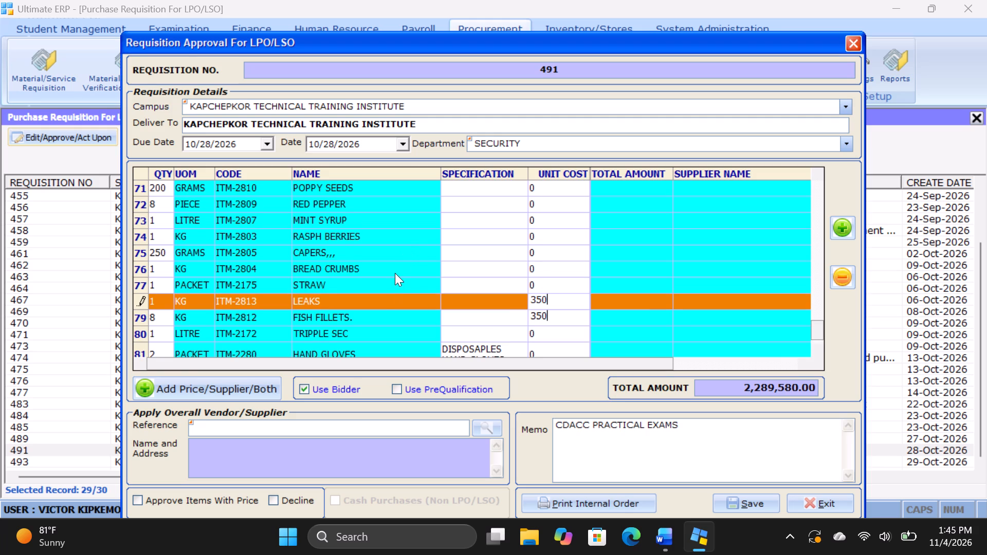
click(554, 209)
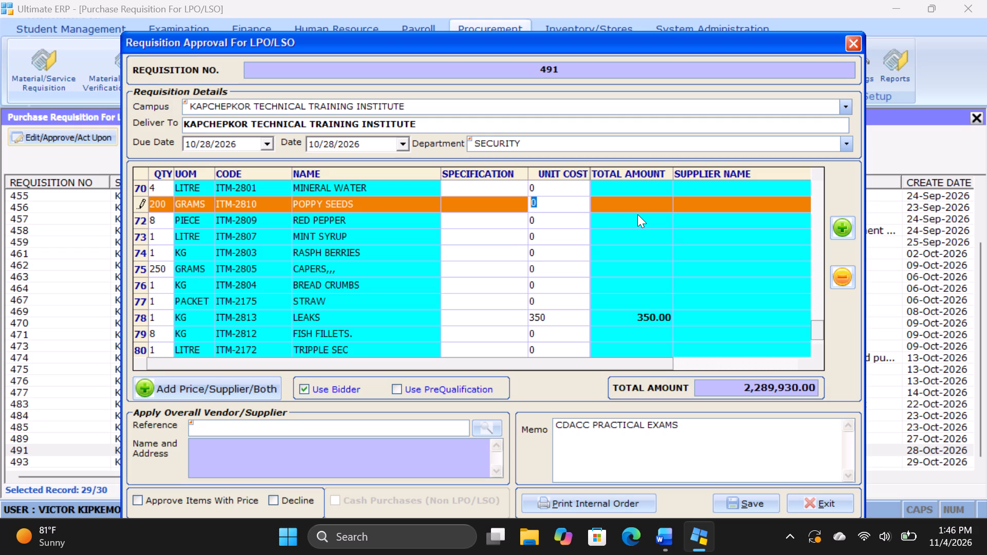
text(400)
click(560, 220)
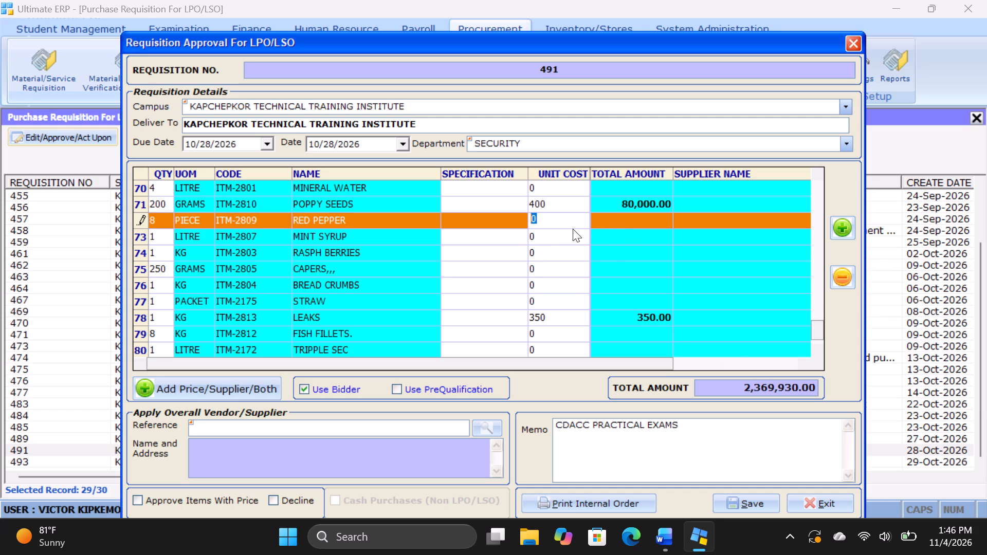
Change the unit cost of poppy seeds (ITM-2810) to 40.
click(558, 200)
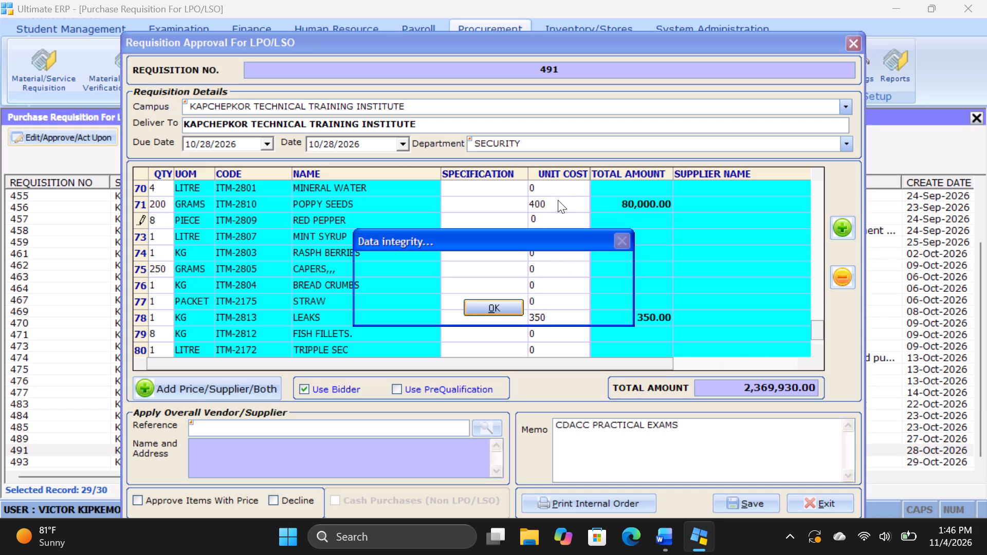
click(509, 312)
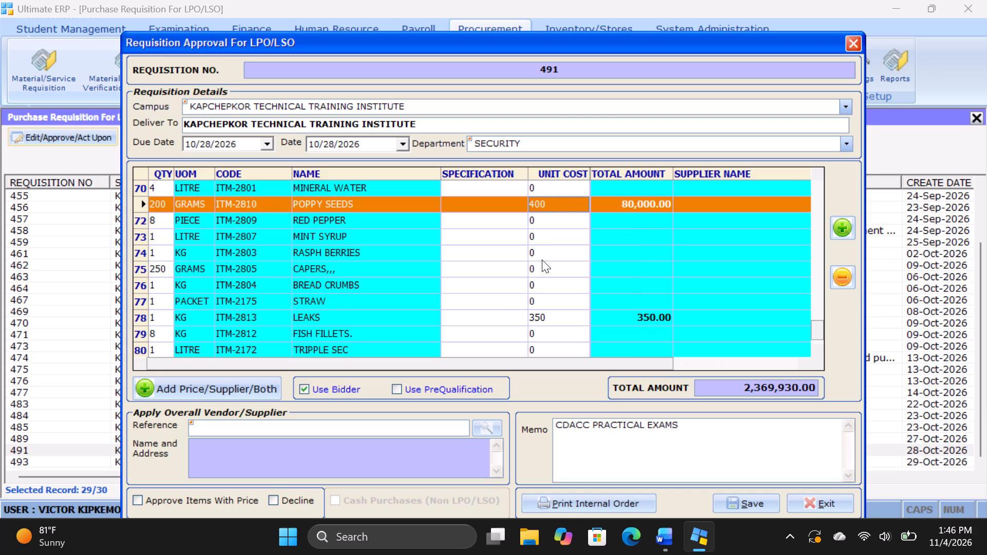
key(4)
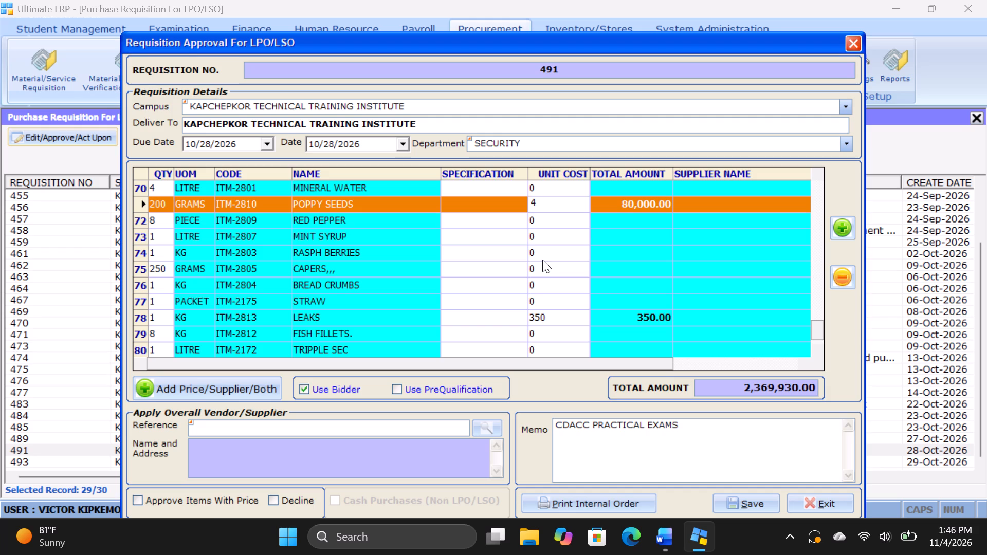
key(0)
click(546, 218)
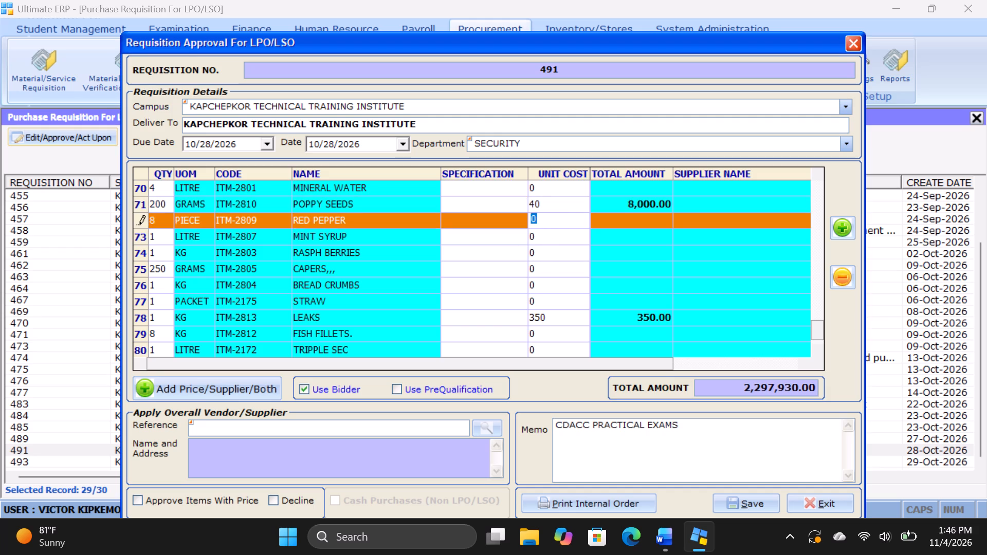
Change the unit cost of poppy seeds (ITM-2810) to 0.4.
click(545, 202)
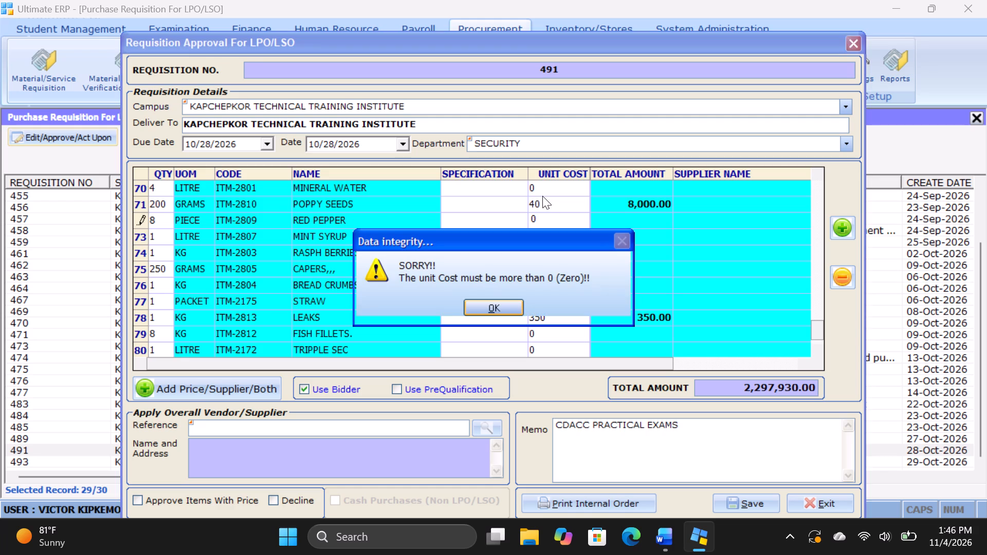
click(493, 307)
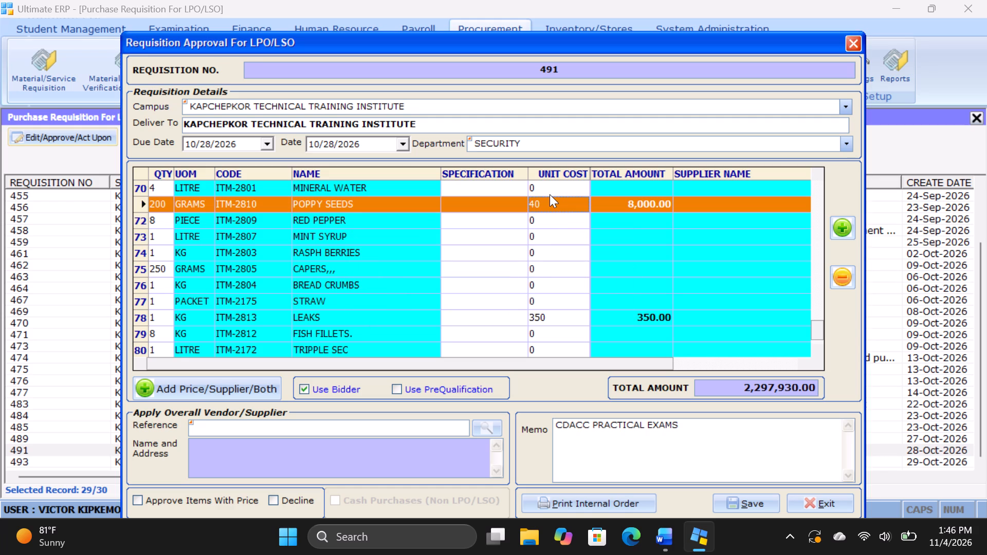
text(0.4)
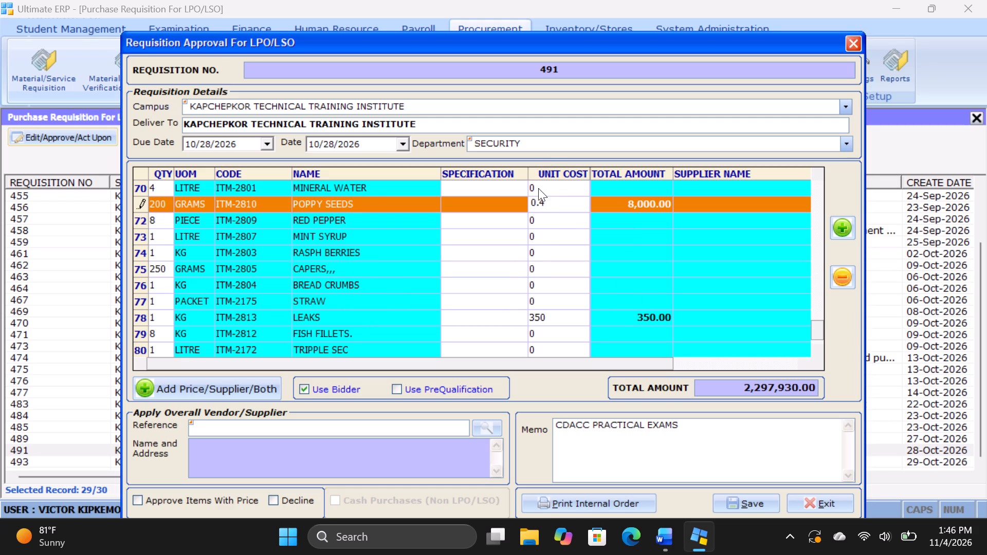
click(546, 226)
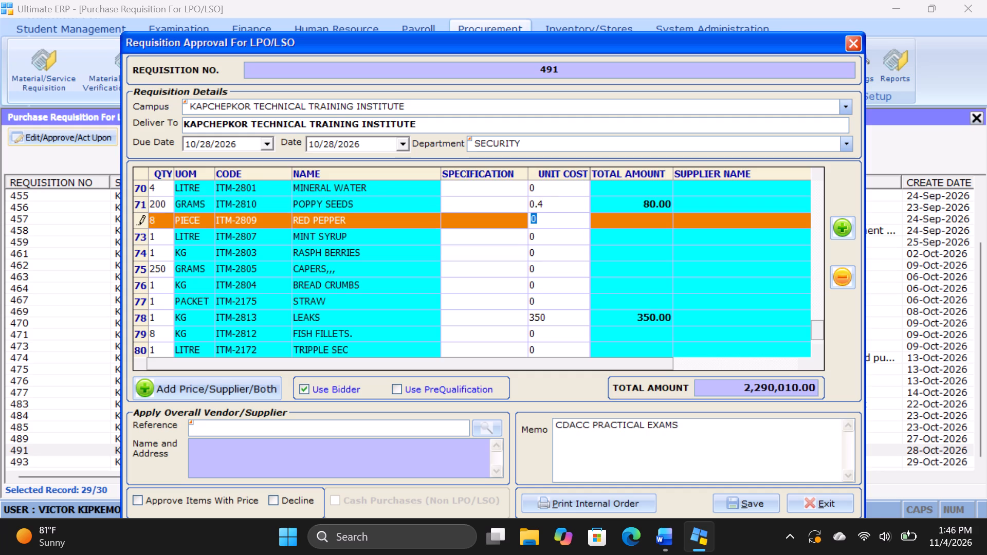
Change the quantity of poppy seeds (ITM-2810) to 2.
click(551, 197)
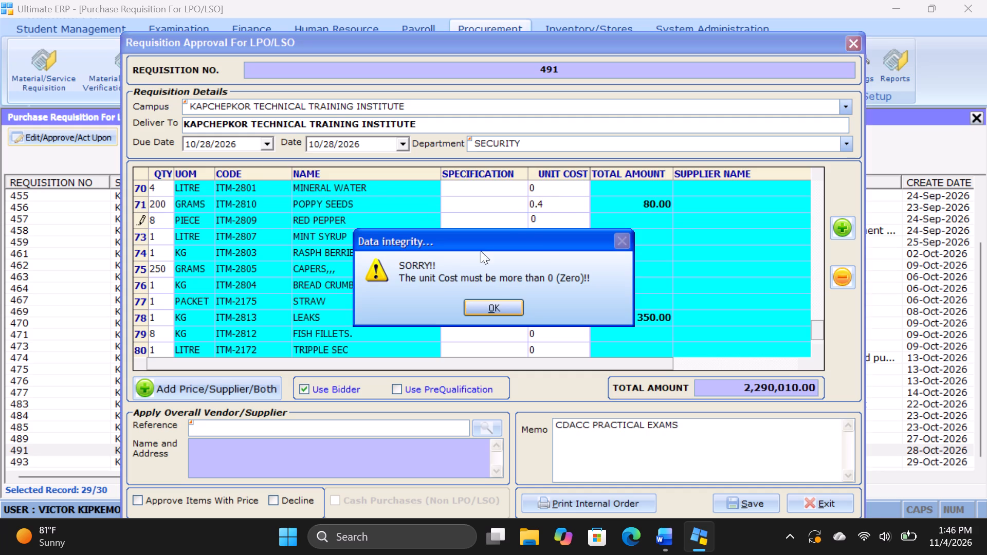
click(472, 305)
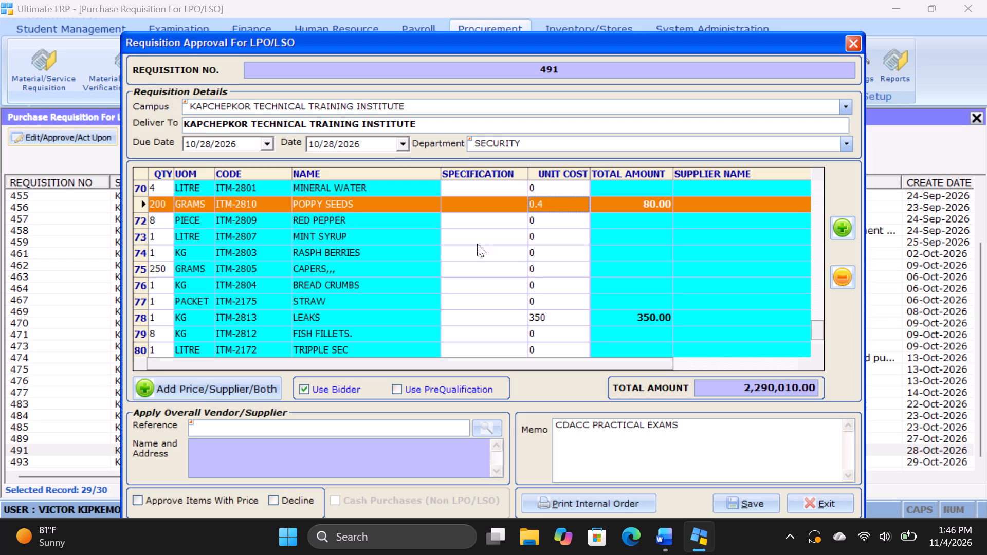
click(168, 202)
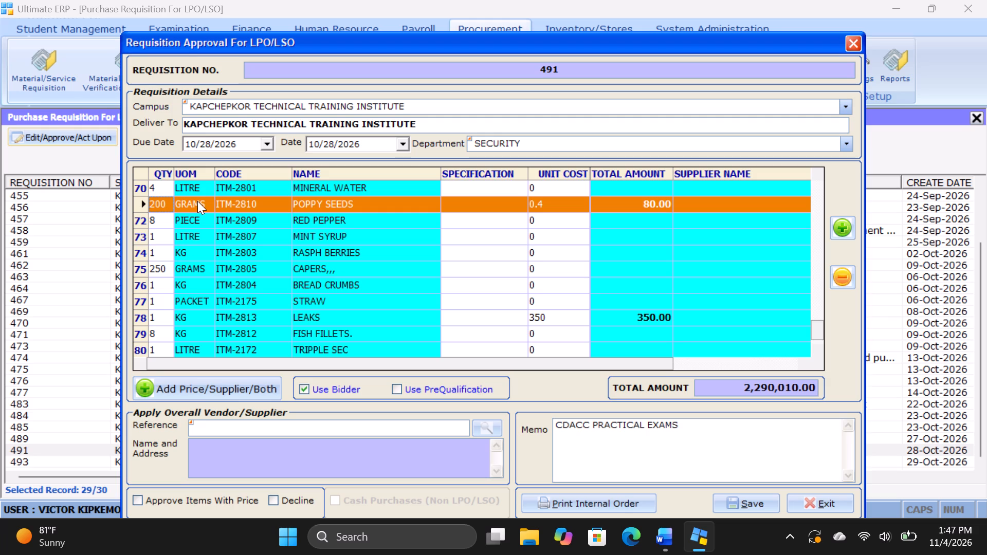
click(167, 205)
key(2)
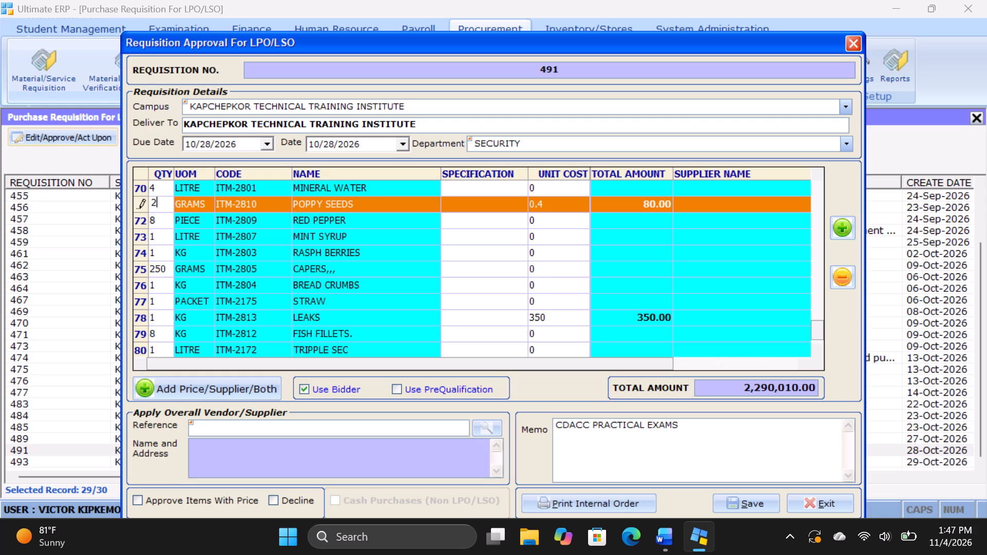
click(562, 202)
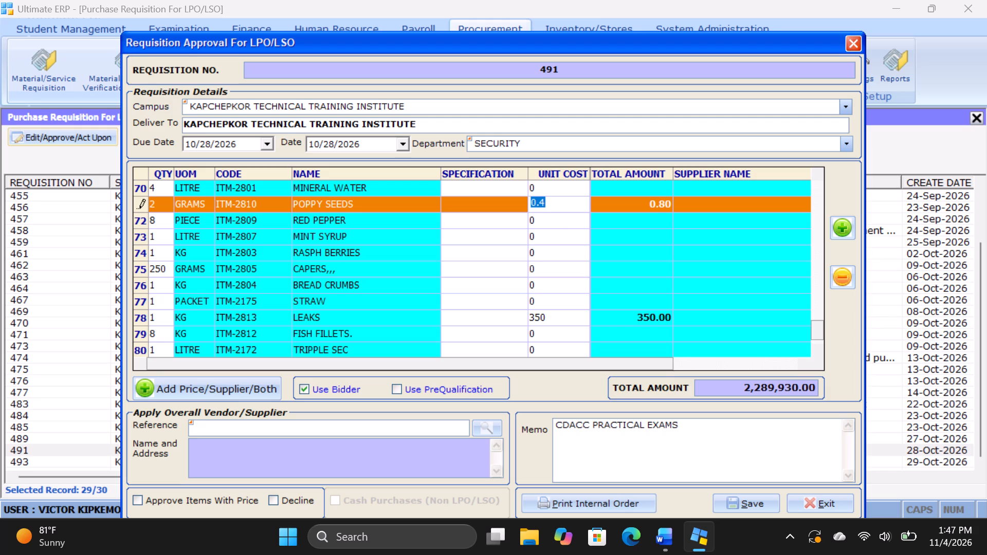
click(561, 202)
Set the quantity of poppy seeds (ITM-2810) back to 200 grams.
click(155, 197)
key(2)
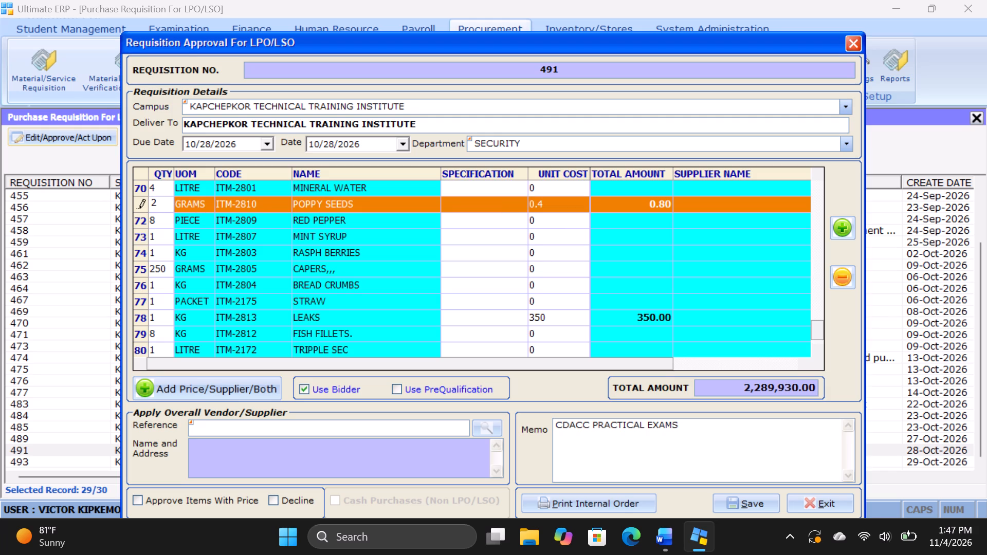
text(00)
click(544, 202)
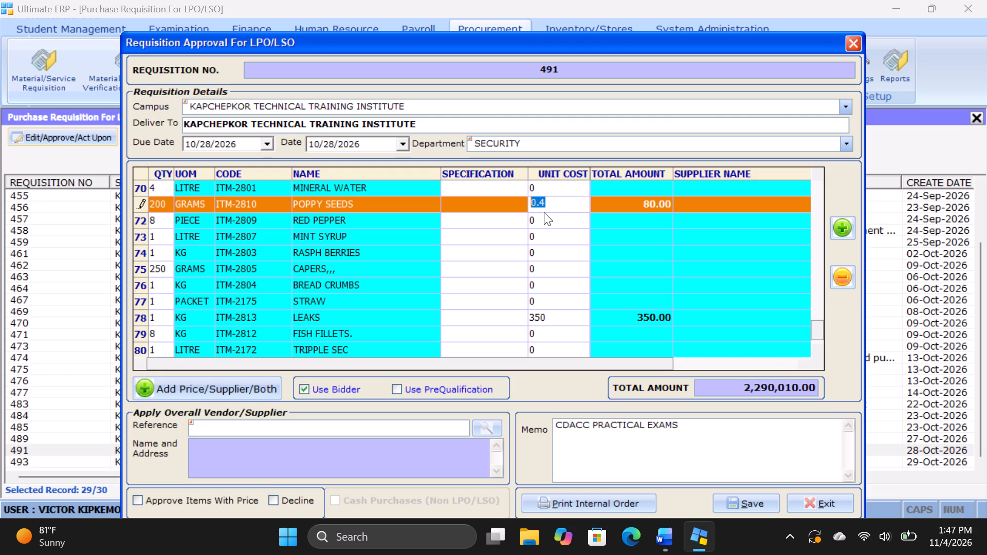
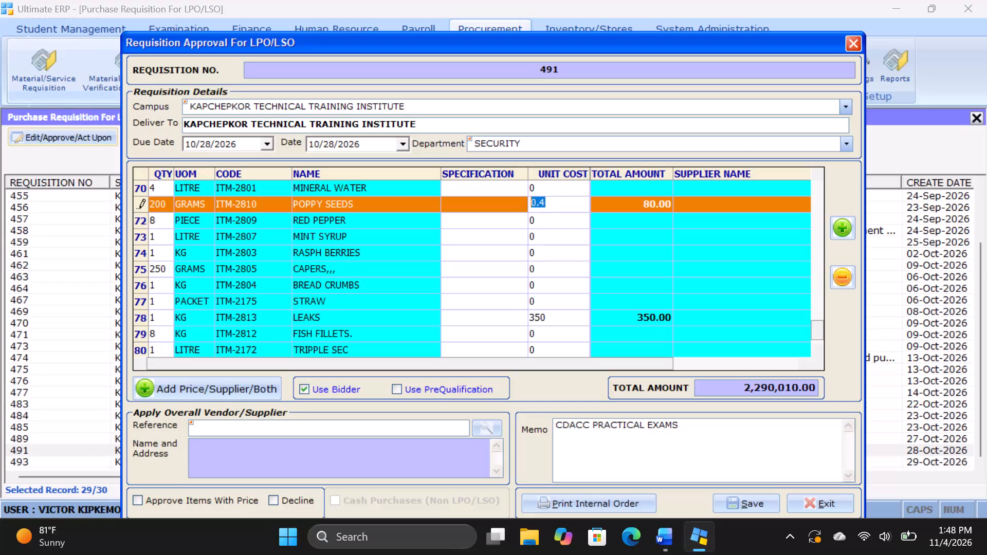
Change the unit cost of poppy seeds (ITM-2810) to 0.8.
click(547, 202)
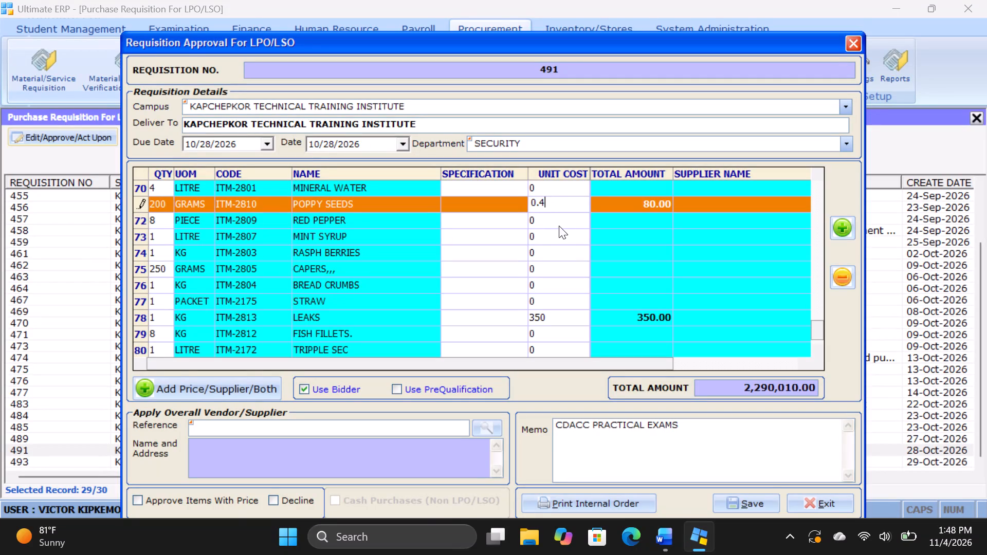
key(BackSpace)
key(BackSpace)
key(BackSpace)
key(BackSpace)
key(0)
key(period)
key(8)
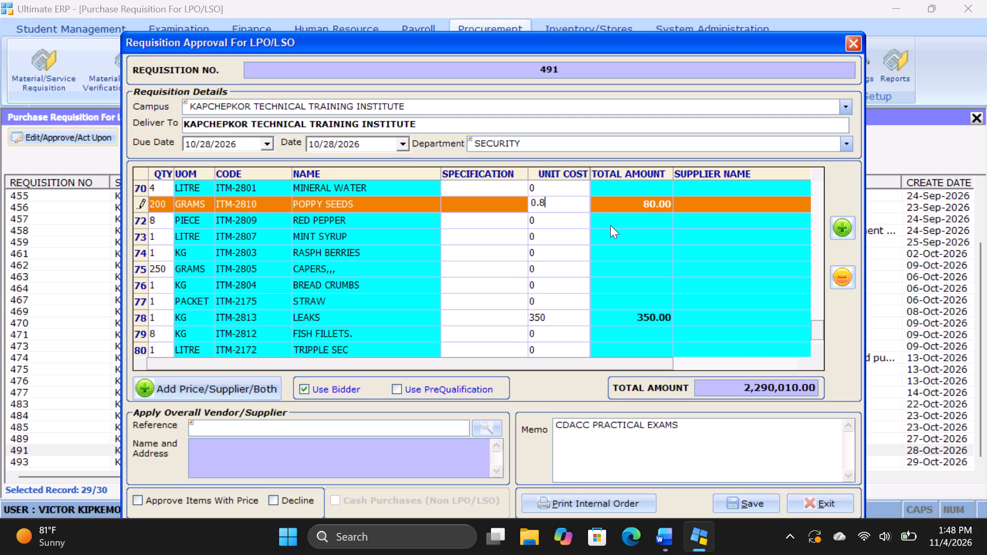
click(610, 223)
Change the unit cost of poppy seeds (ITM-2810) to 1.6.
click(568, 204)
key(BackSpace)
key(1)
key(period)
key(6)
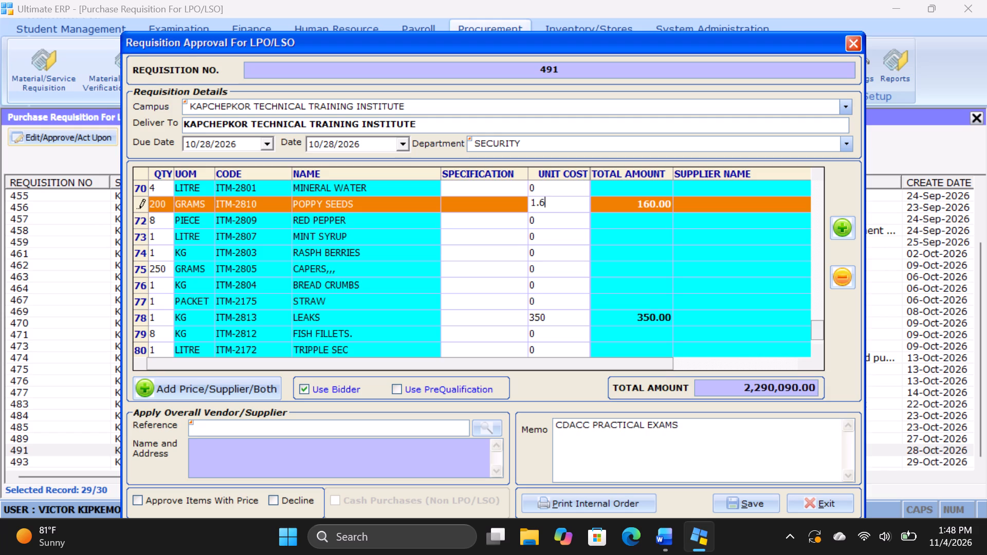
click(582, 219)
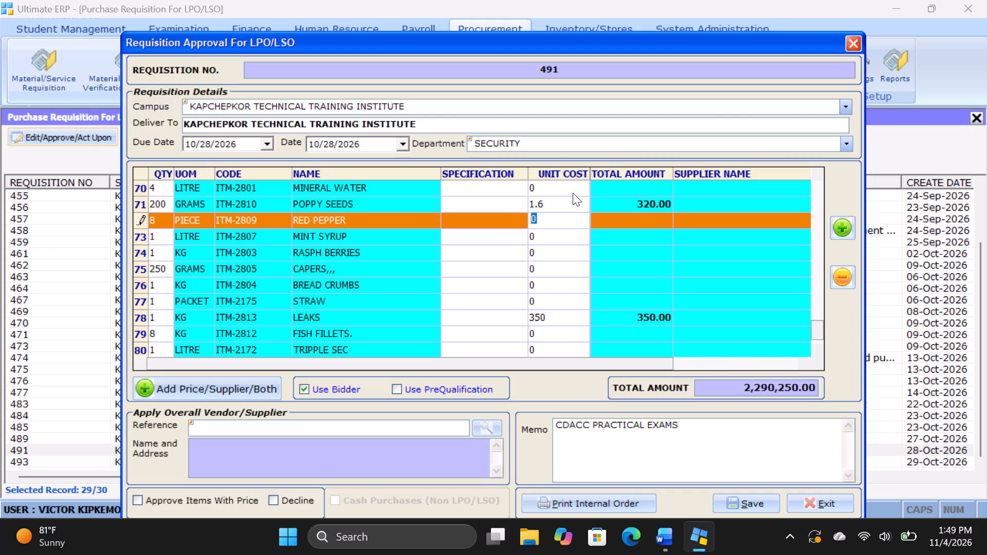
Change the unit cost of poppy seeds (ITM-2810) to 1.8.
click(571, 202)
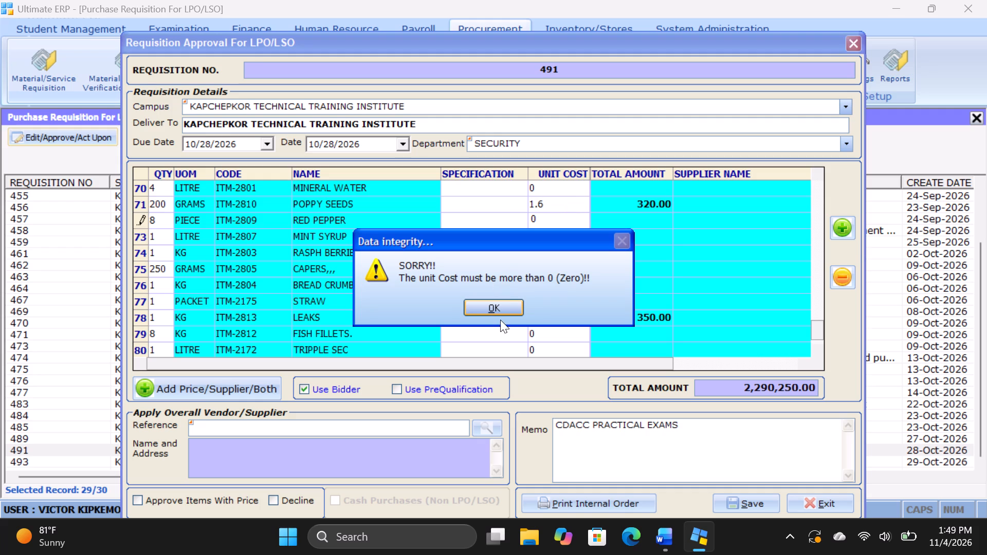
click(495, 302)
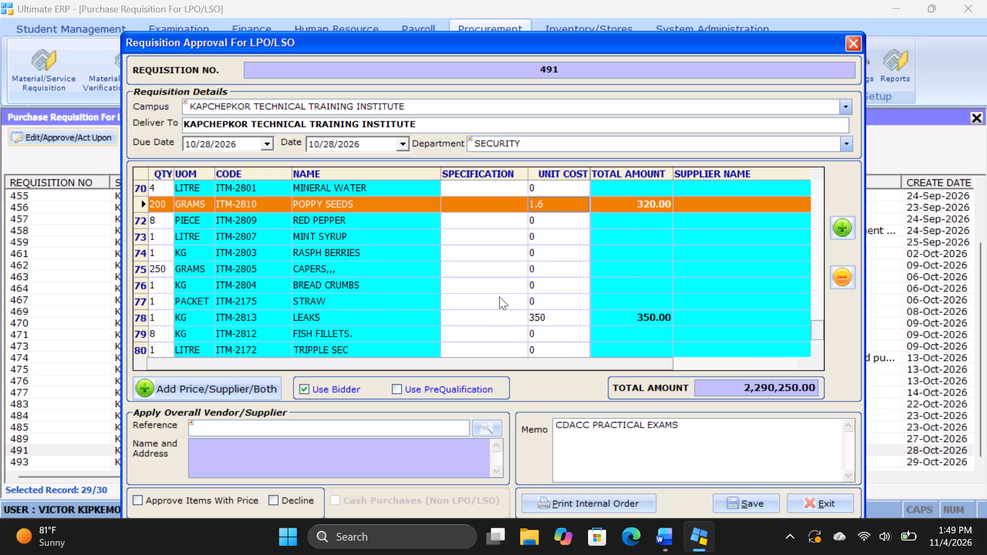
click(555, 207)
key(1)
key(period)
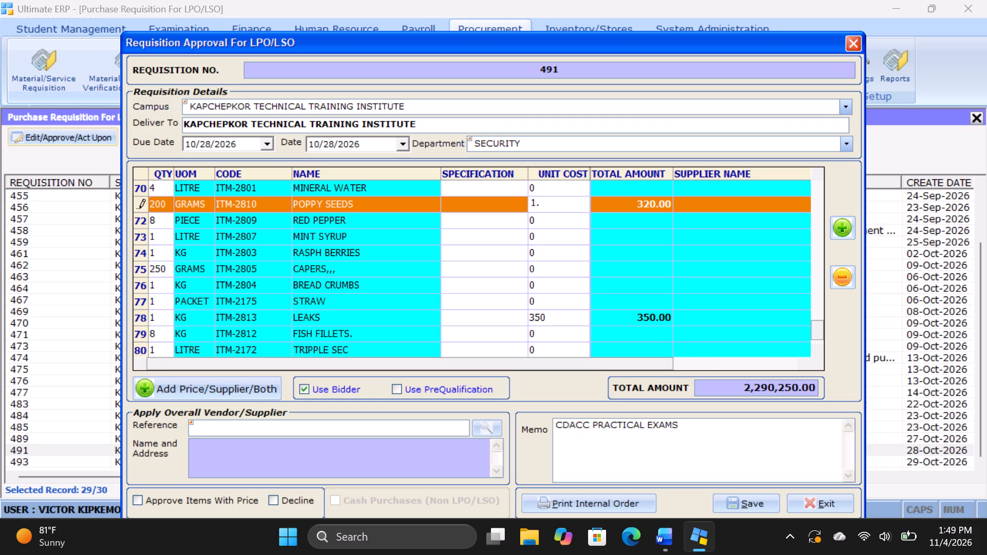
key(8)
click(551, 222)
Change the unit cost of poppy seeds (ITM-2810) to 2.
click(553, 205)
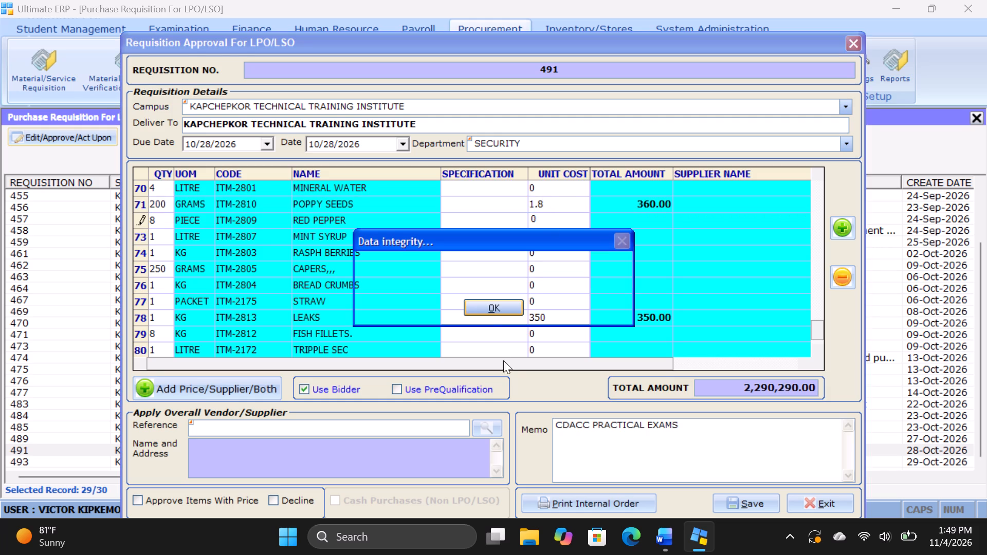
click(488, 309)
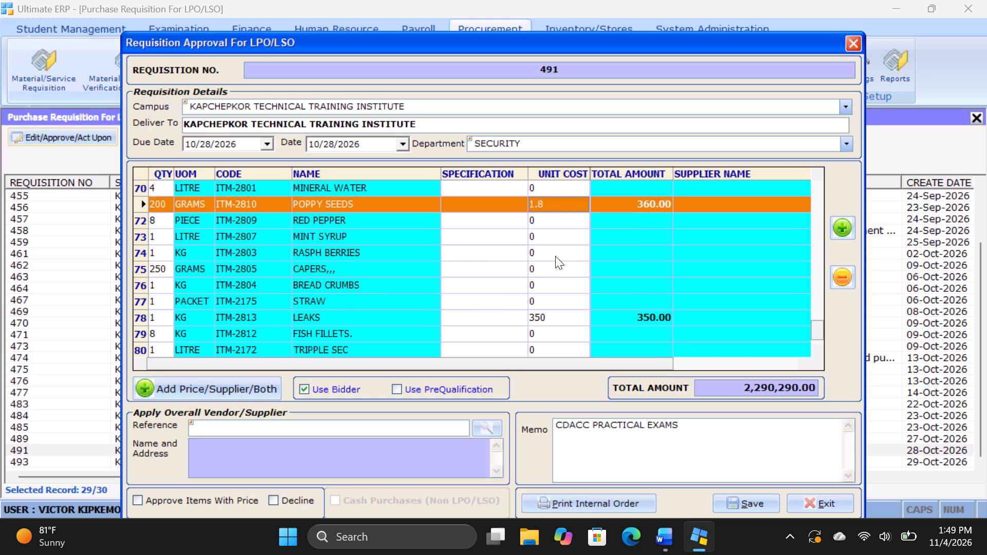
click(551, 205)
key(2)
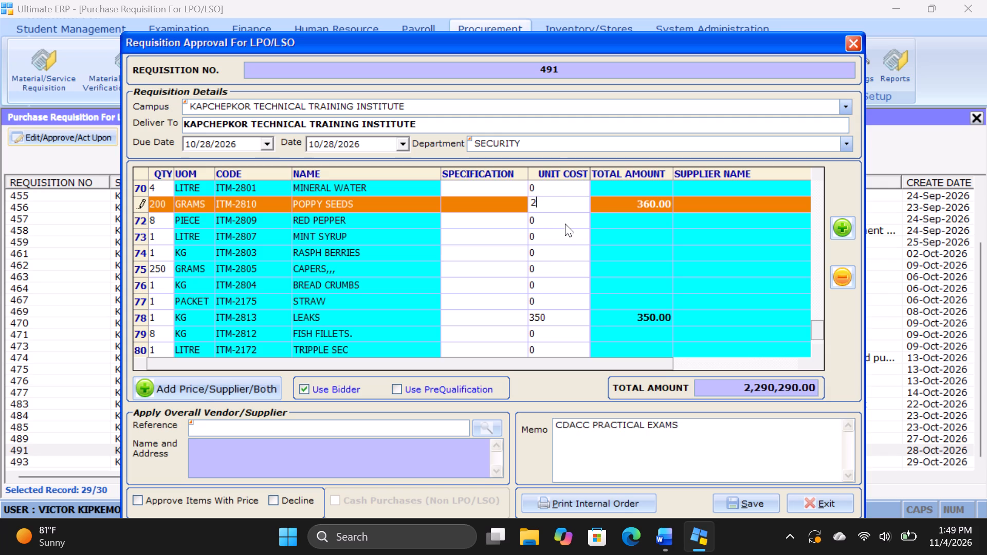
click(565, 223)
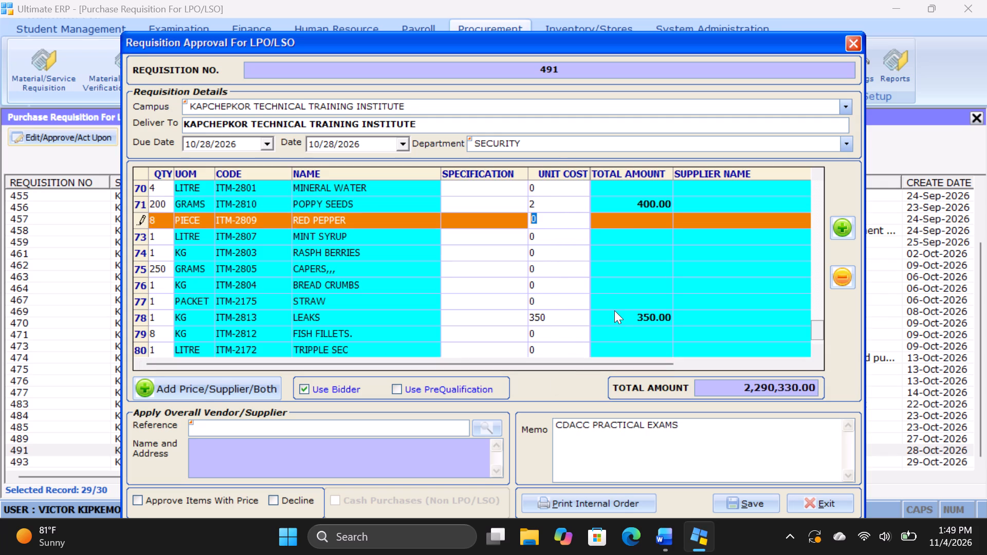
Change the unit cost of poppy seeds (ITM-2810) to 4.
click(542, 203)
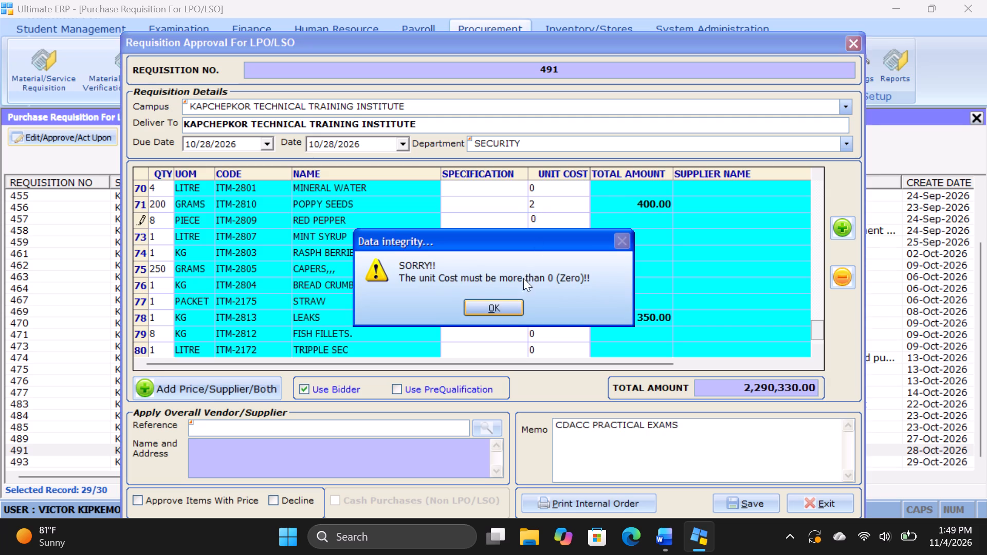
click(504, 309)
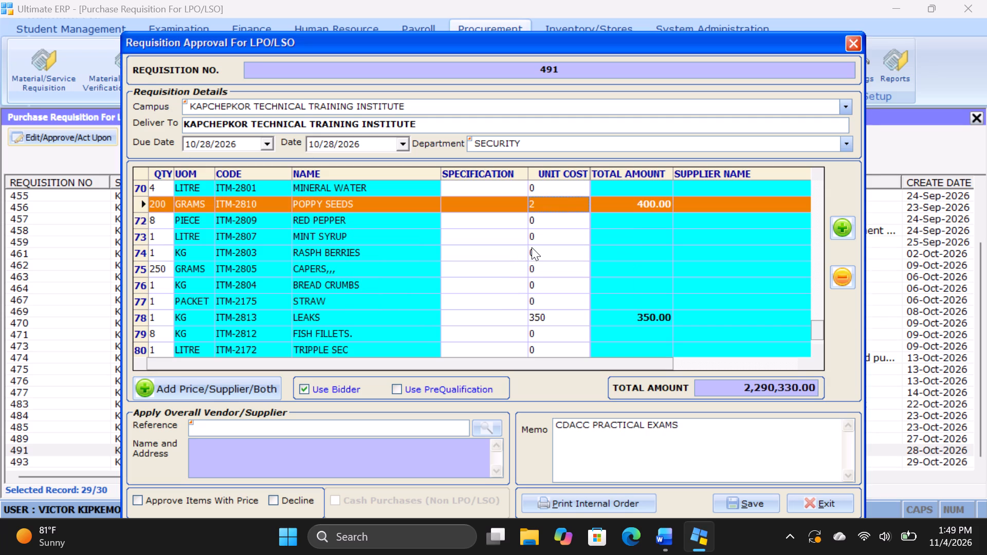
key(4)
drag(561, 217, 559, 222)
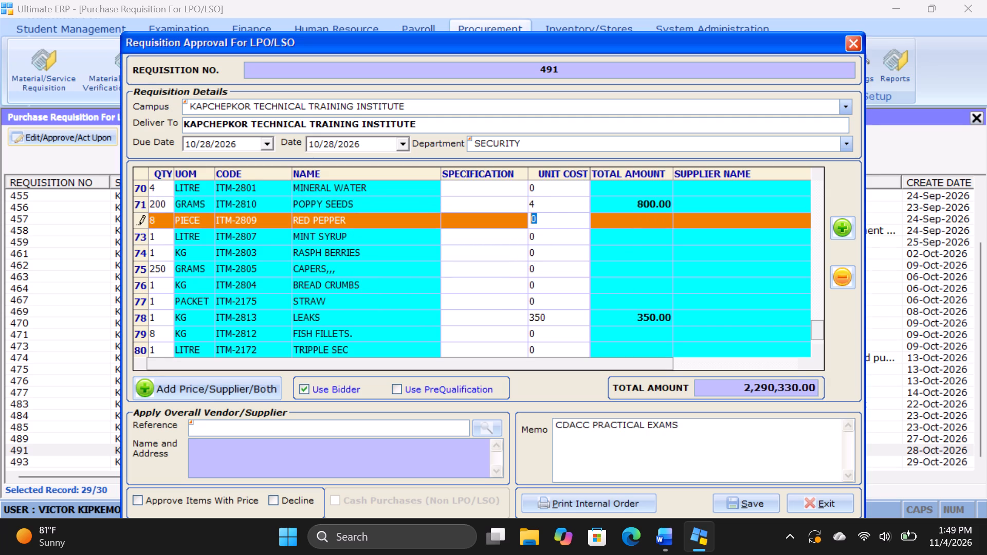
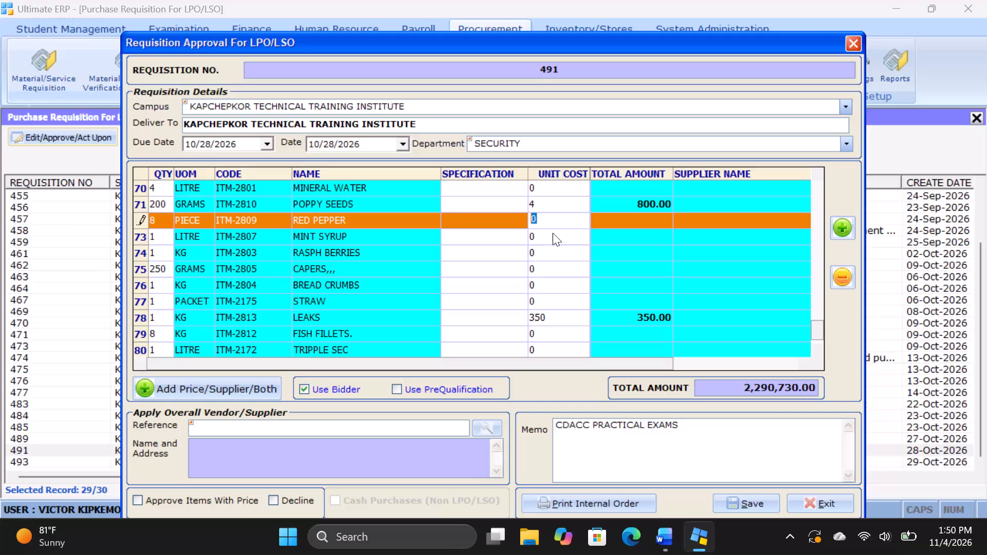
Set the unit cost of mint syrup (ITM-2807) to 800.
drag(554, 232, 559, 231)
click(493, 305)
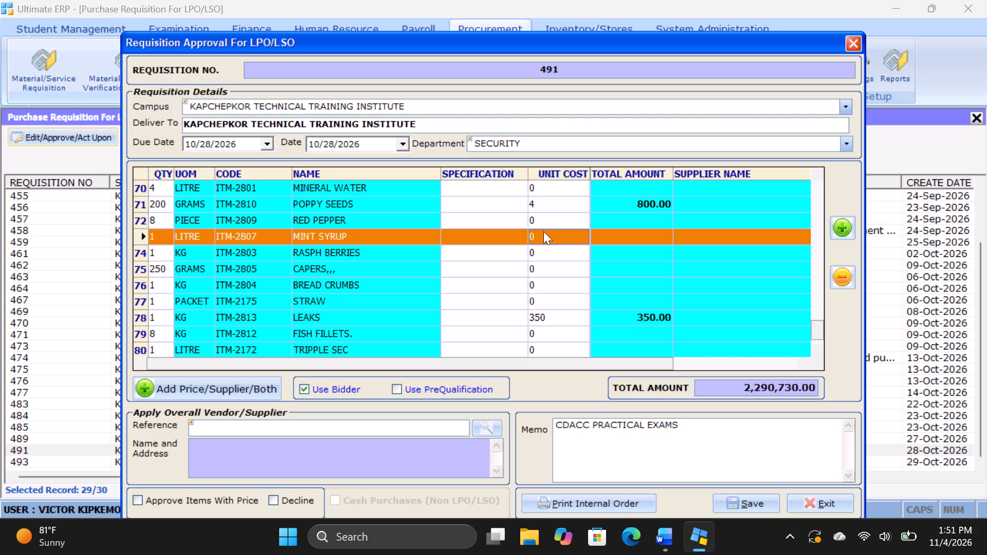
text(80)
key(0)
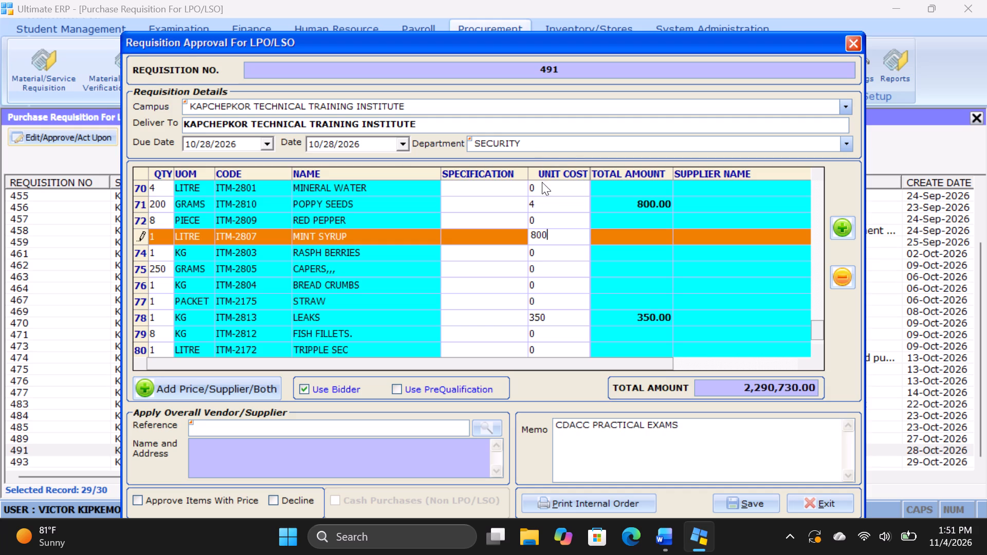
Set the unit cost of red pepper (ITM-2809) to 1.4.
click(536, 220)
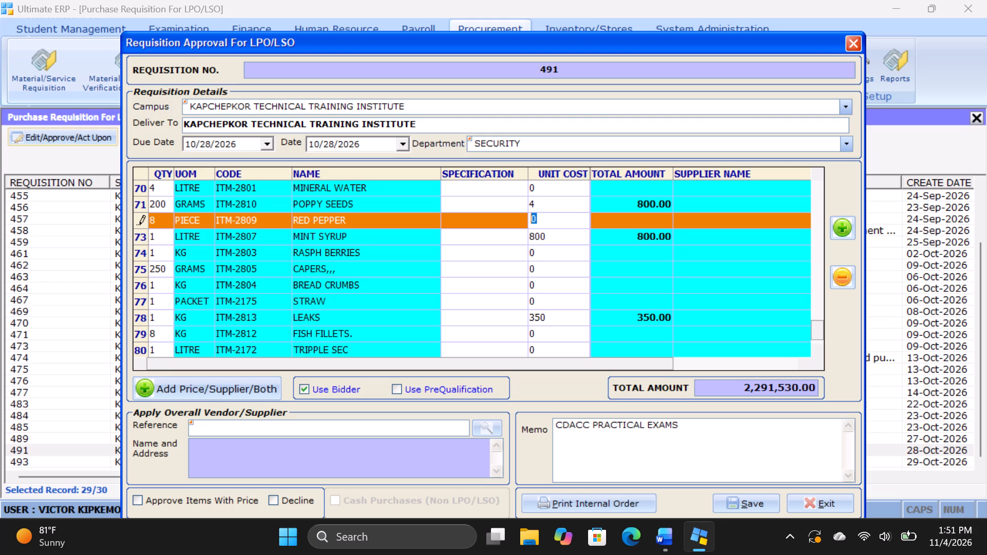
key(1)
text(.4)
click(542, 250)
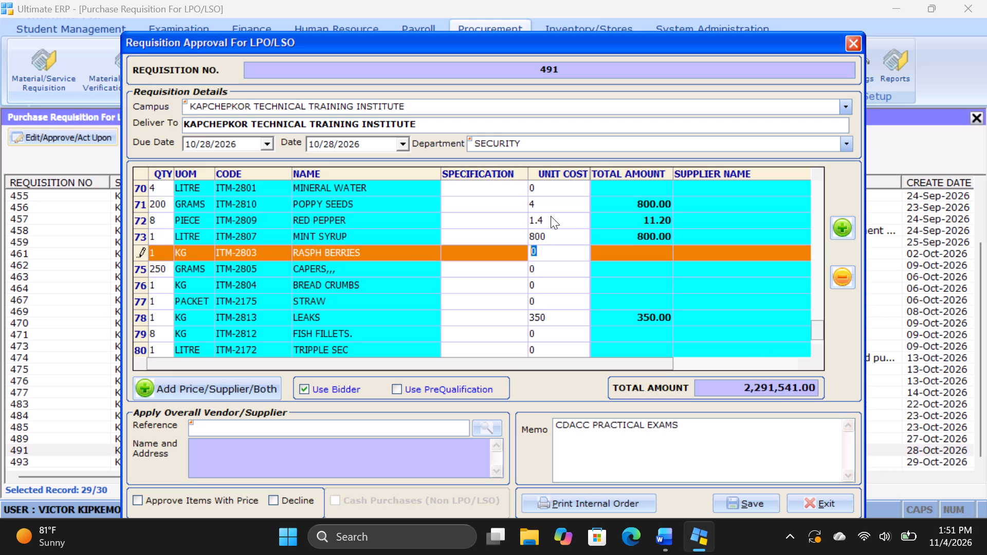
click(550, 216)
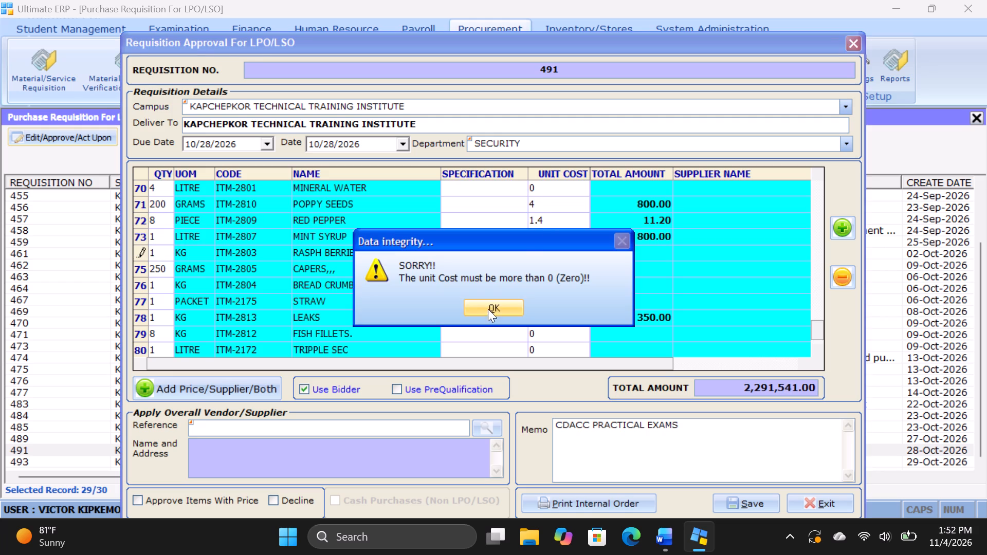
click(488, 309)
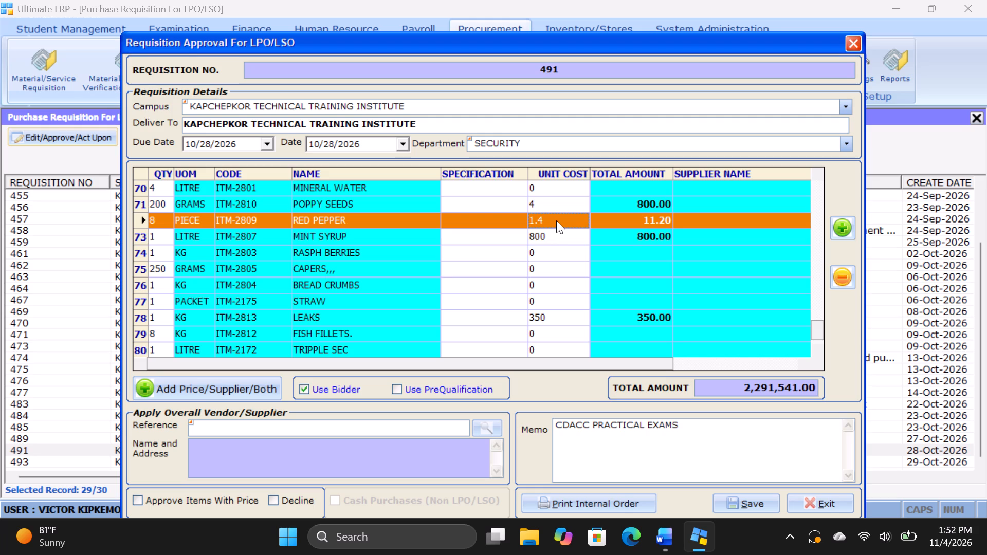
key(BackSpace)
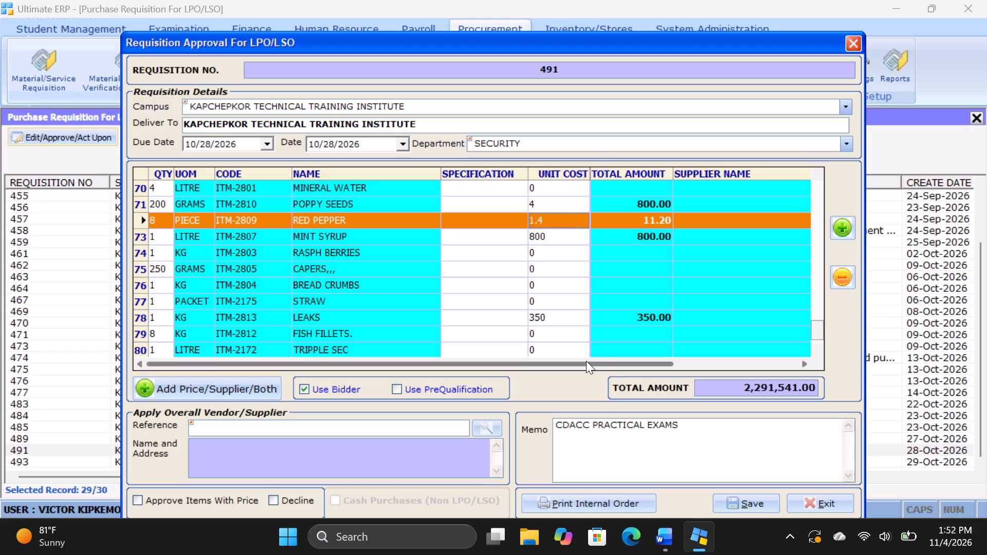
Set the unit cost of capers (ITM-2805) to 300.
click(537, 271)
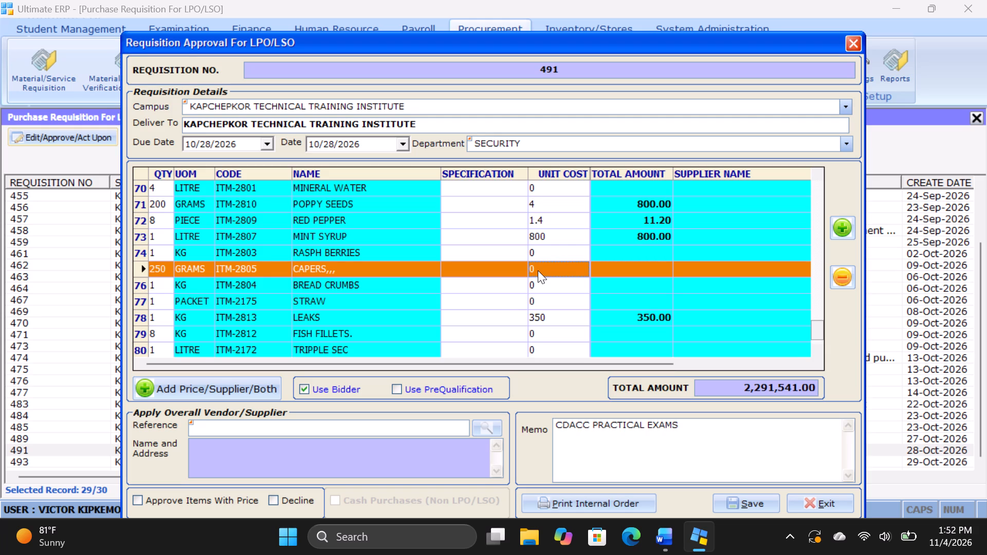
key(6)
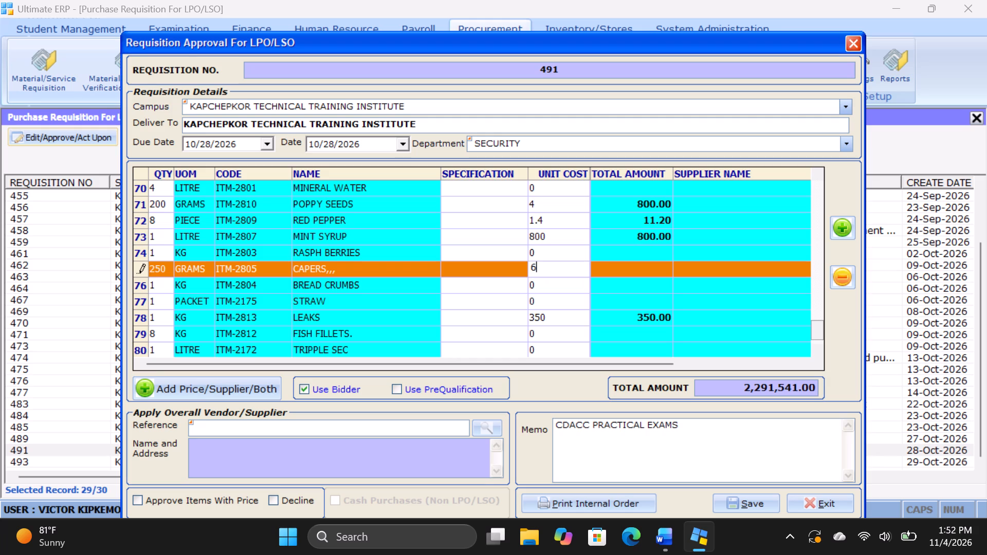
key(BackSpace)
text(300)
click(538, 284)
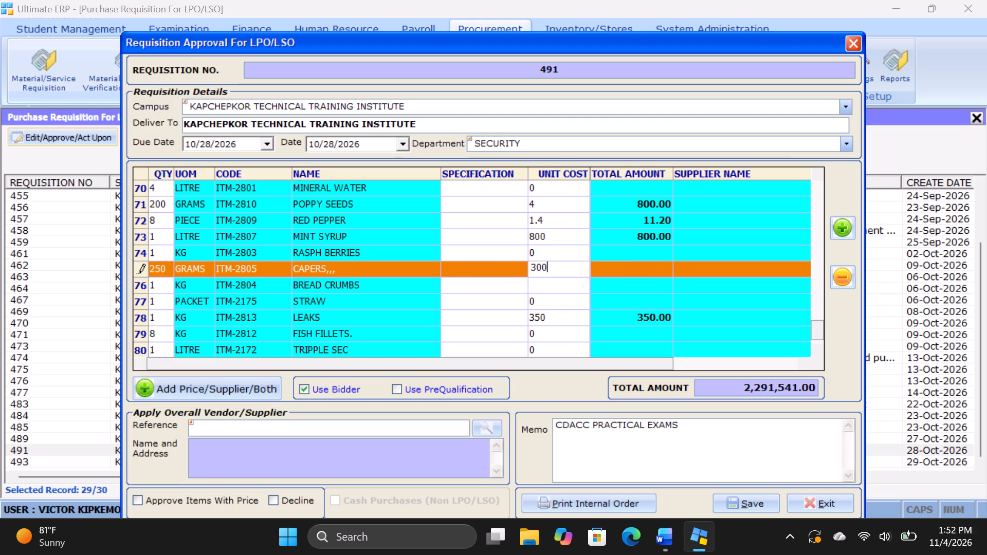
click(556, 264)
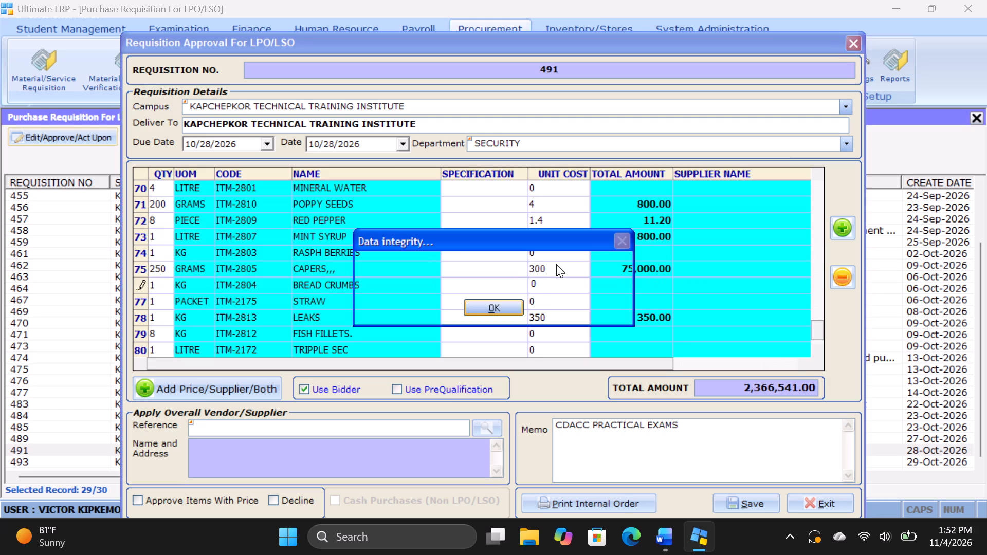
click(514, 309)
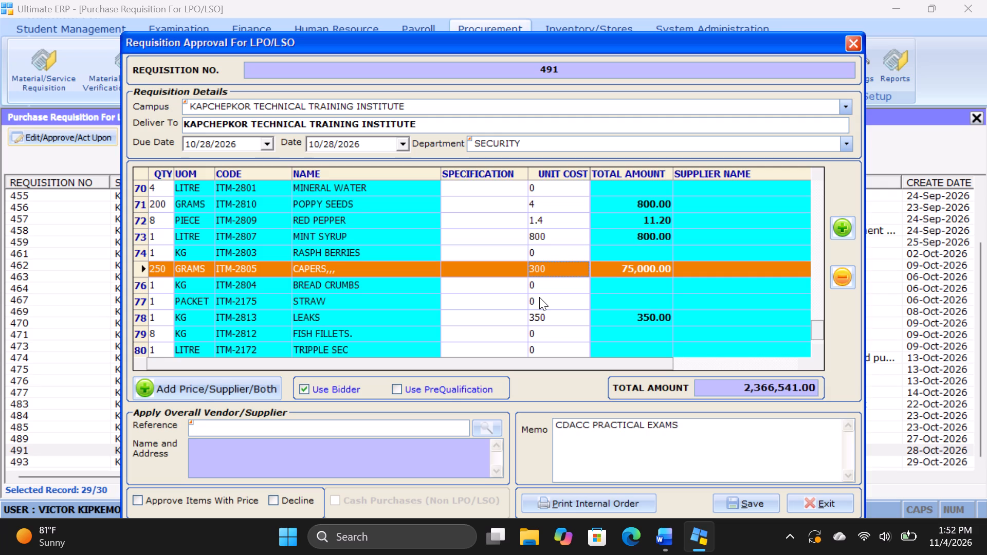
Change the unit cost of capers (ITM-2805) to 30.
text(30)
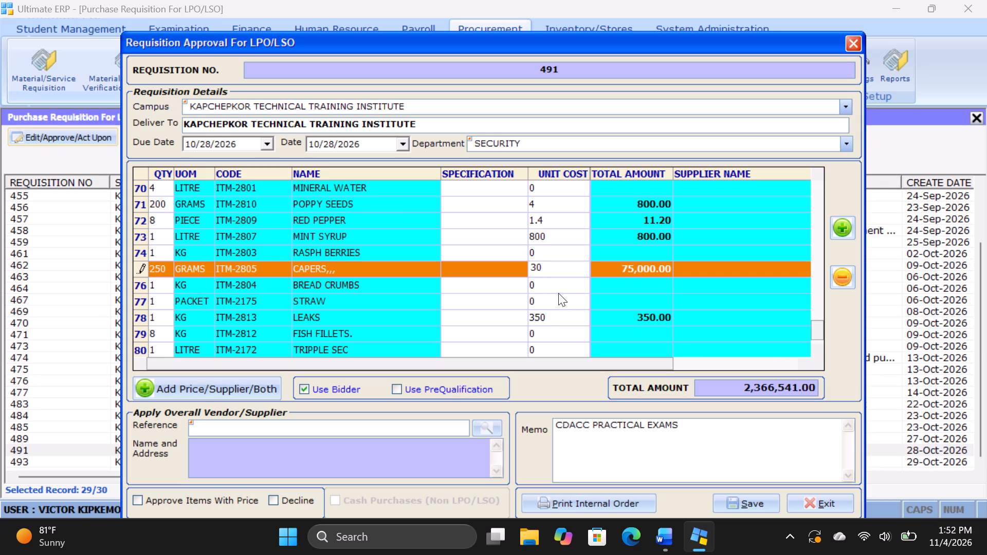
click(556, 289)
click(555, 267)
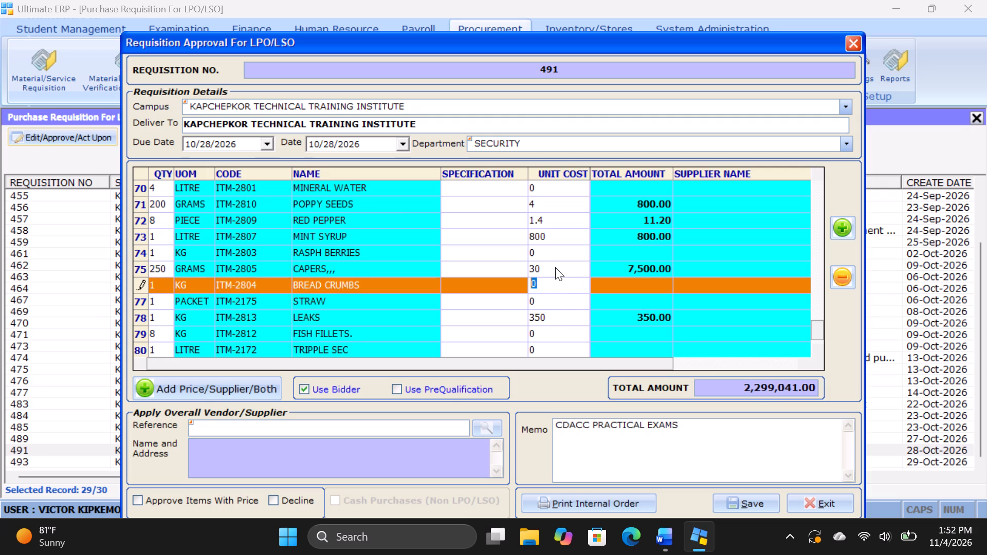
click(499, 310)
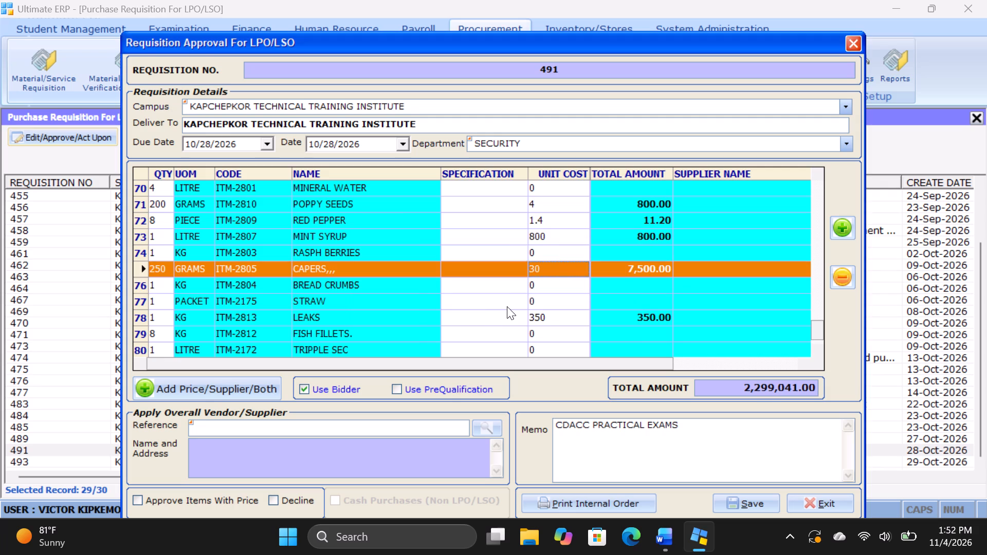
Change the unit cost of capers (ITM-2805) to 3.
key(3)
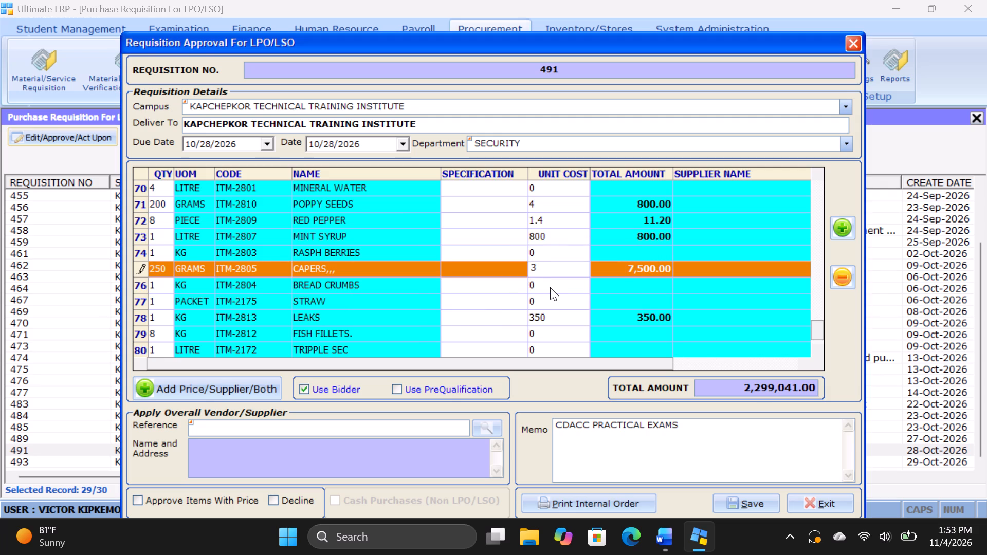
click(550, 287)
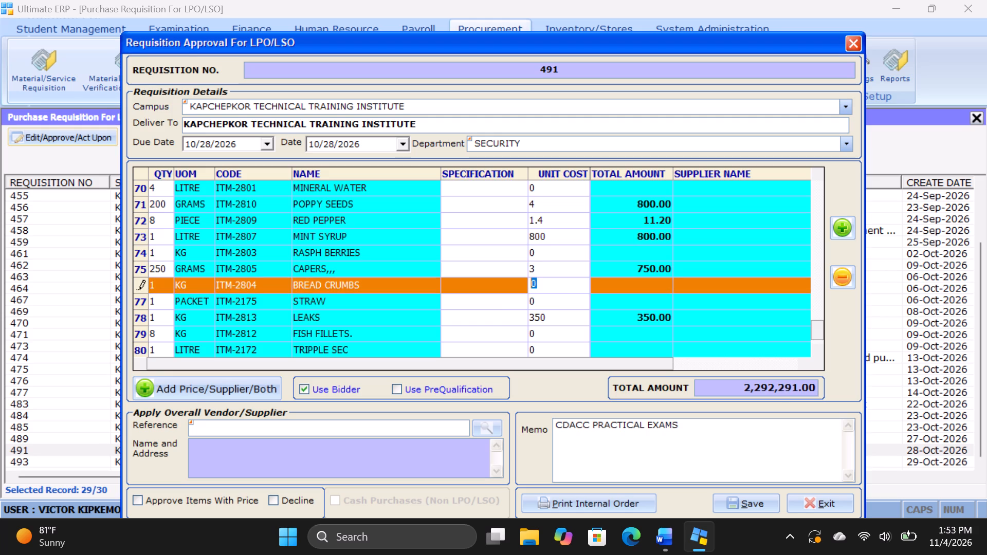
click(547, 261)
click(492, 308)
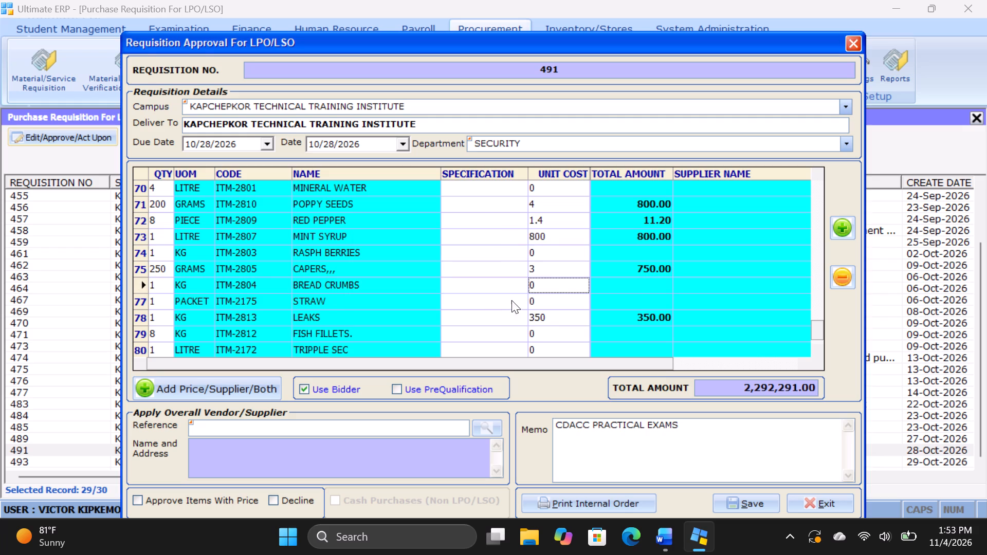
Change the unit cost of capers (ITM-2805) to 2.
click(546, 269)
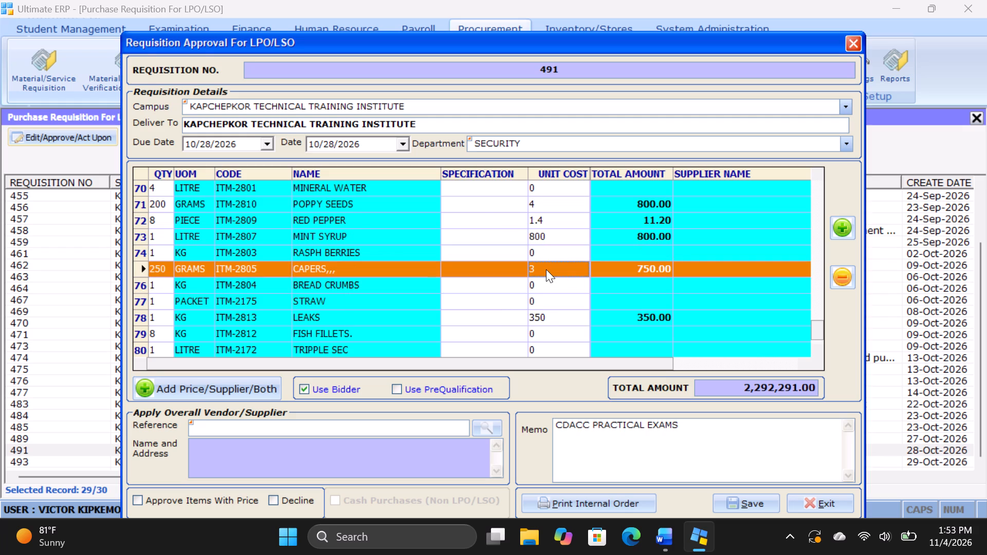
key(2)
click(554, 282)
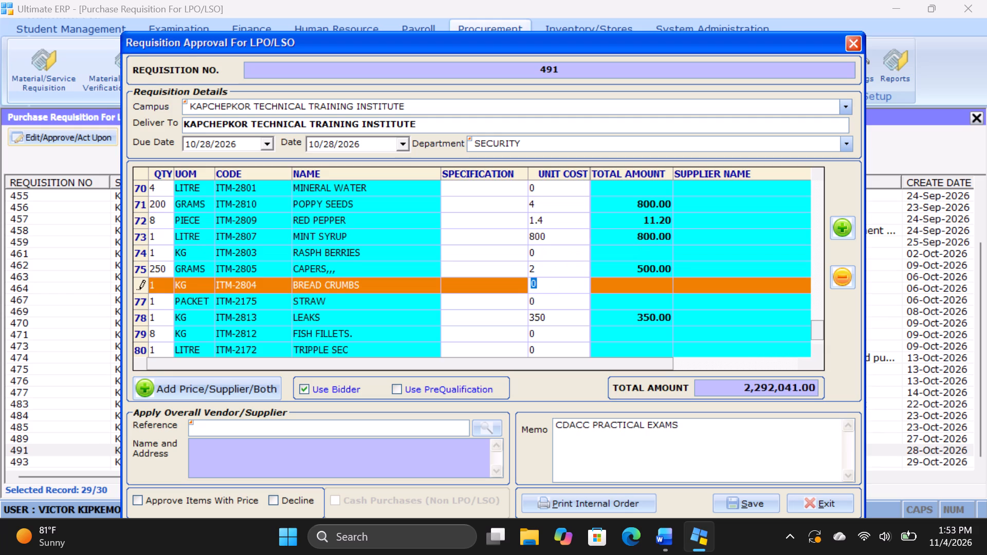
click(552, 268)
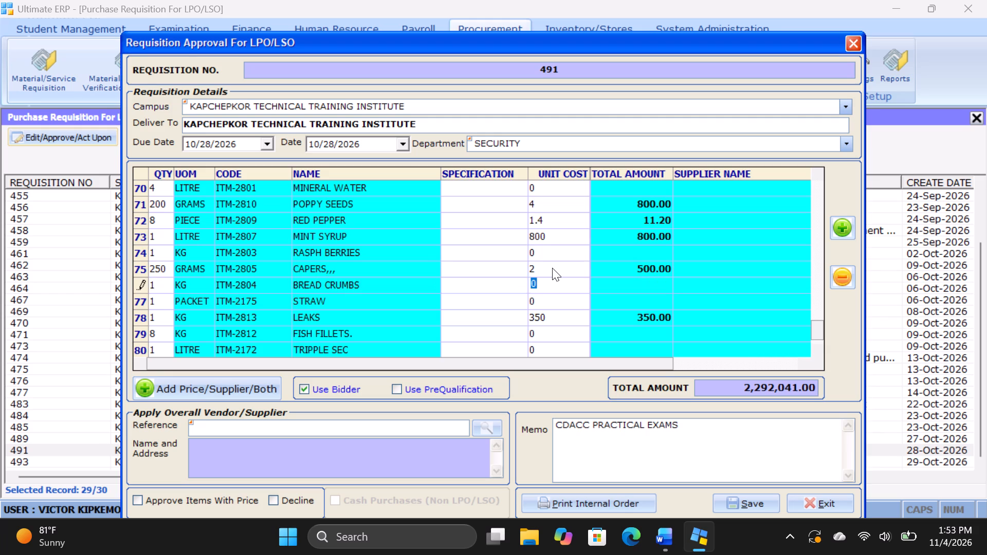
click(508, 311)
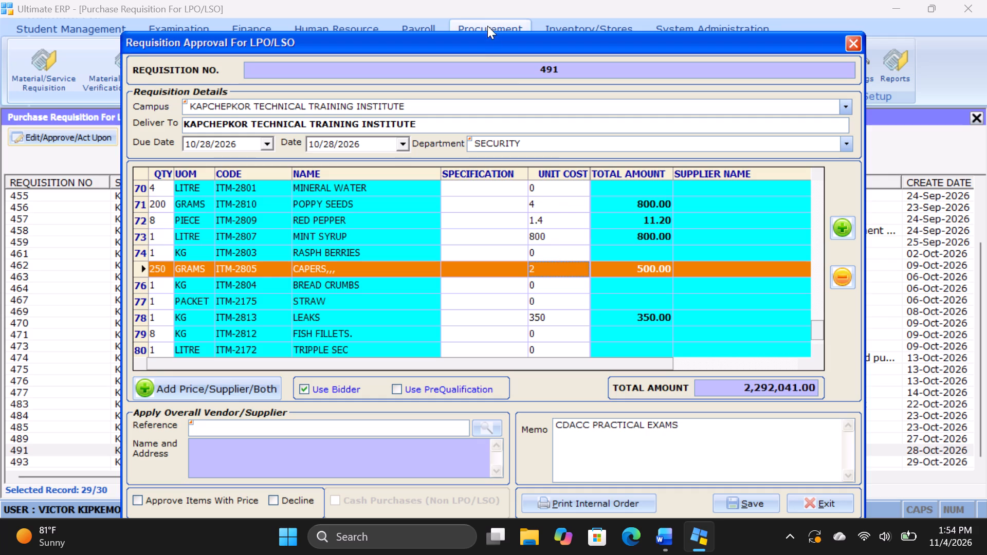
Set the unit cost of margarine (ITM-2136) in row 27 to 500.
scroll(427, 249, up, 4)
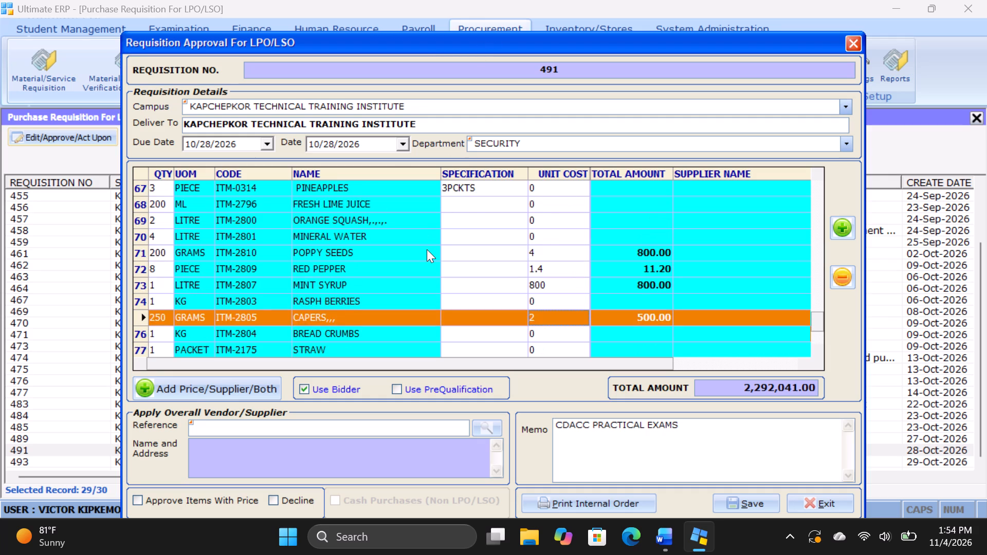
scroll(427, 249, up, 14)
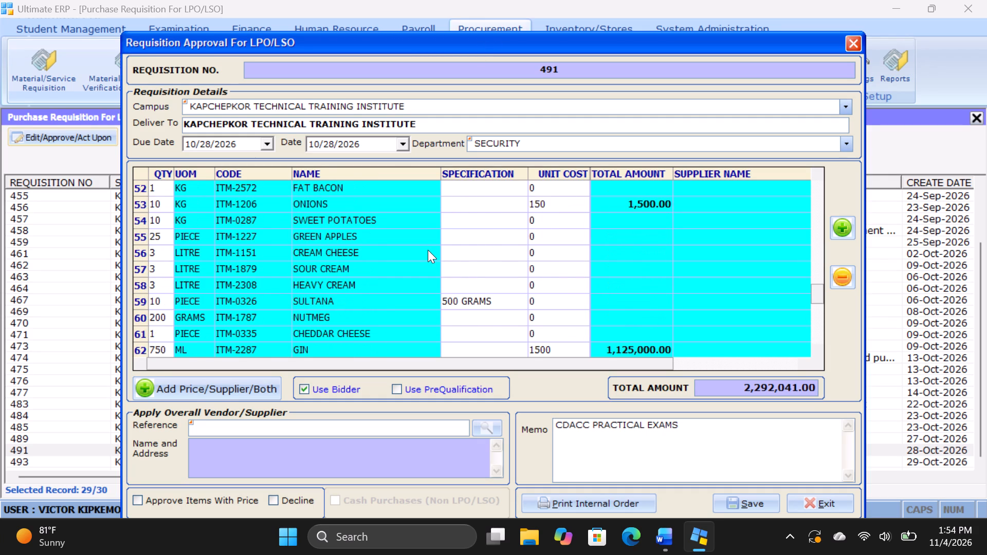
scroll(428, 250, up, 10)
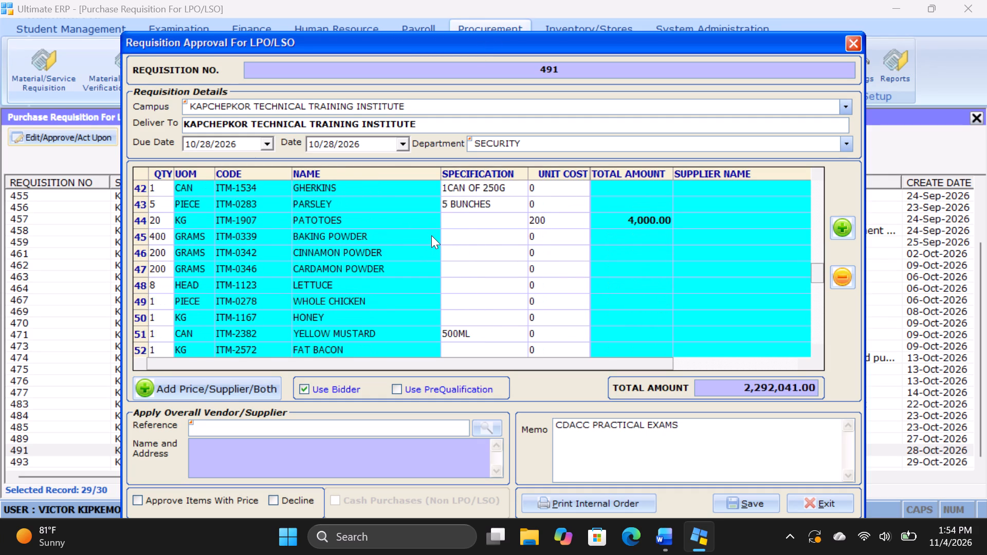
scroll(431, 235, up, 20)
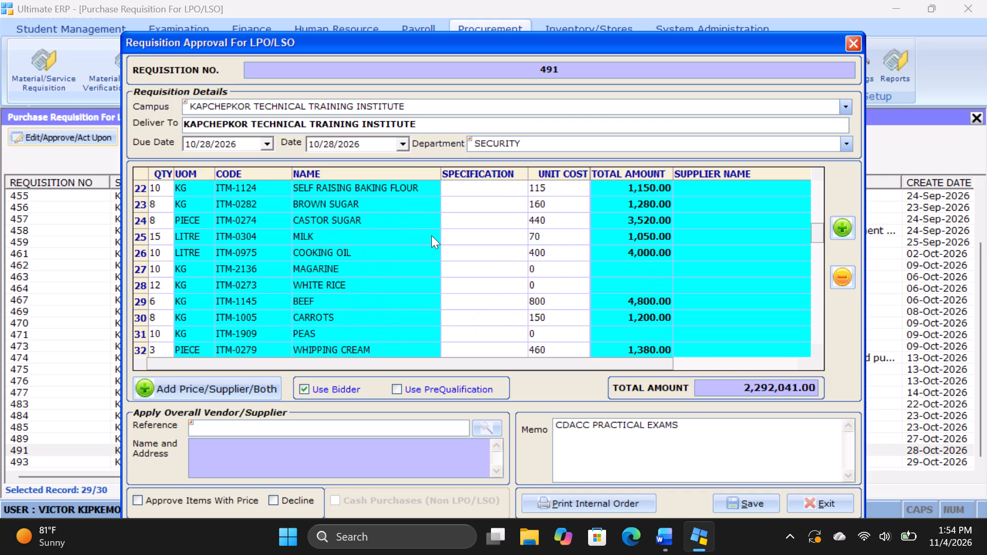
click(560, 271)
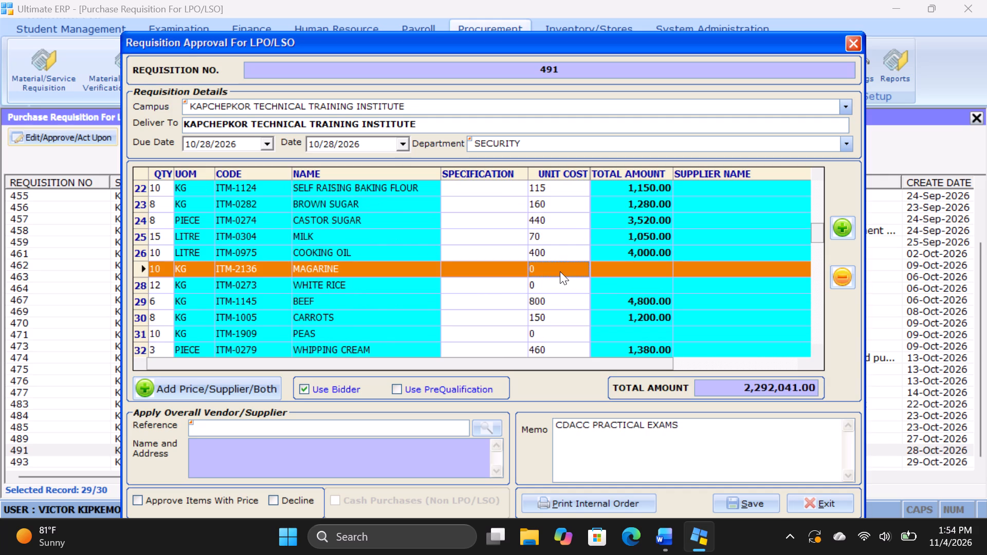
text(500)
click(545, 291)
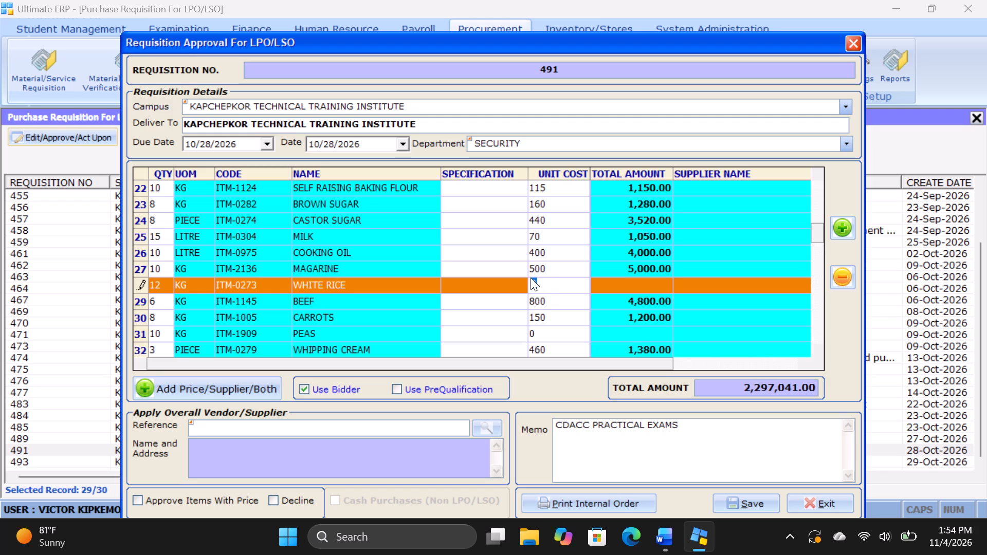
Set the unit cost of Tripple Sec (ITM-2172) in row 80 to 2200.
scroll(469, 320, down, 7)
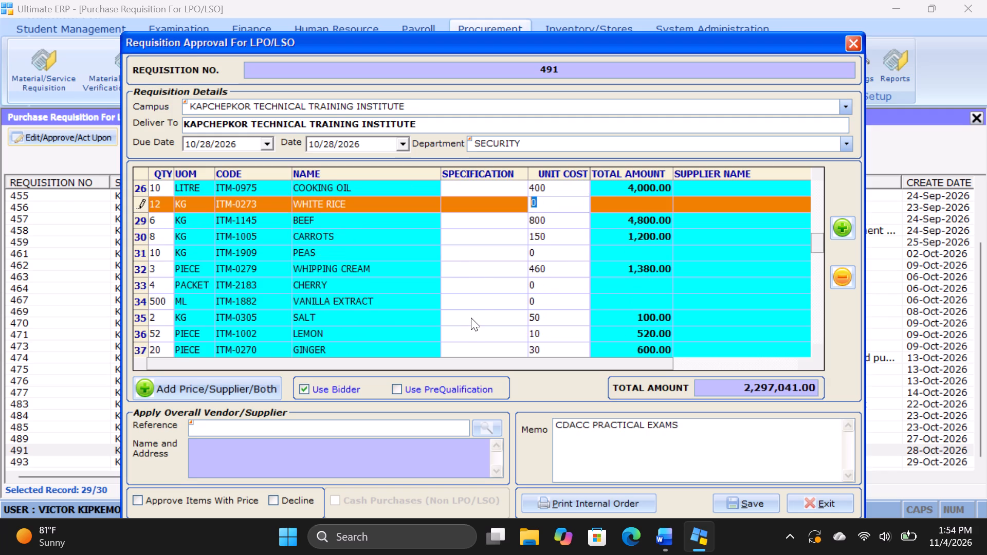
scroll(471, 318, down, 20)
scroll(471, 318, down, 10)
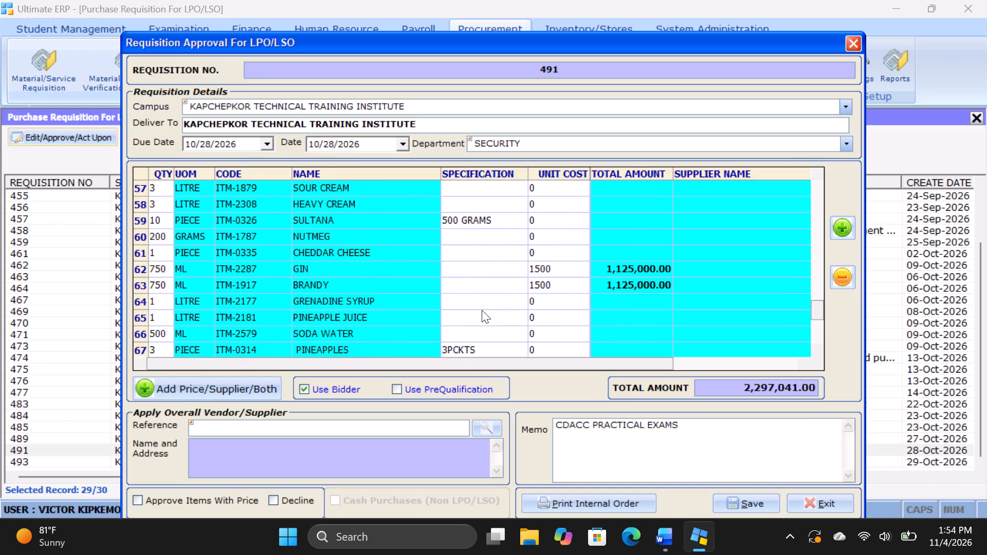
scroll(482, 310, down, 19)
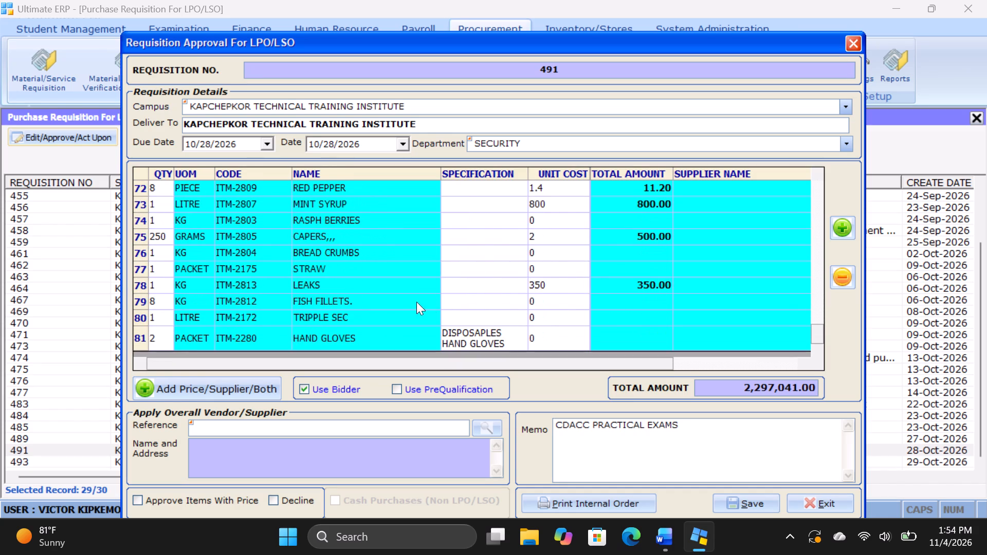
click(539, 318)
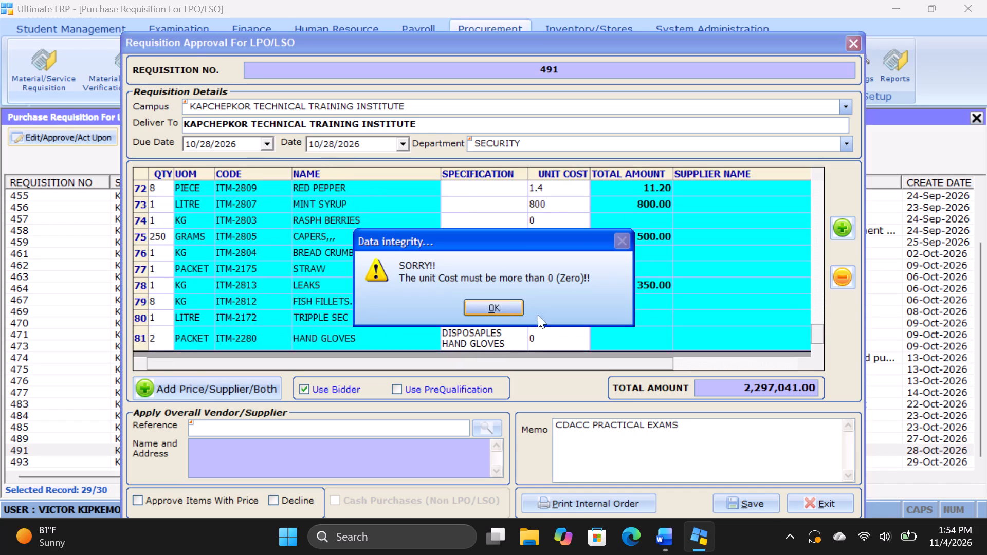
click(509, 311)
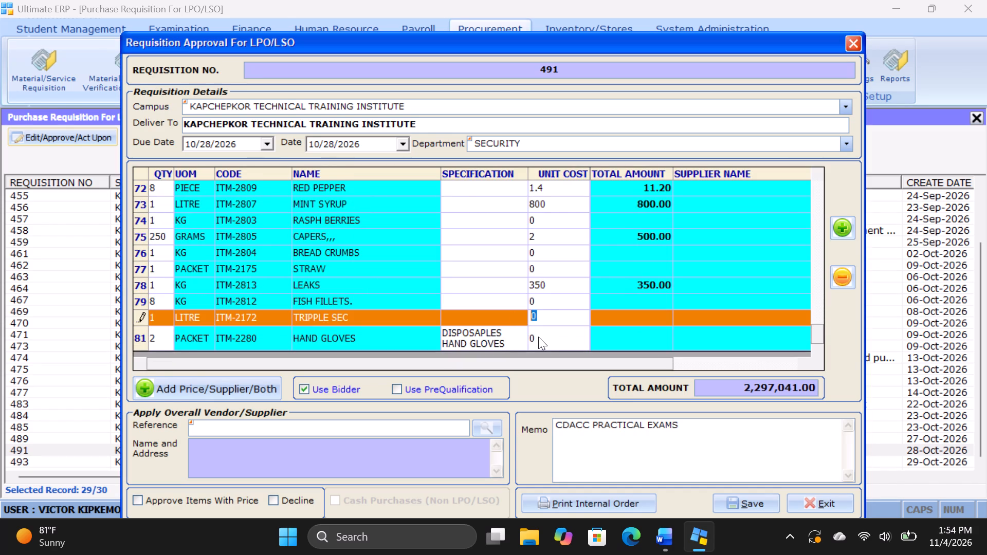
text(22)
text(00)
Set the unit cost of grenadine syrup (ITM-2177) in row 64 to 800.
scroll(520, 281, down, 9)
scroll(517, 252, up, 1)
scroll(448, 279, up, 5)
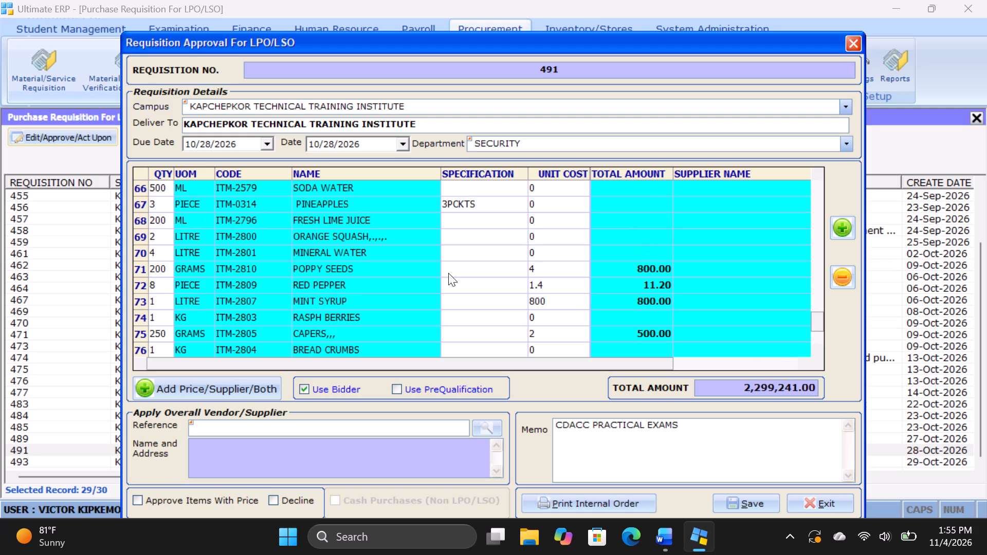
scroll(448, 273, up, 4)
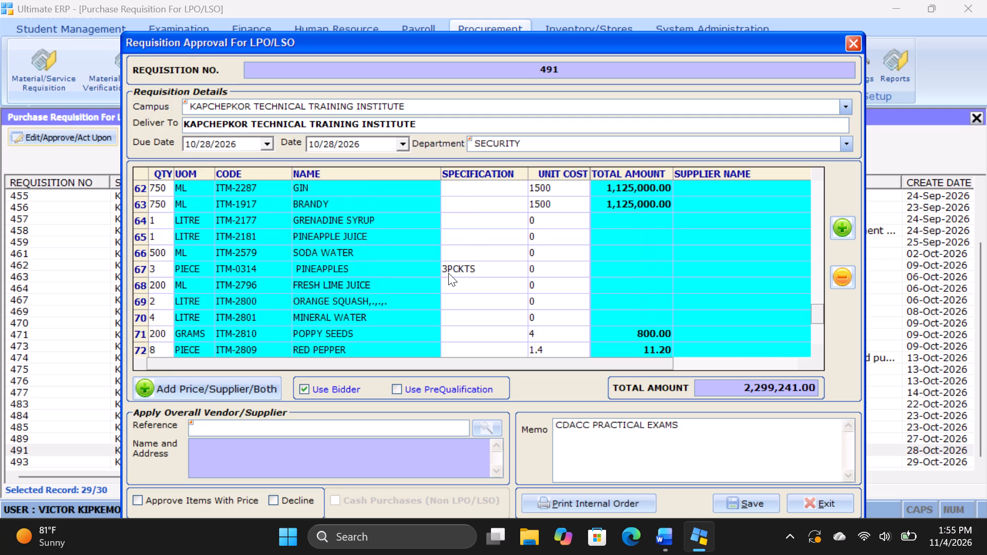
click(538, 221)
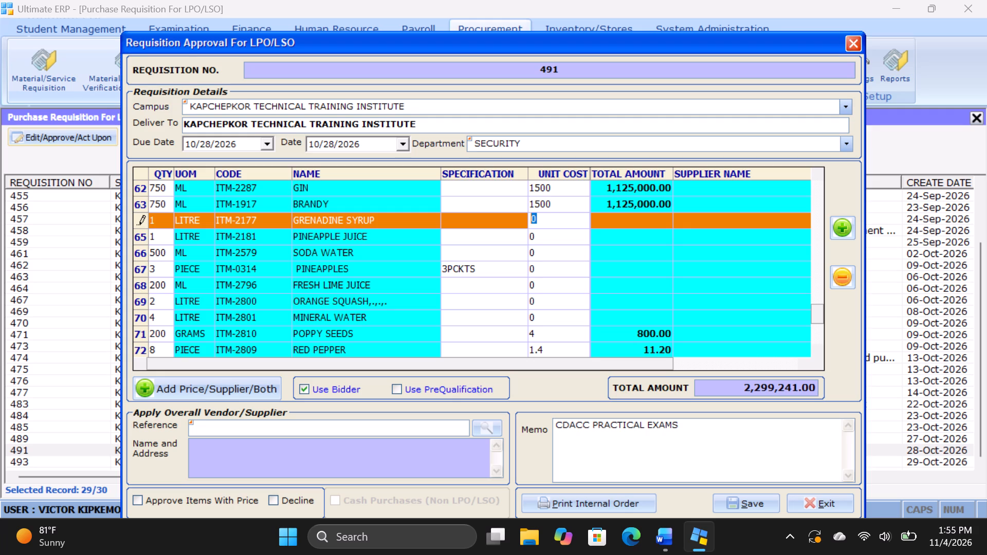
text(80)
key(0)
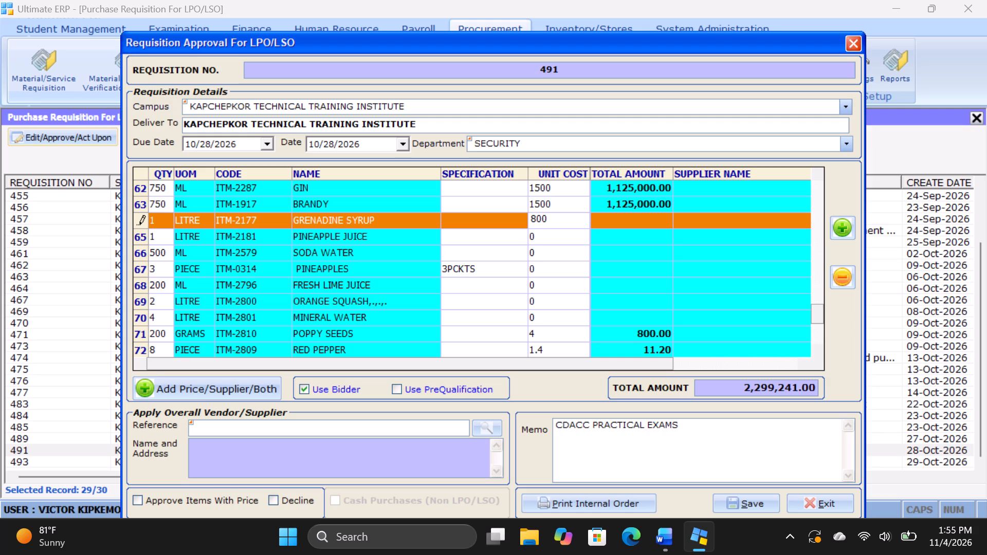
Set the unit cost of pineapple juice (ITM-2181) in row 65 to 300.
click(545, 233)
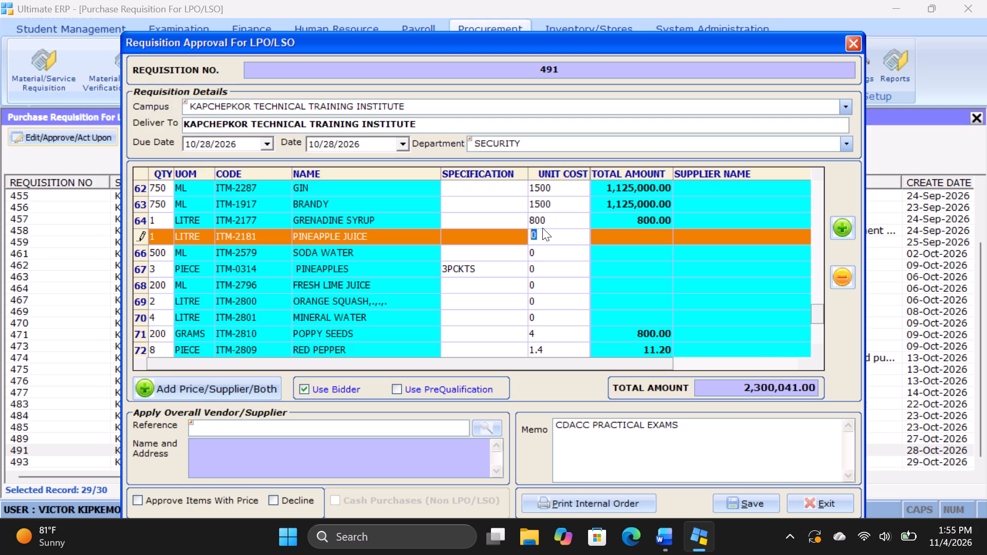
key(3)
text(00)
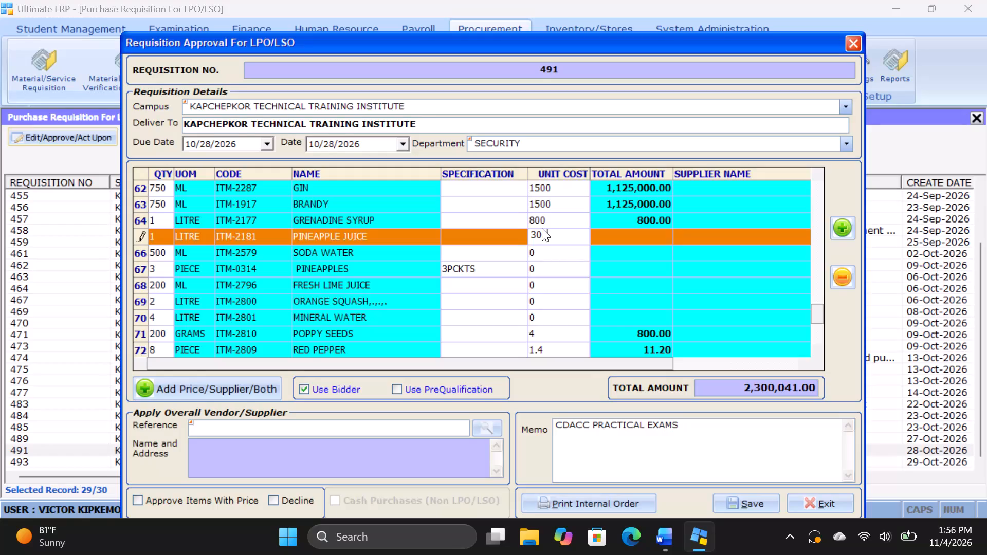
Set the unit cost of yellow mustard (ITM-2382) in row 51 to 450.
scroll(465, 297, down, 5)
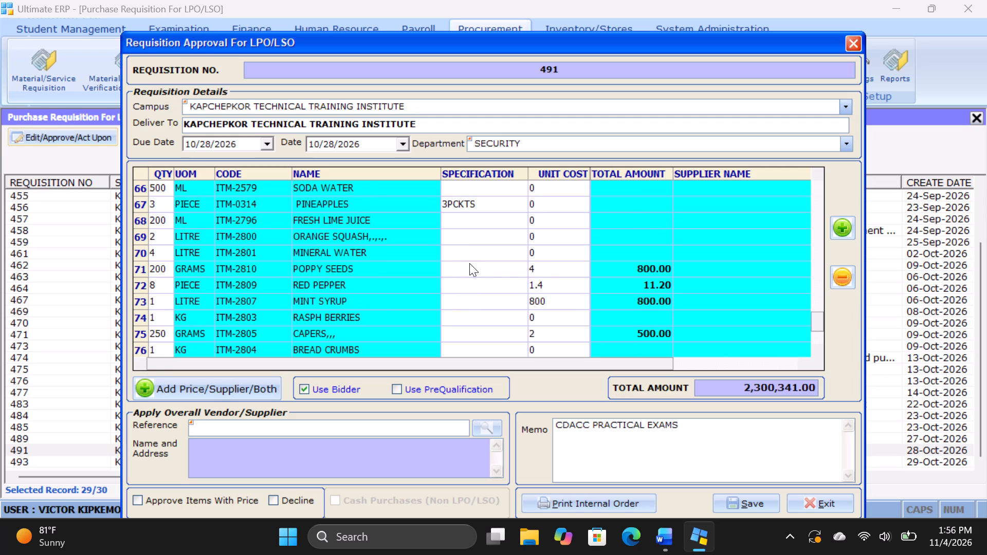
scroll(472, 269, down, 3)
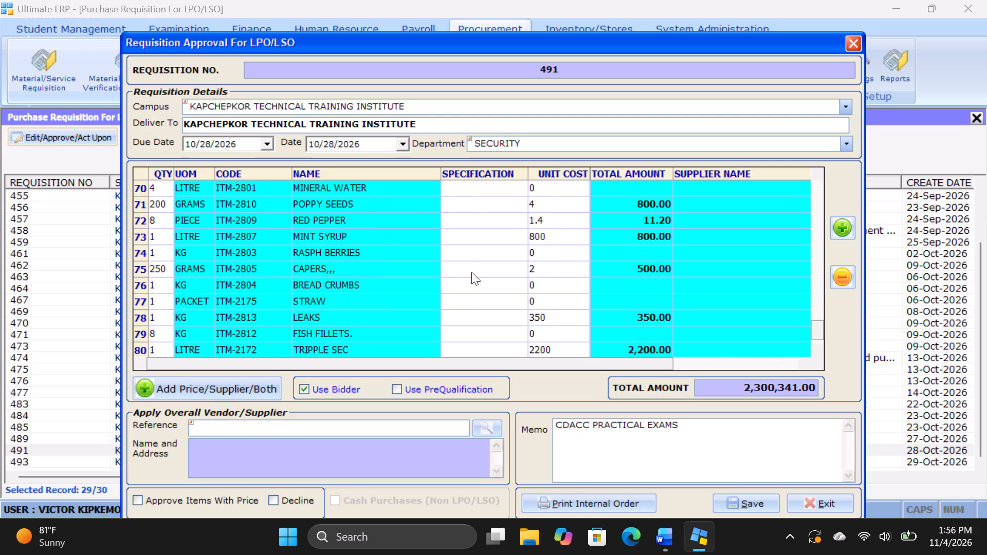
scroll(469, 273, down, 5)
scroll(469, 273, up, 12)
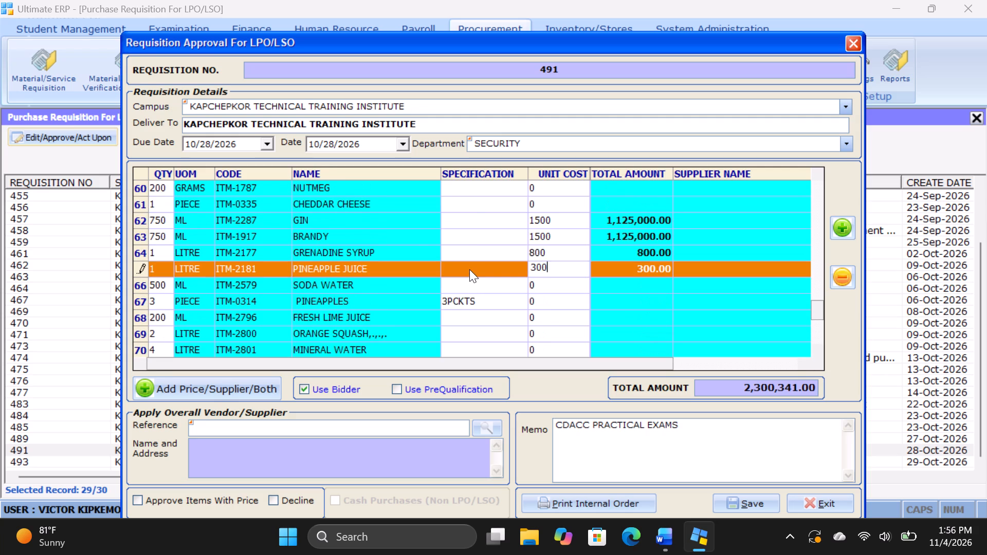
scroll(469, 269, up, 5)
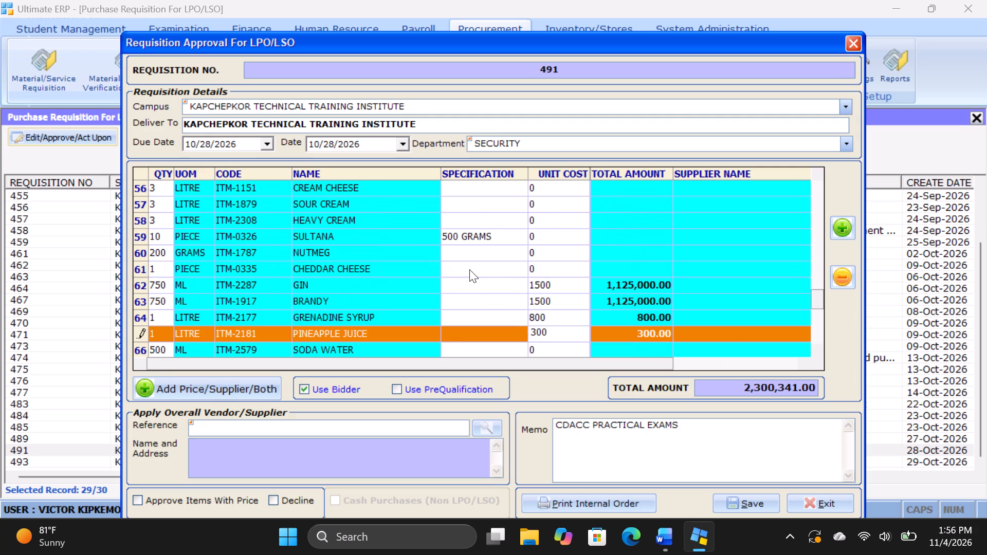
scroll(469, 269, up, 4)
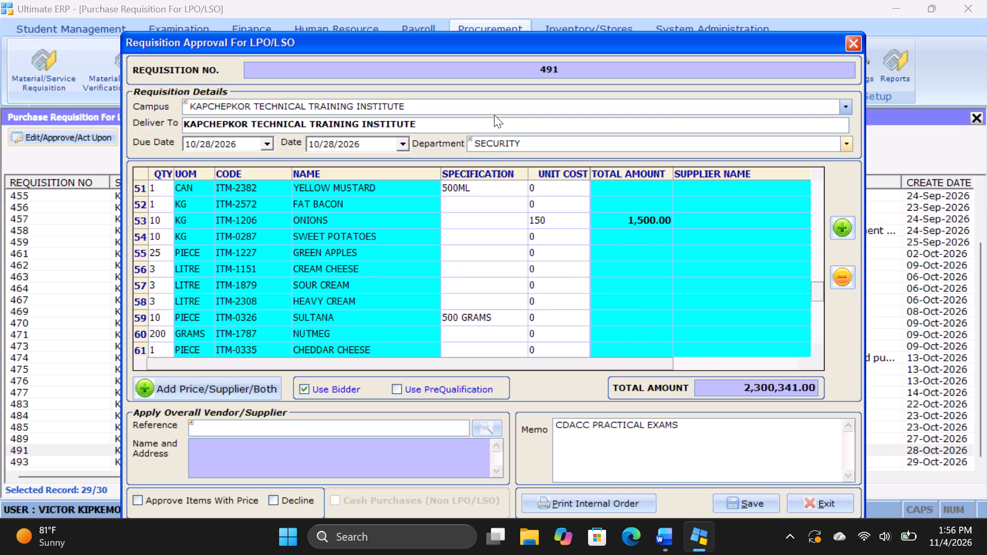
click(539, 187)
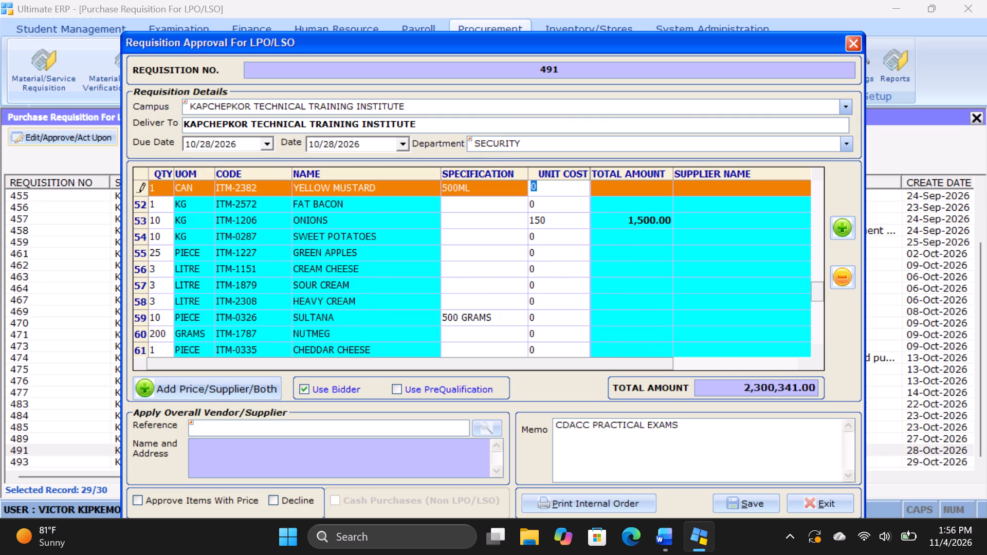
text(450)
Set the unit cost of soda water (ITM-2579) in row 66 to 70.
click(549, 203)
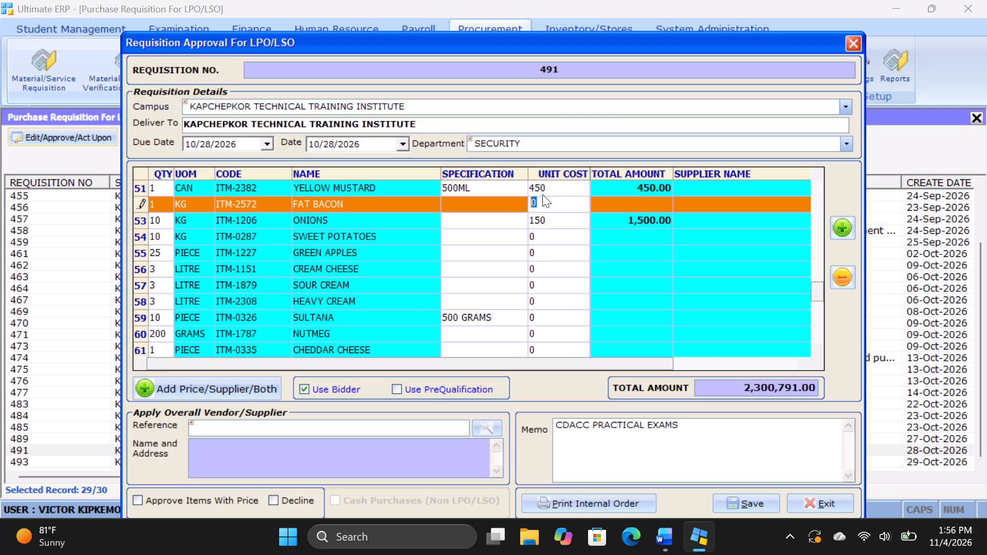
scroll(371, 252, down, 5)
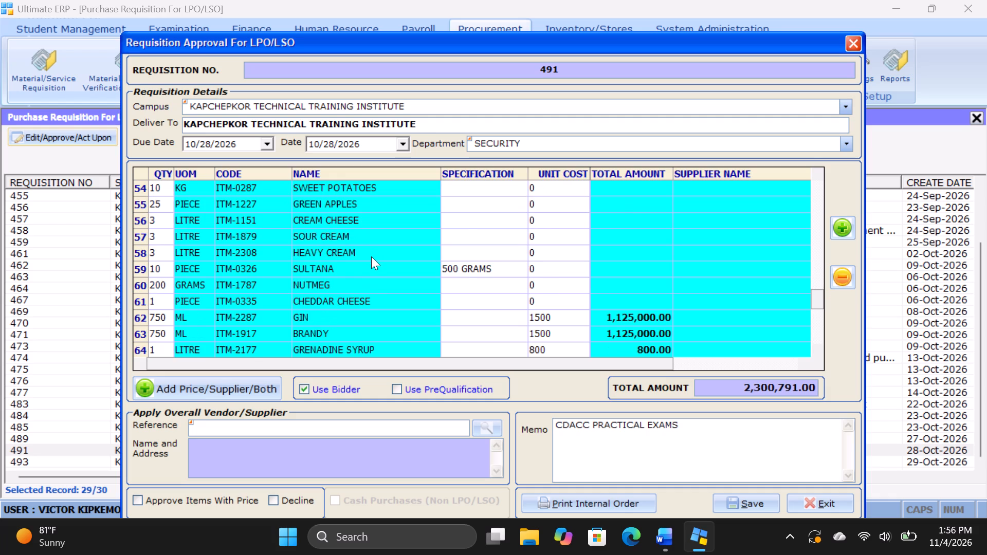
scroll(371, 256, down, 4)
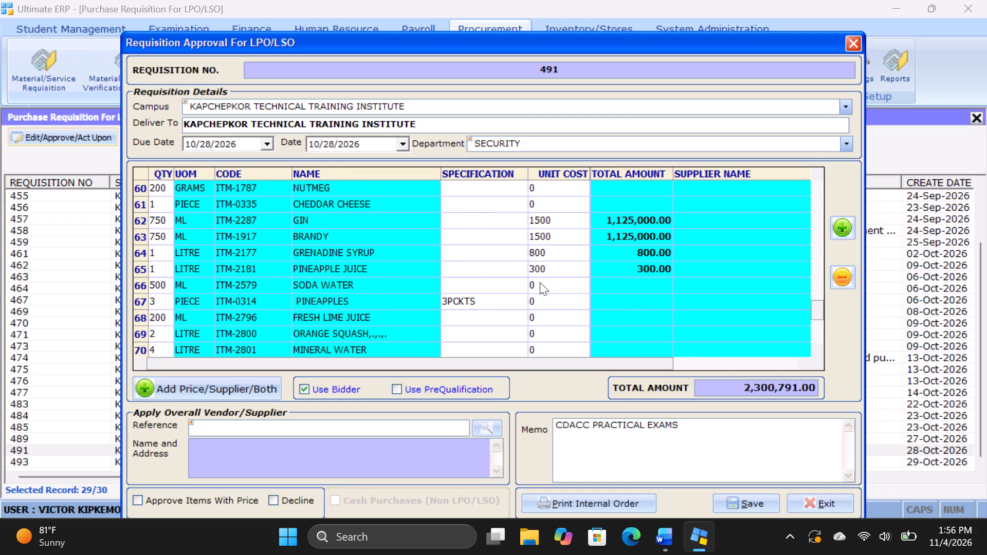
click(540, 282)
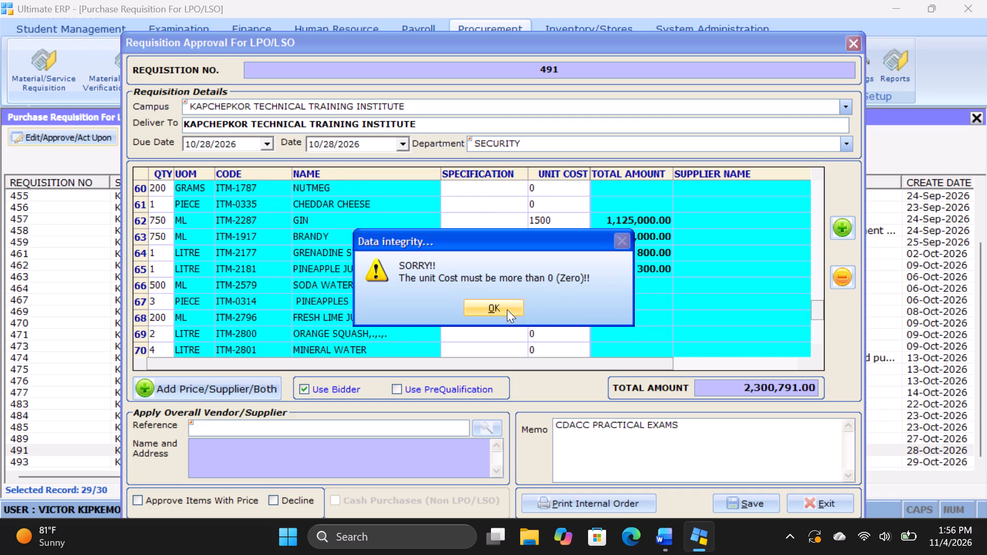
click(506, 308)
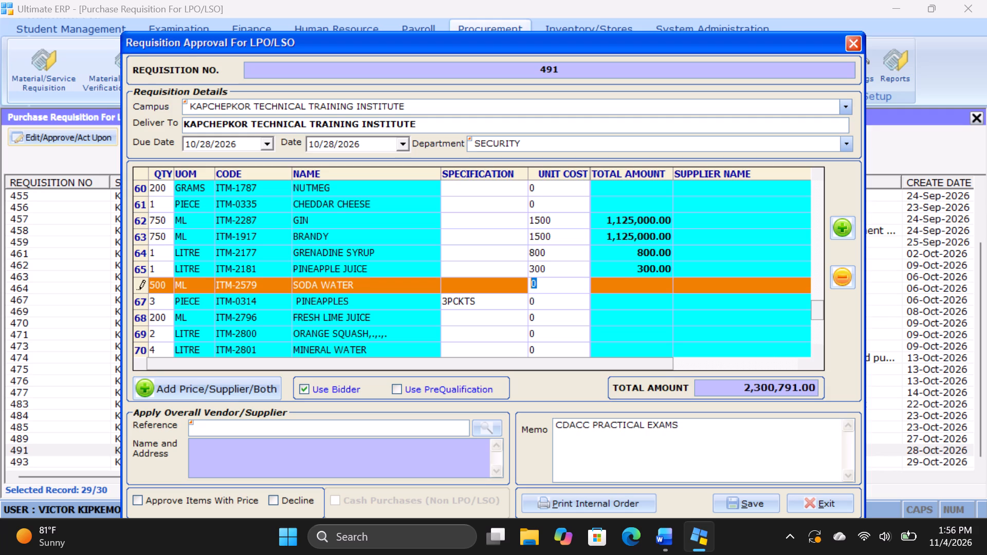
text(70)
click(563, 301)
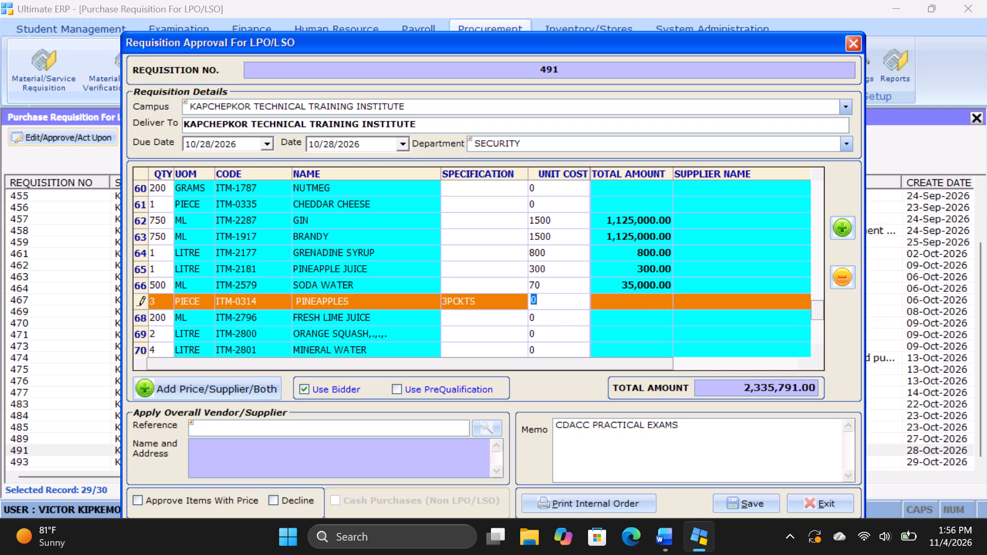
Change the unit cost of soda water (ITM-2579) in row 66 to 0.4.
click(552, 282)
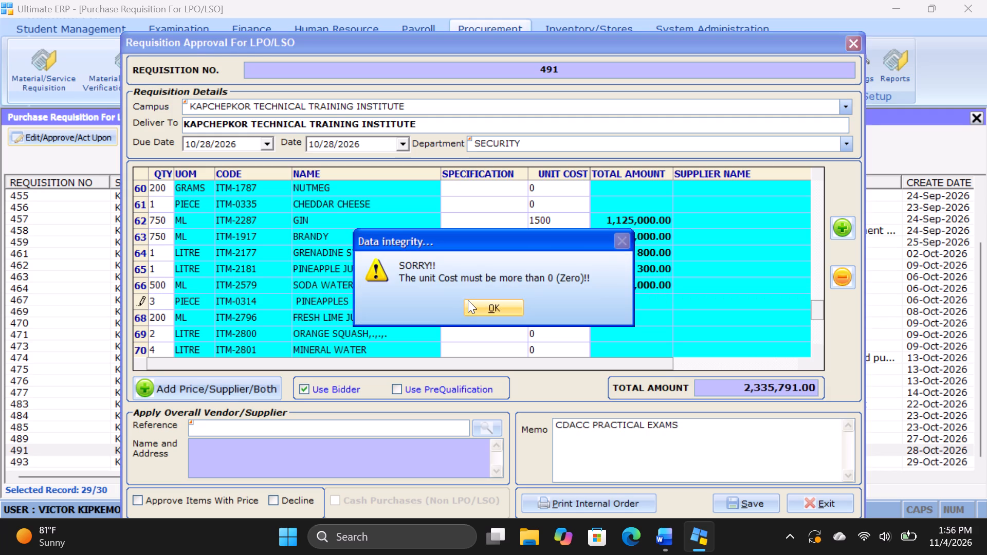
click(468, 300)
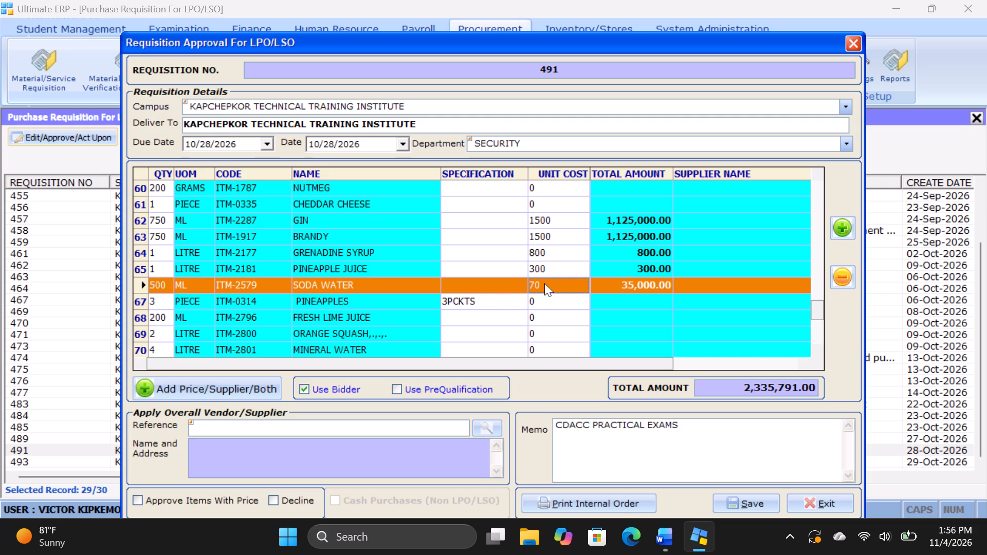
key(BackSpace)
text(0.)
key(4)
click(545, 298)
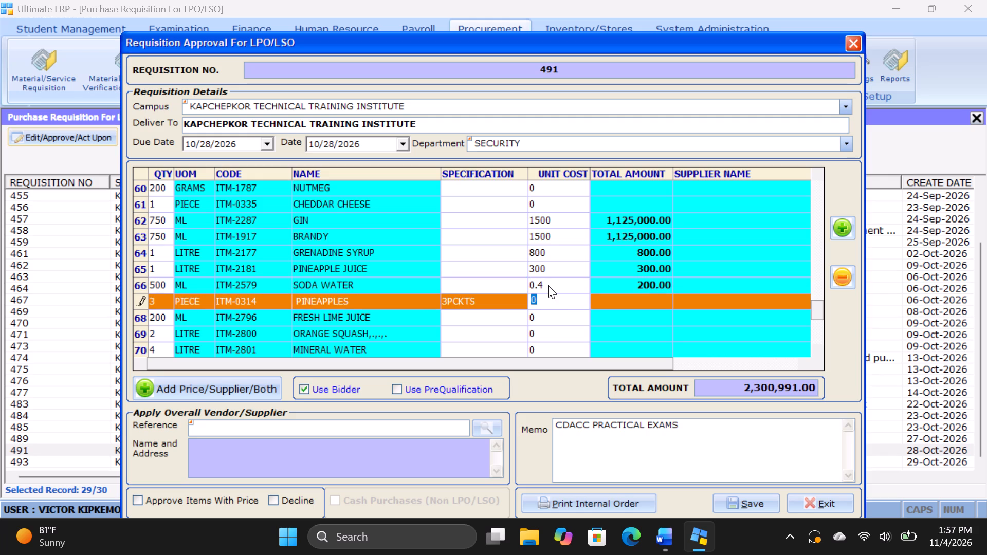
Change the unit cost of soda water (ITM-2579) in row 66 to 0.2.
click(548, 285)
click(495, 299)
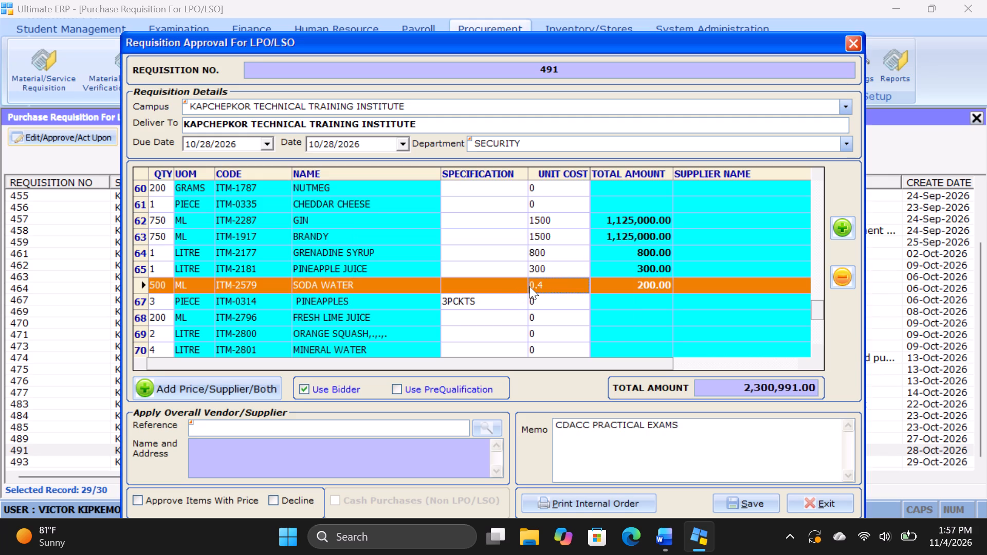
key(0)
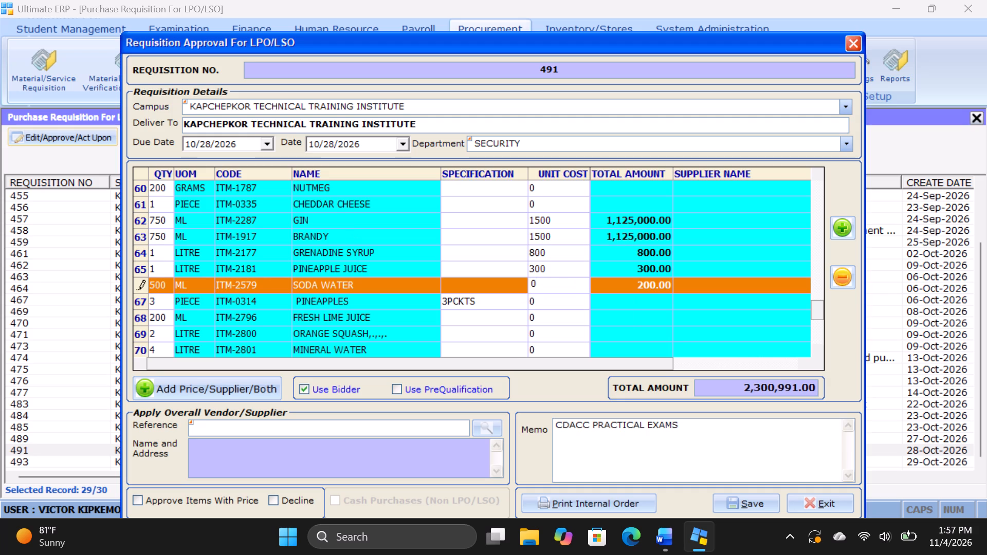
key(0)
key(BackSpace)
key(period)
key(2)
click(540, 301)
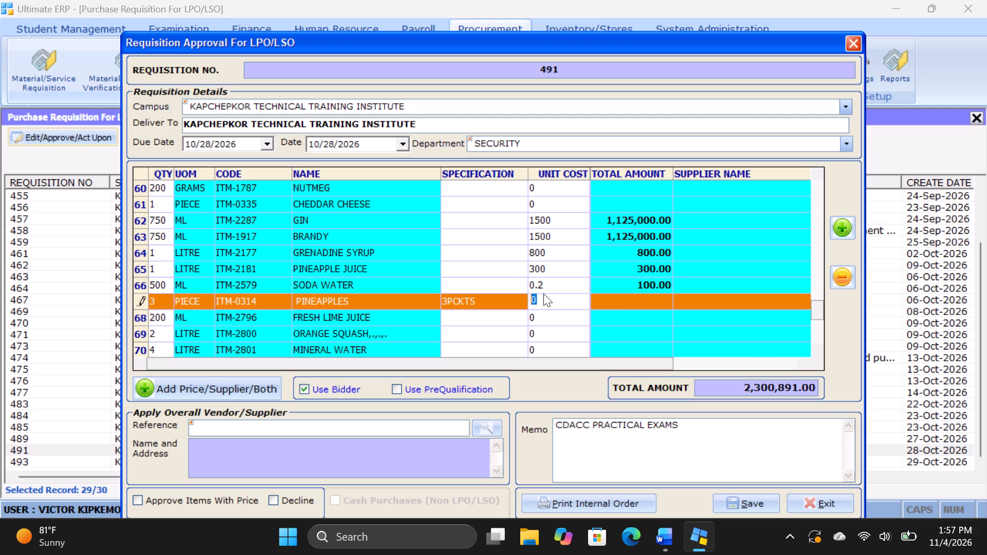
Set the unit cost of soda water (ITM-2579) in row 66 back to 0.4.
click(546, 280)
click(516, 305)
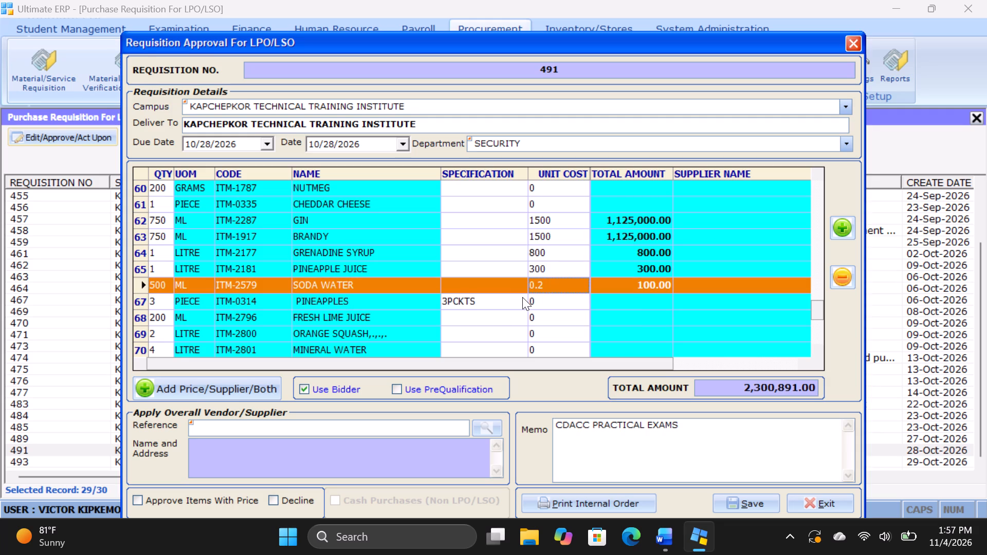
key(0)
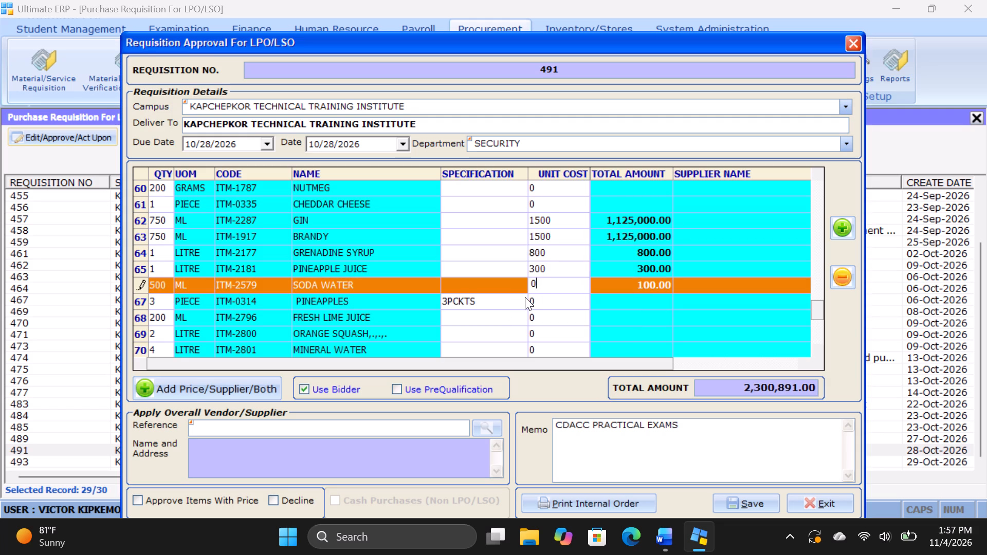
key(period)
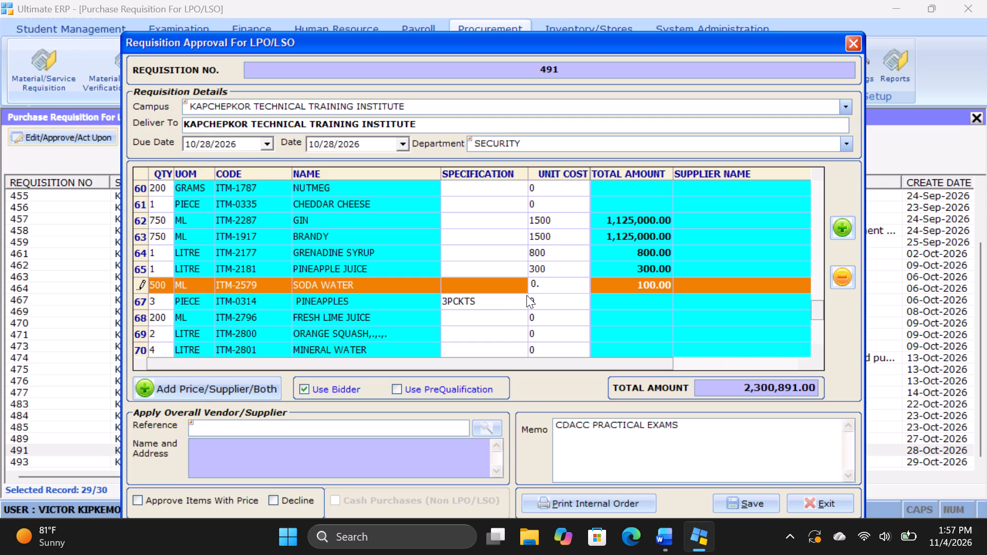
key(4)
click(536, 301)
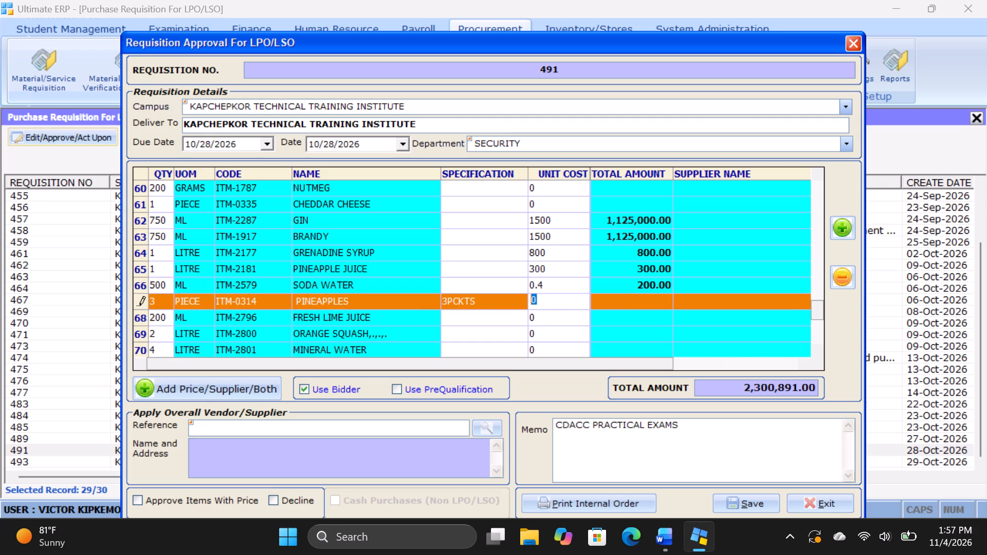
Set the unit cost of mineral water (ITM-2801) in row 70 to 115.
scroll(503, 317, down, 2)
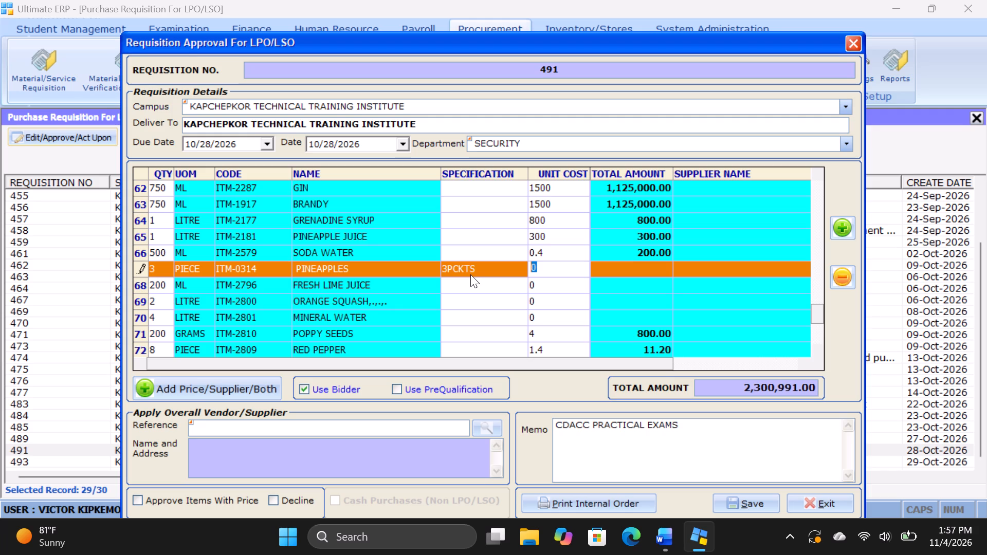
click(534, 311)
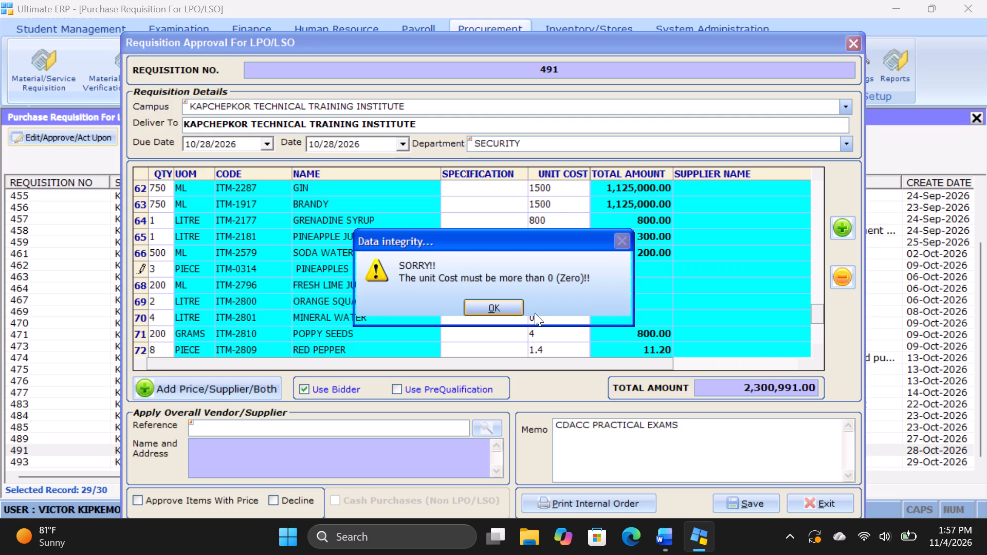
click(509, 308)
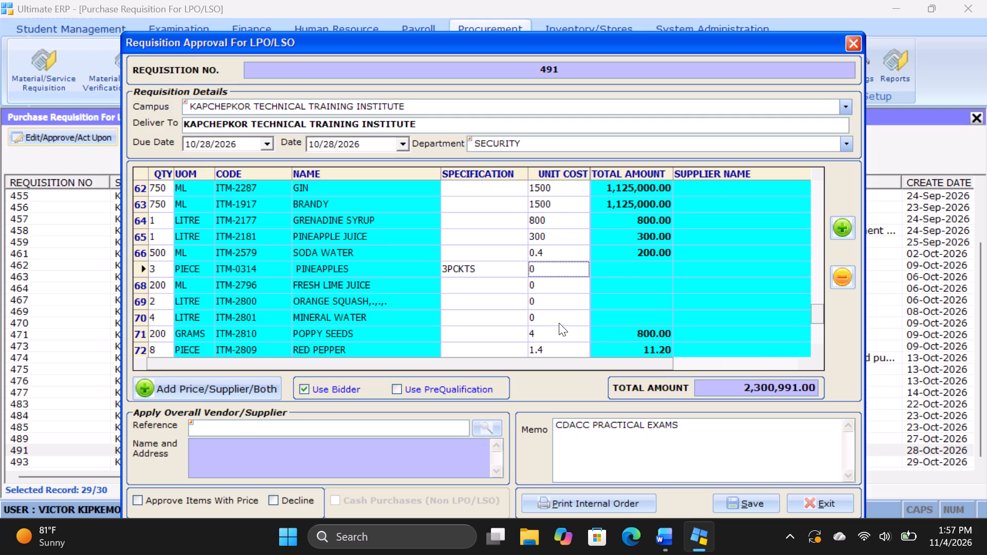
text(115)
click(556, 329)
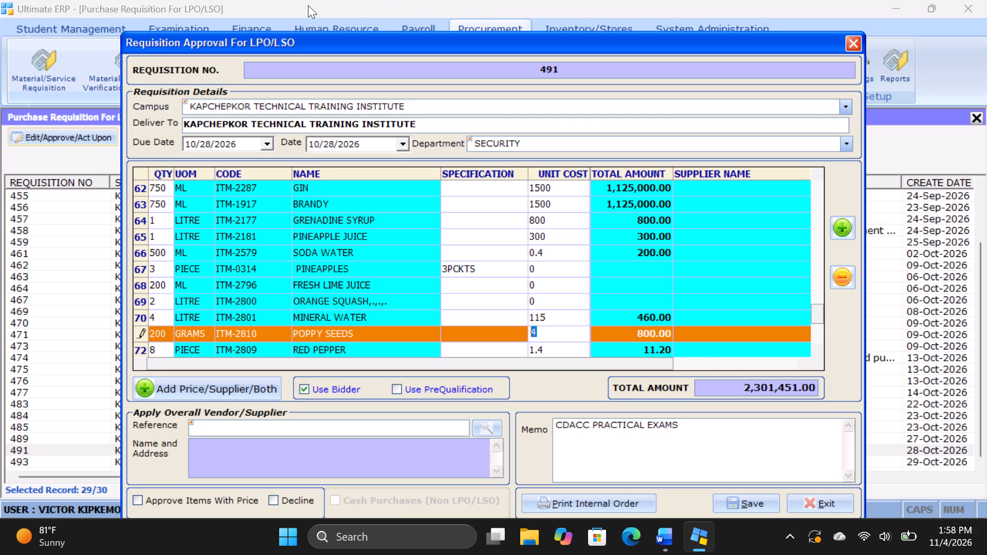
Set the unit cost of orange squash (ITM-2800) in row 69 to 620.
click(534, 298)
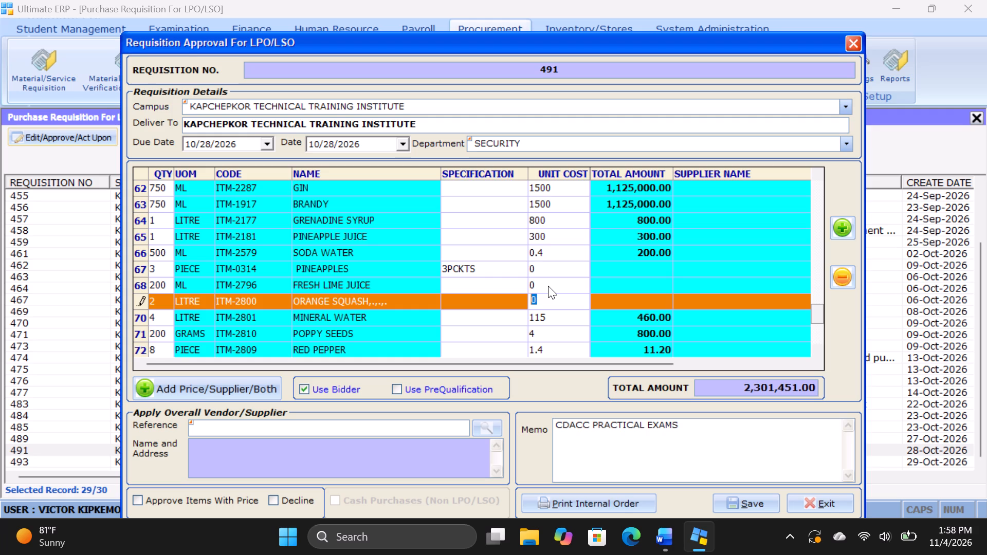
text(62)
key(0)
Set the unit cost of the disposable hand gloves (ITM-2280) in row 81 to 750.
scroll(559, 292, down, 18)
scroll(582, 282, down, 3)
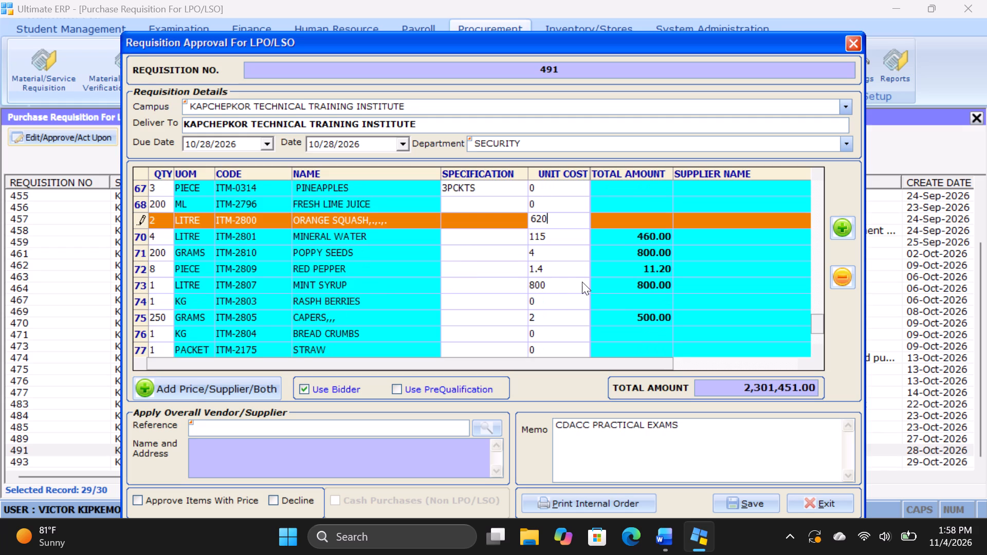
scroll(582, 282, down, 6)
scroll(541, 251, down, 5)
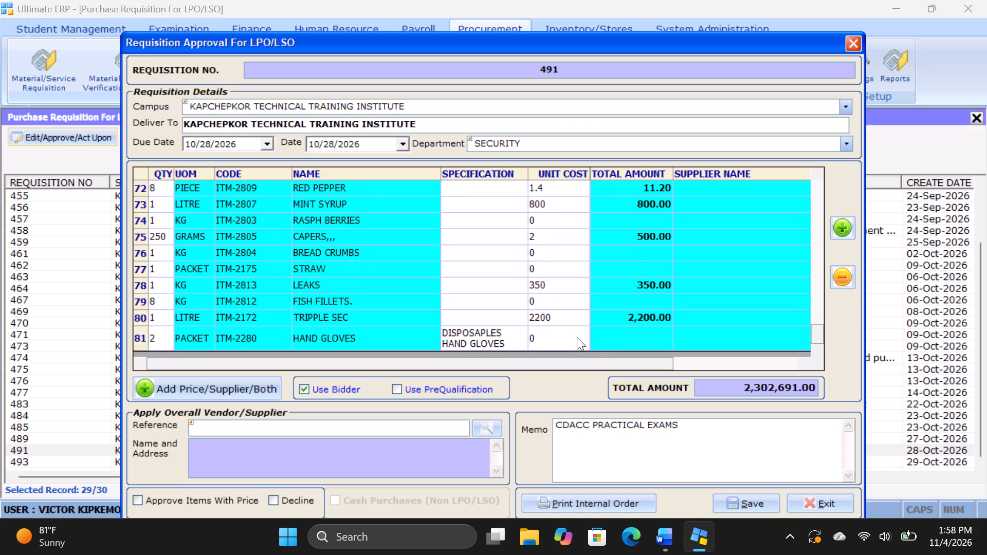
click(534, 338)
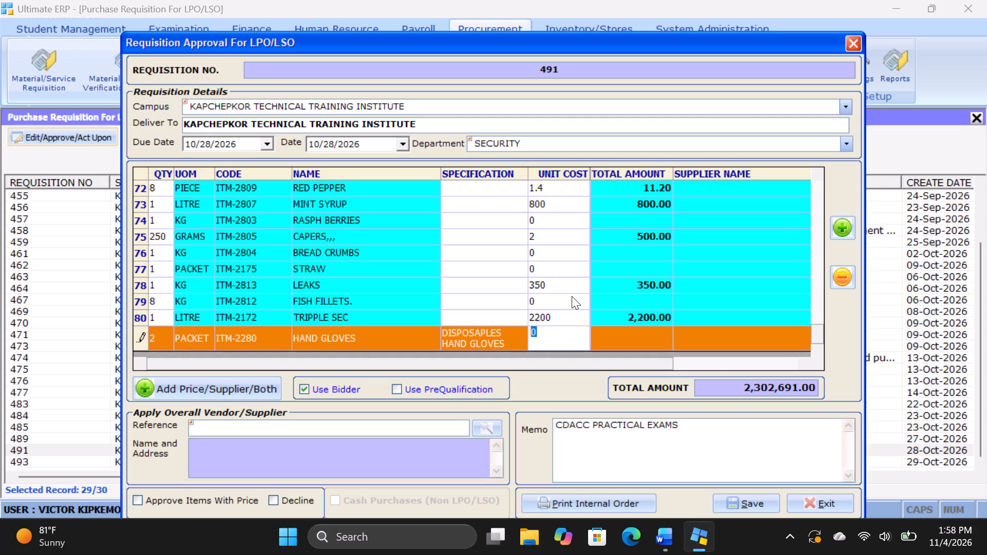
text(750)
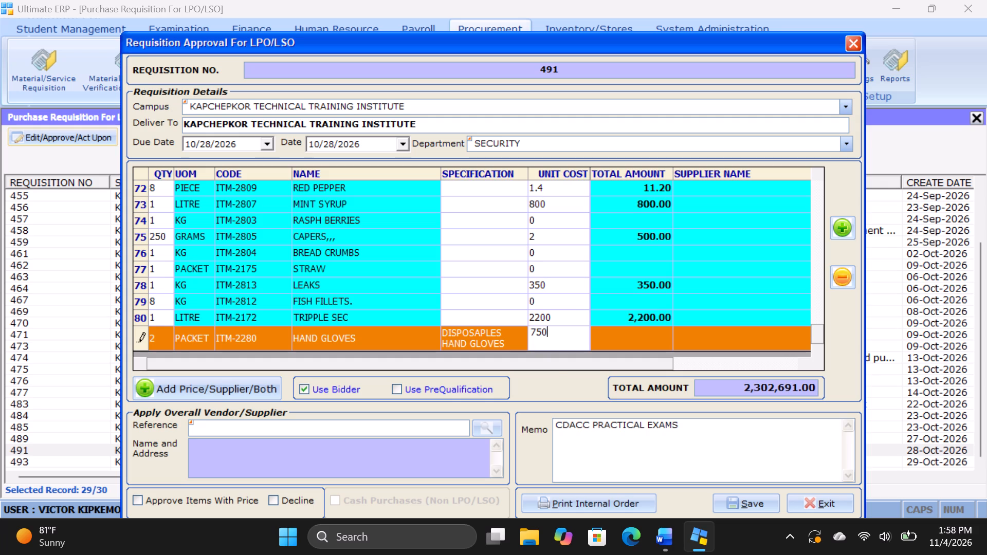
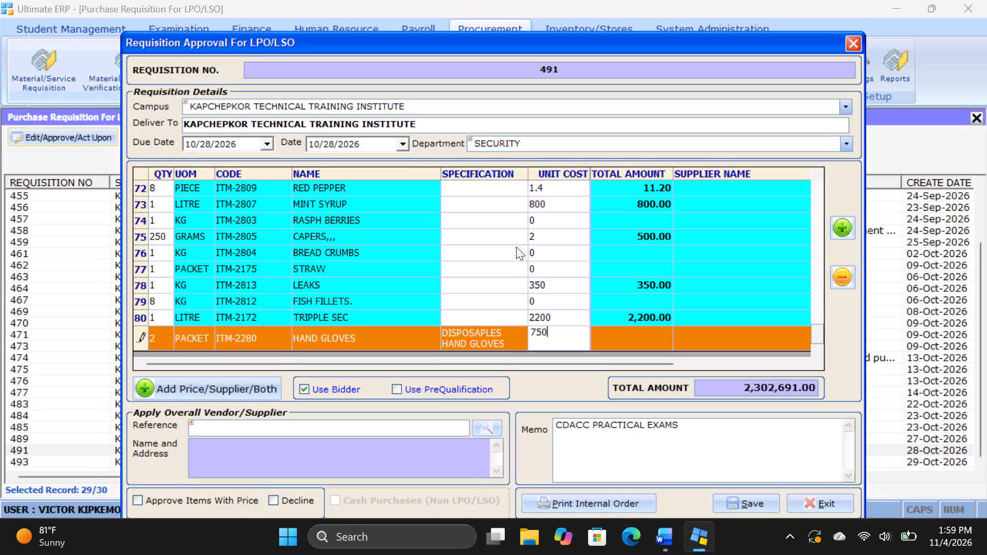
Review the unit costs of the items in the final rows of the requisition, from grenadine syrup to hand gloves.
scroll(520, 281, down, 10)
scroll(520, 277, up, 5)
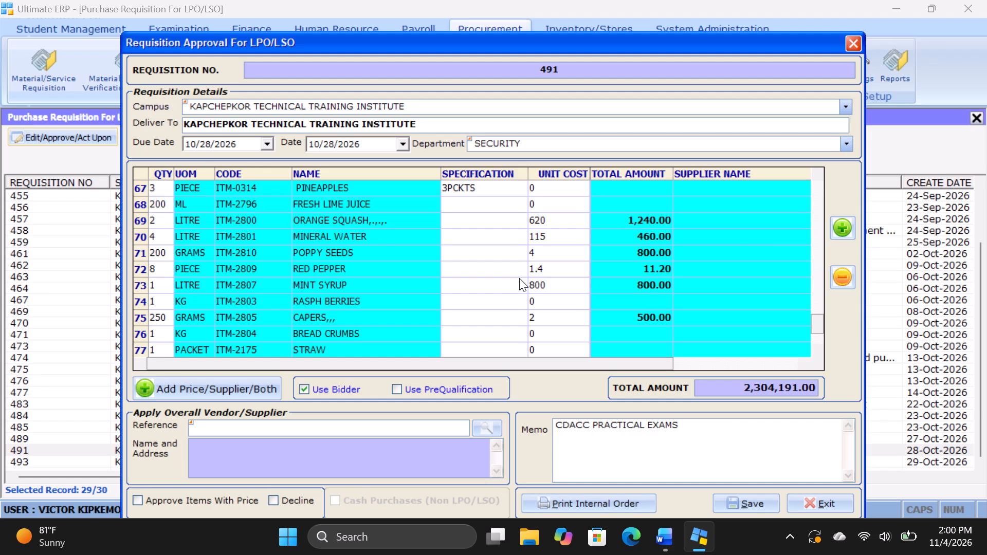
scroll(519, 278, up, 3)
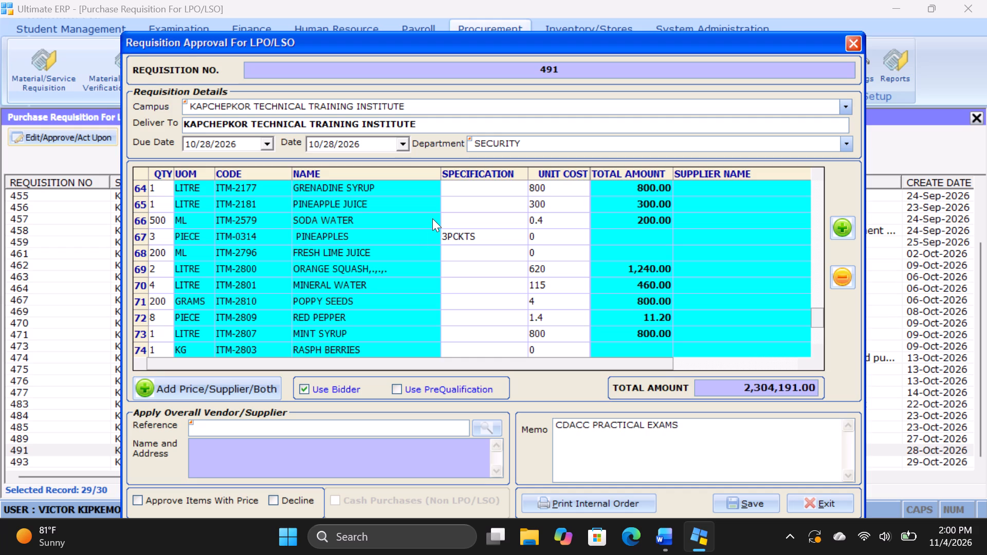
scroll(485, 249, down, 16)
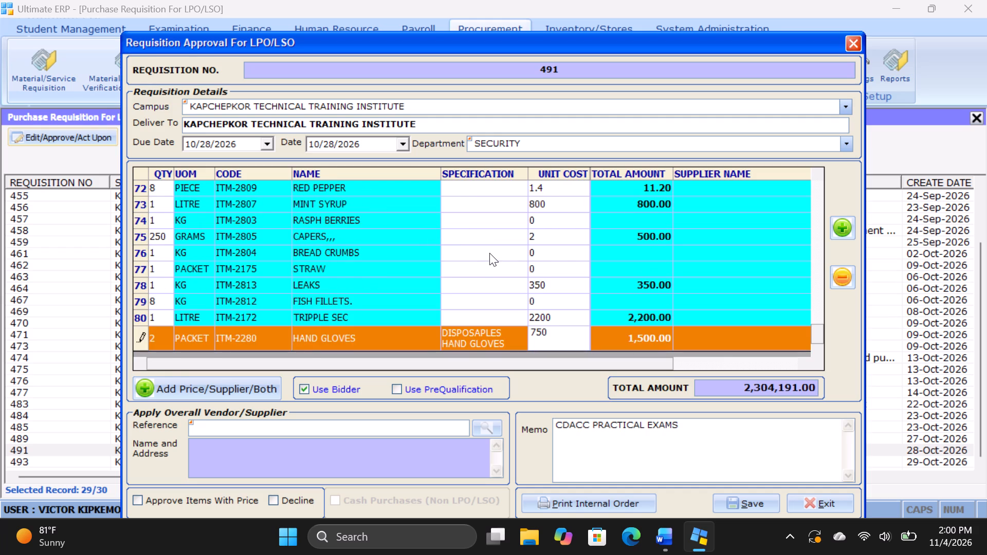
Set the unit cost of gin (ITM-2287) in row 62 to 2.
scroll(489, 249, up, 11)
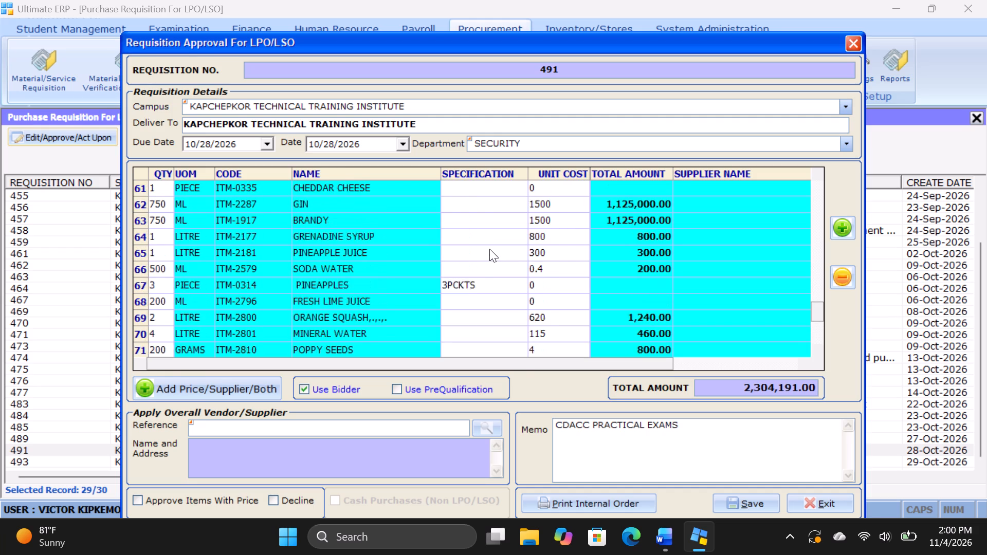
scroll(489, 249, up, 3)
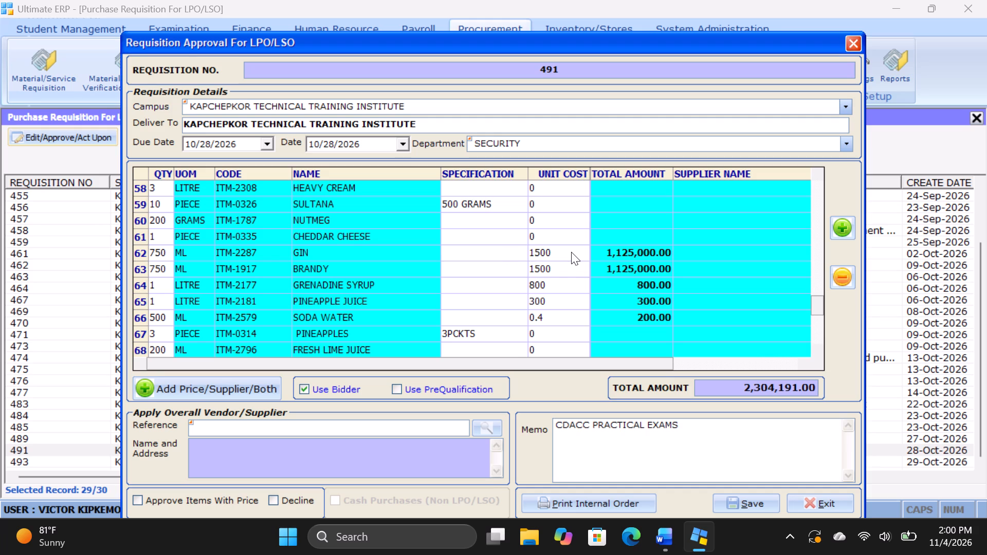
click(571, 251)
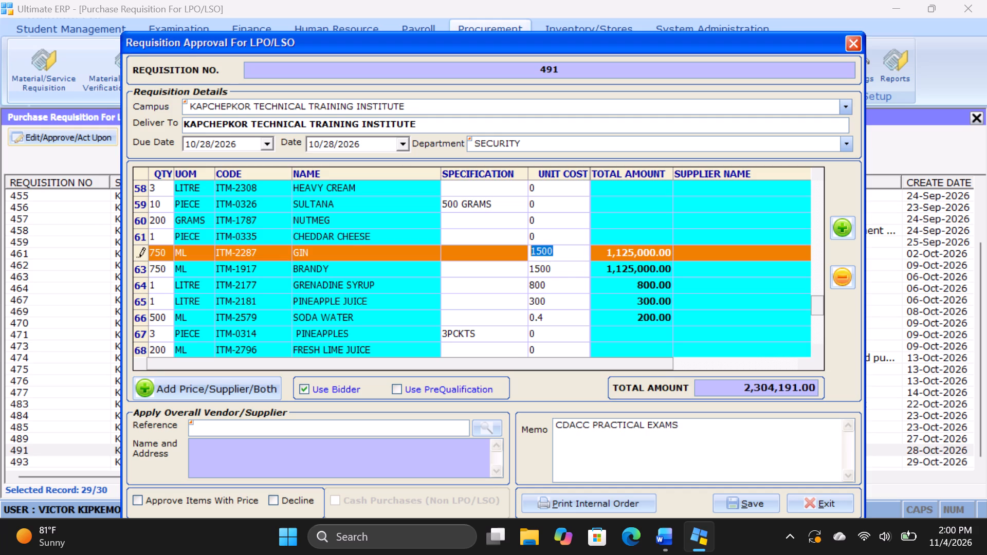
key(BackSpace)
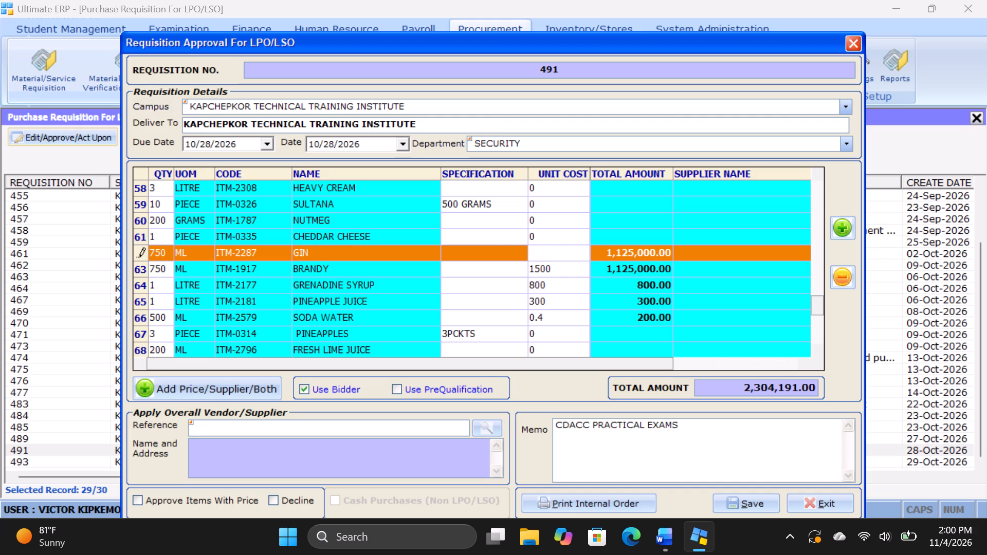
key(2)
click(554, 235)
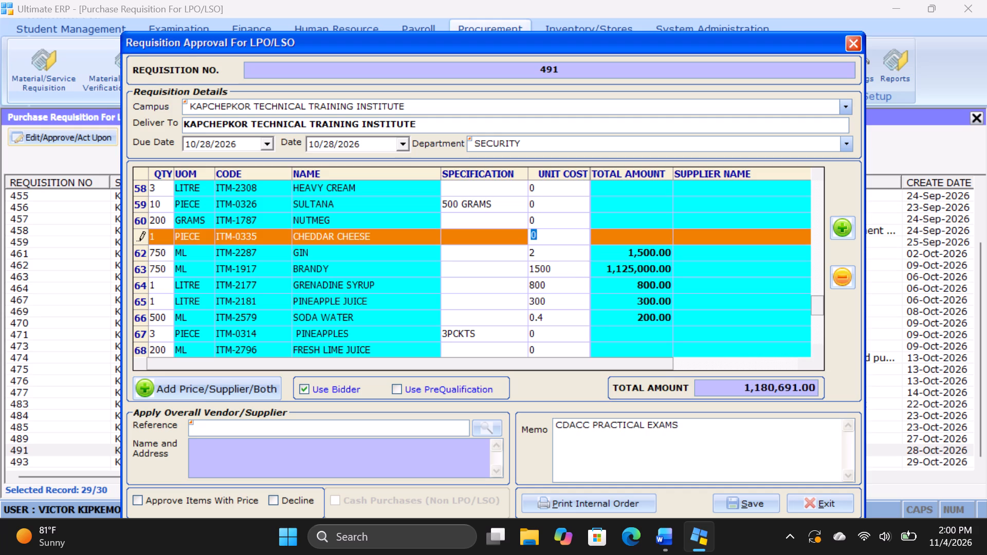
Set the unit cost of brandy (ITM-1917) in row 63 to 2.
click(563, 264)
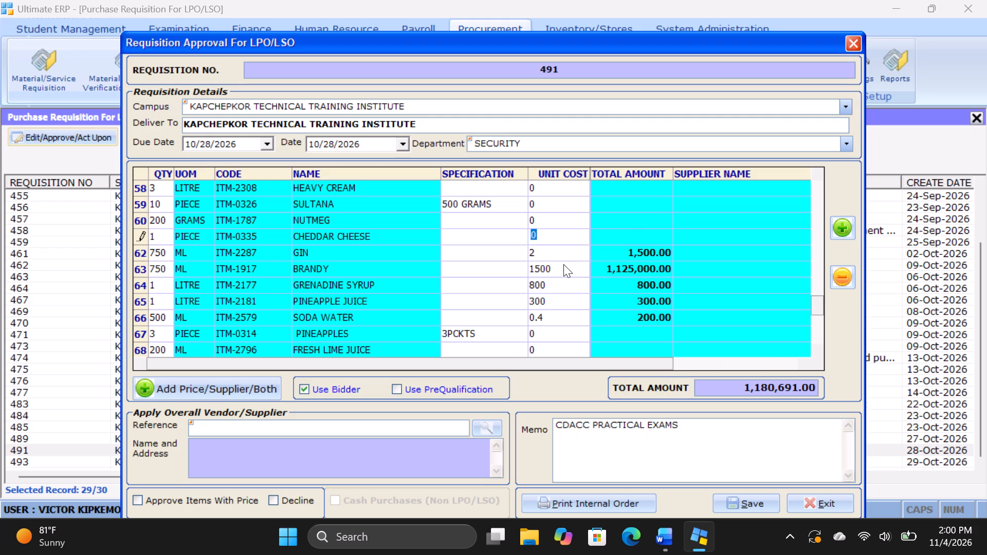
click(511, 305)
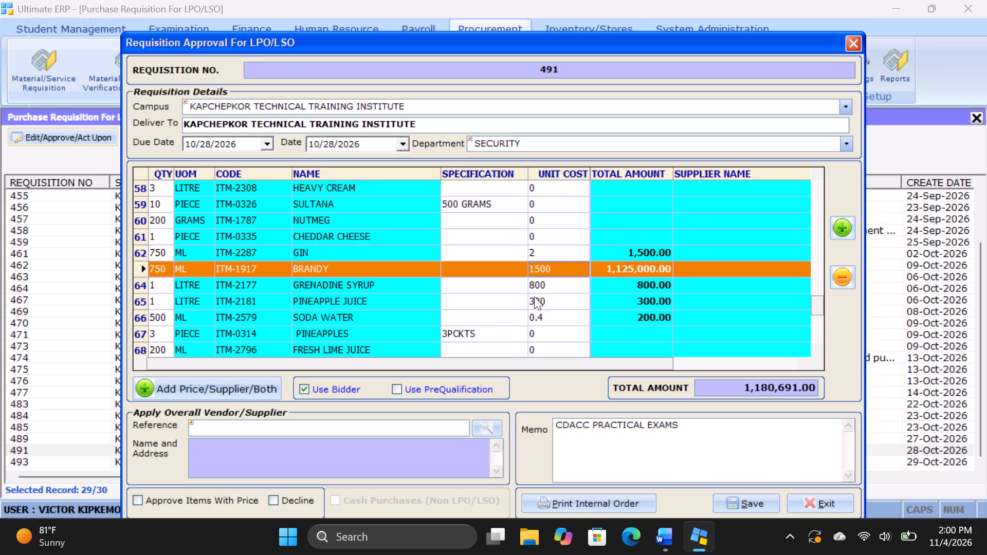
key(2)
click(546, 291)
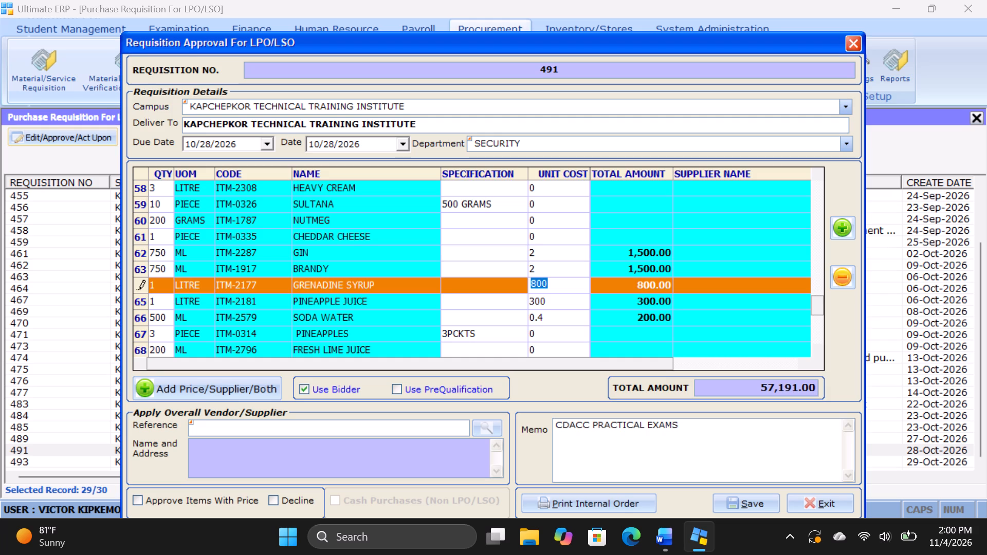
Check the unit costs of the items from row 63 back up to row 18 for missing prices.
scroll(601, 263, up, 4)
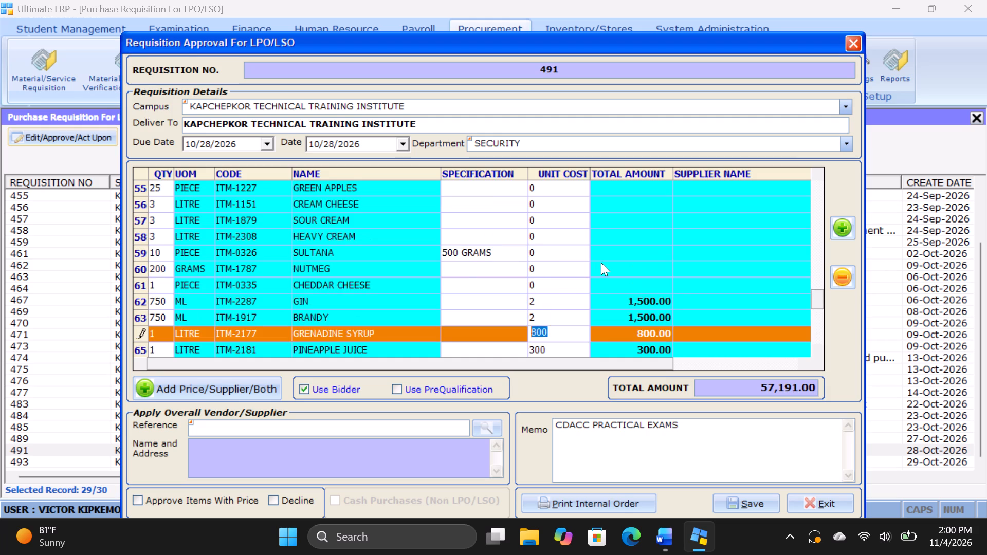
scroll(601, 263, up, 5)
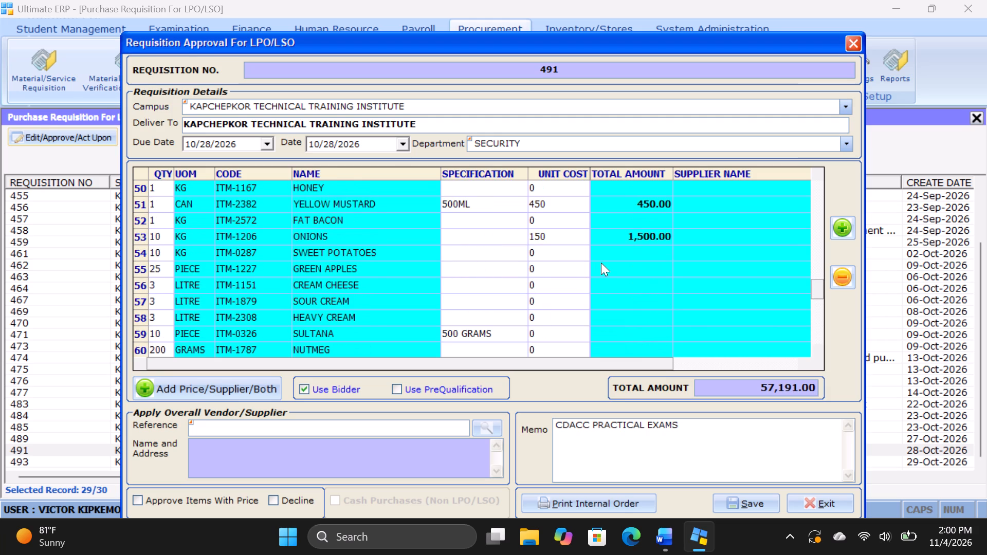
scroll(601, 263, up, 9)
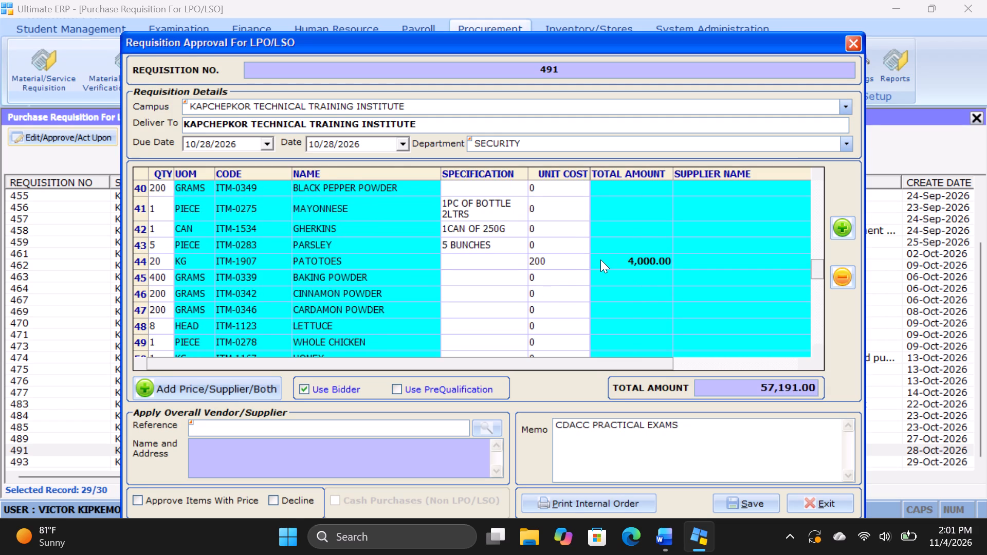
scroll(600, 260, up, 1)
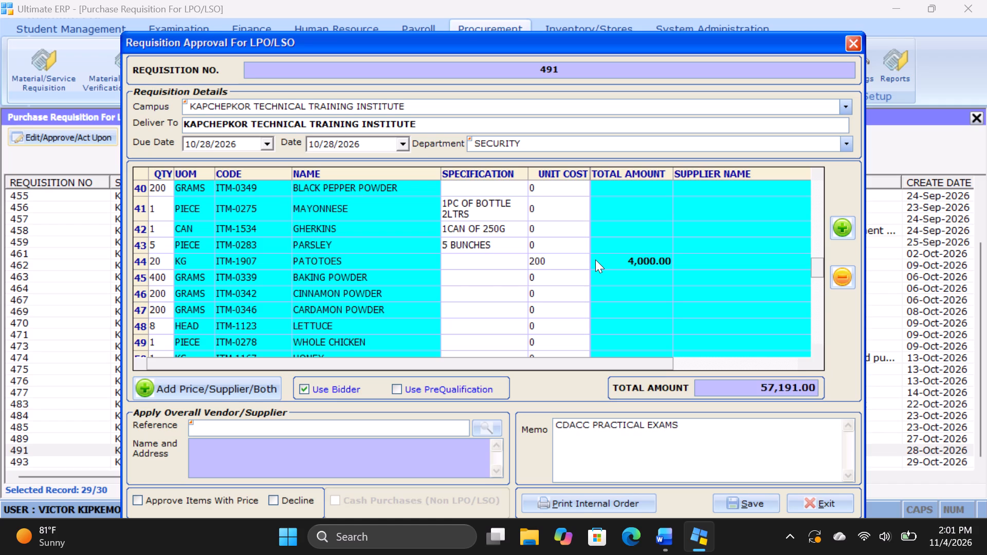
scroll(595, 260, up, 2)
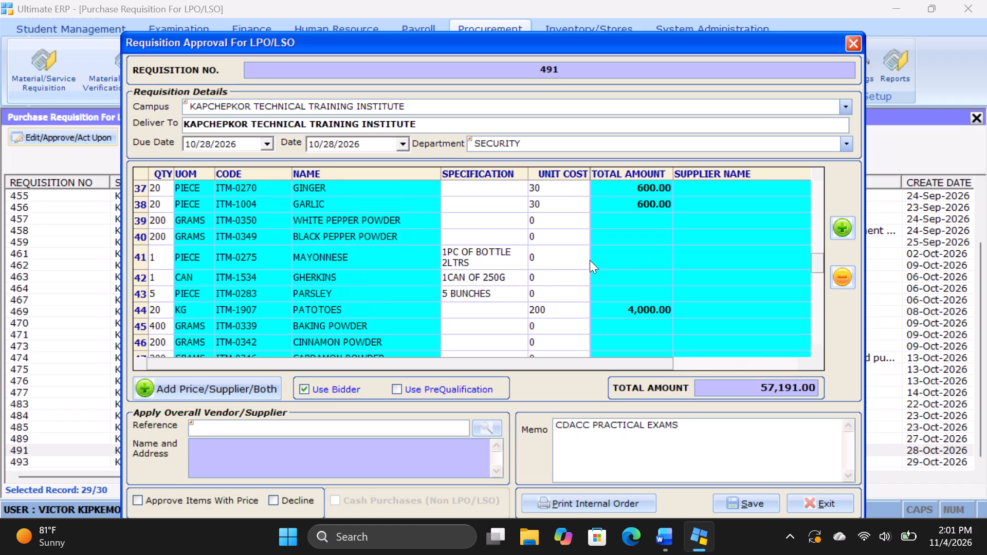
scroll(590, 260, up, 5)
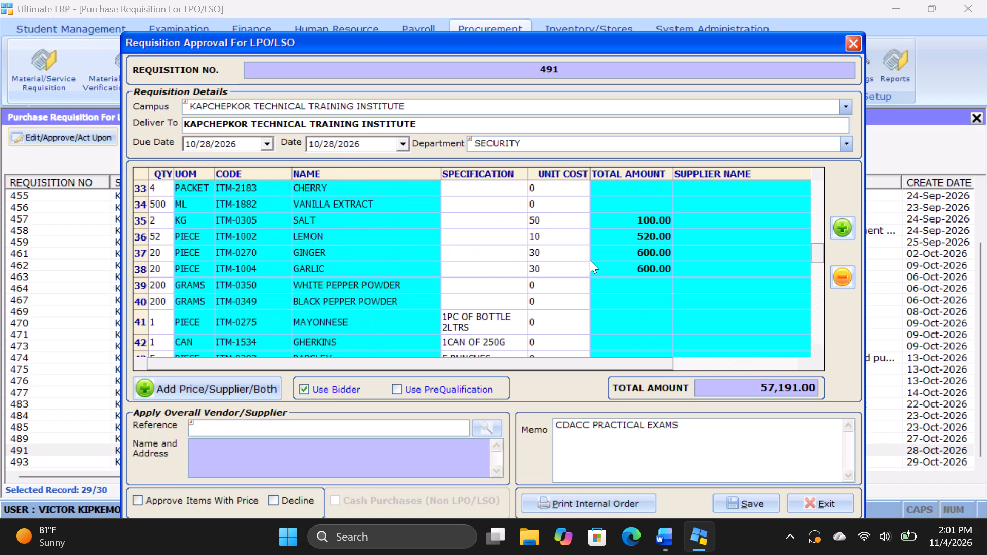
scroll(590, 260, up, 1)
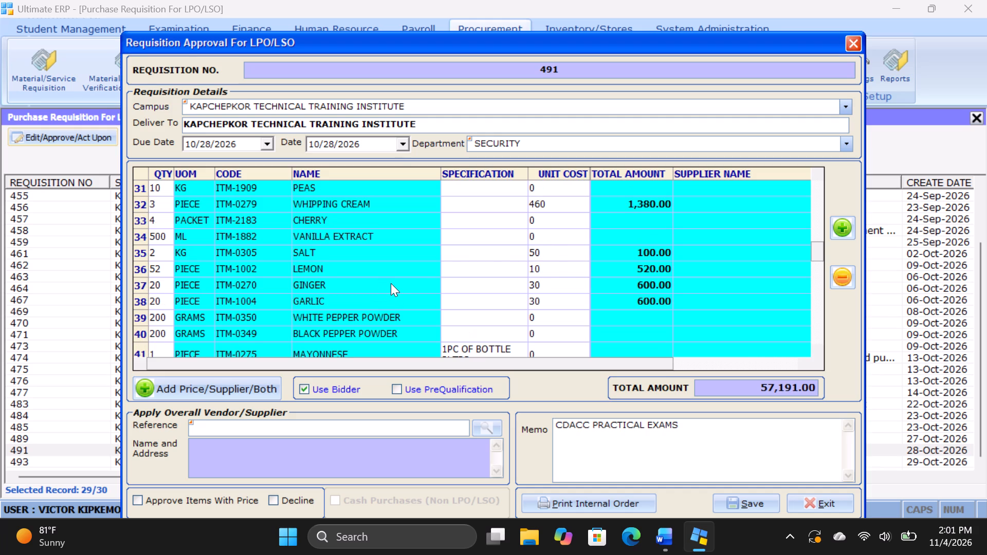
scroll(391, 283, up, 1)
scroll(446, 248, up, 8)
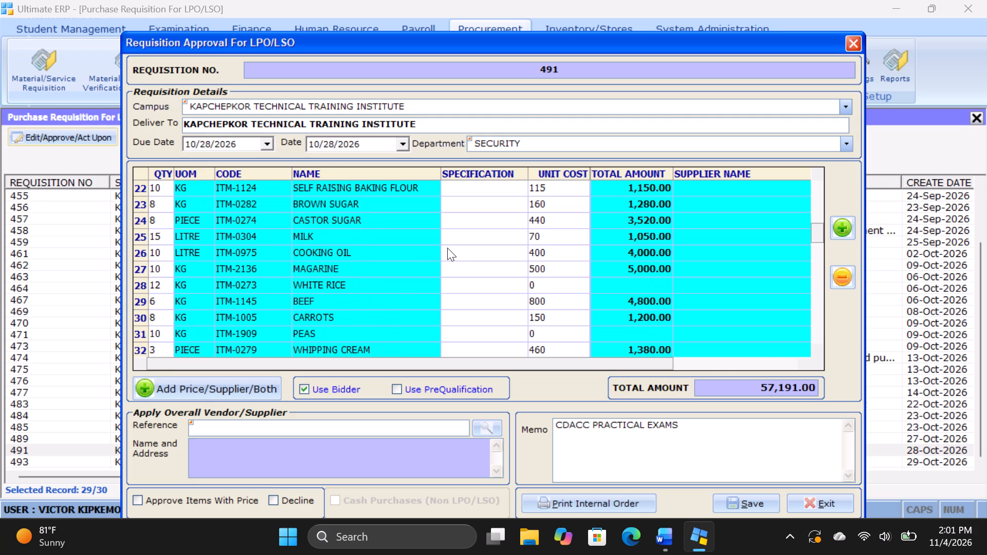
scroll(447, 248, up, 4)
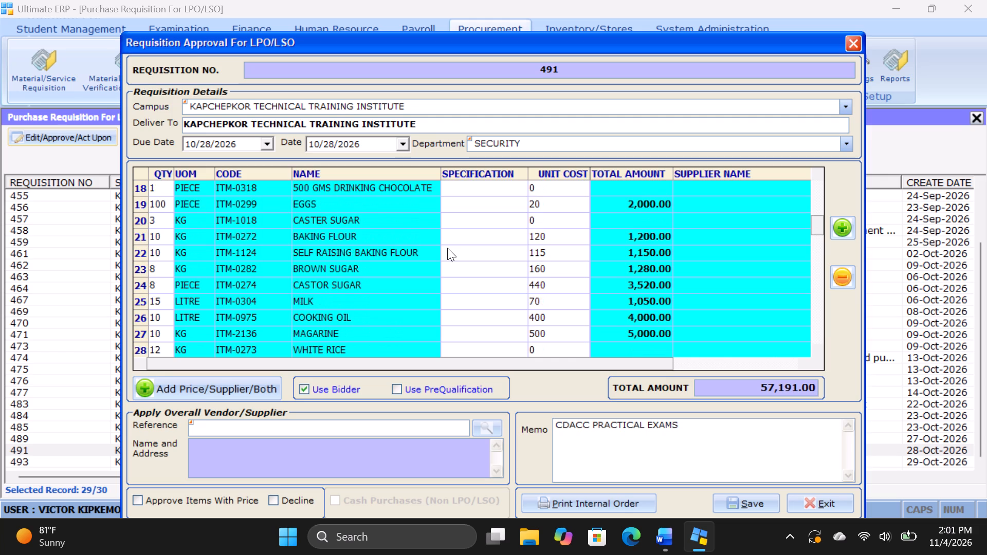
scroll(447, 248, up, 1)
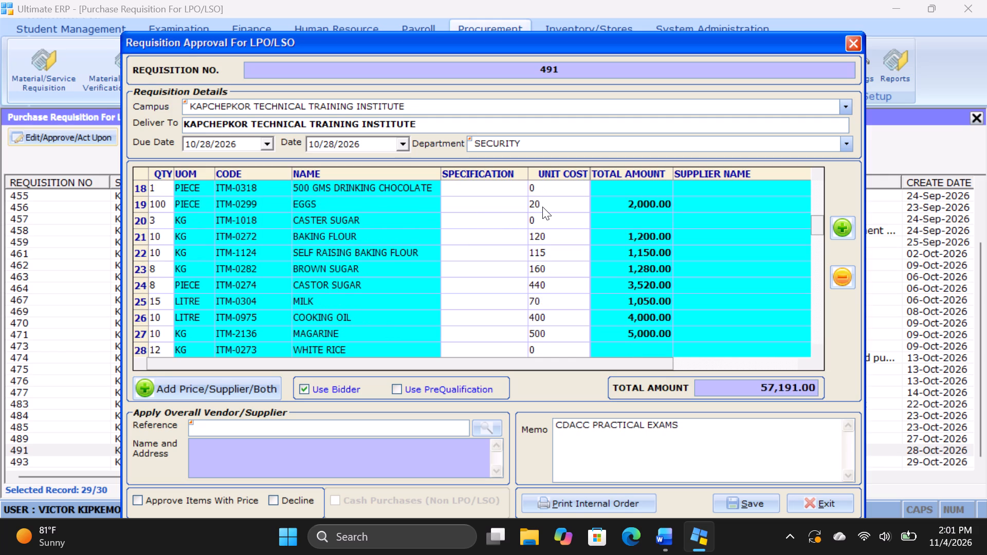
Set the unit cost of the 500 gms drinking chocolate (ITM-0318) in row 18 to 450.
click(542, 207)
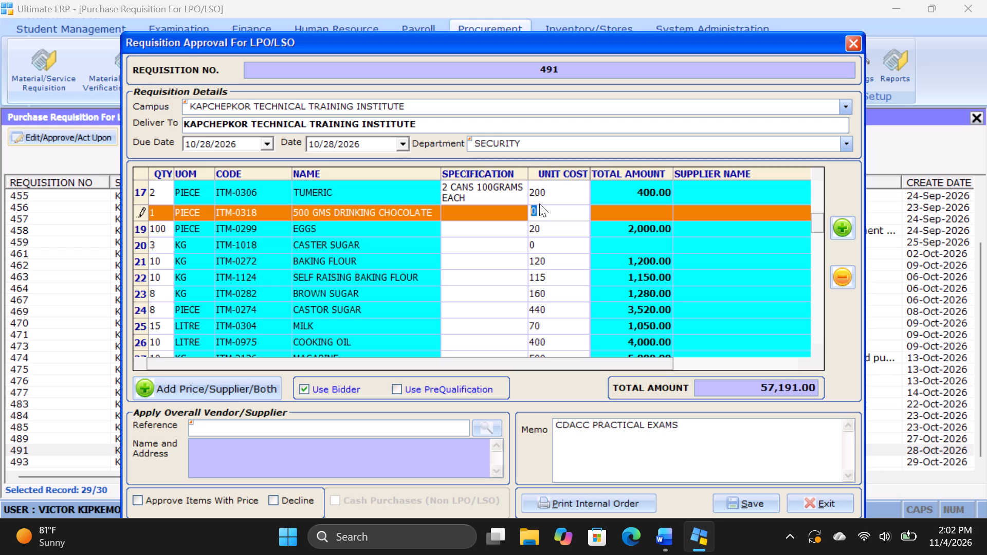
key(5)
key(BackSpace)
key(4)
key(5)
key(0)
click(542, 232)
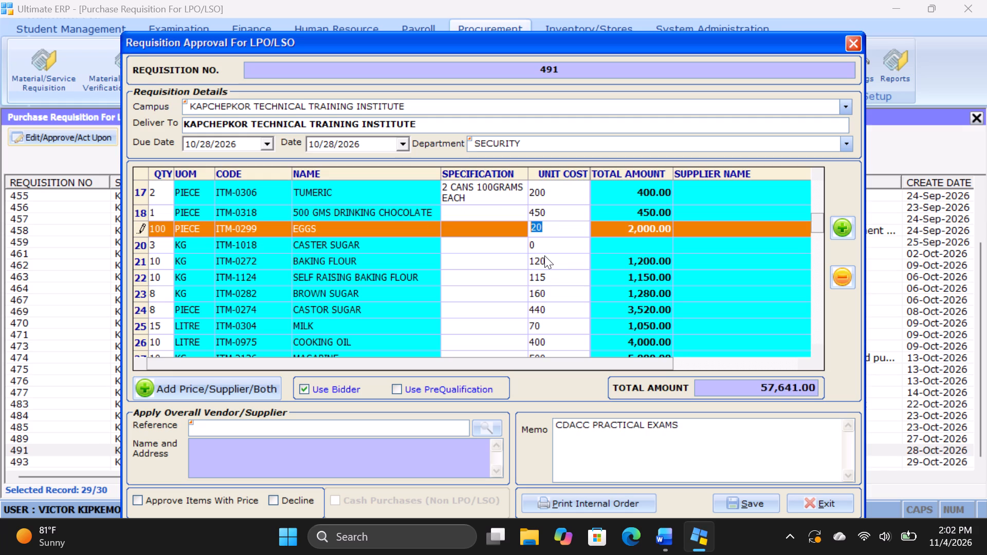
Check the unit costs of the items from row 17 back up to row 1 for missing prices.
scroll(546, 247, up, 6)
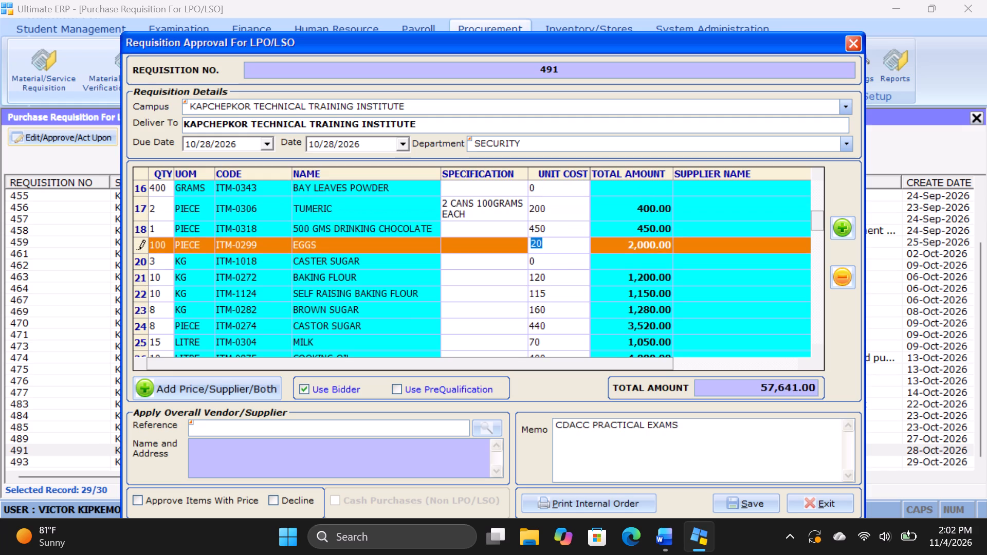
scroll(546, 246, up, 1)
scroll(465, 267, up, 9)
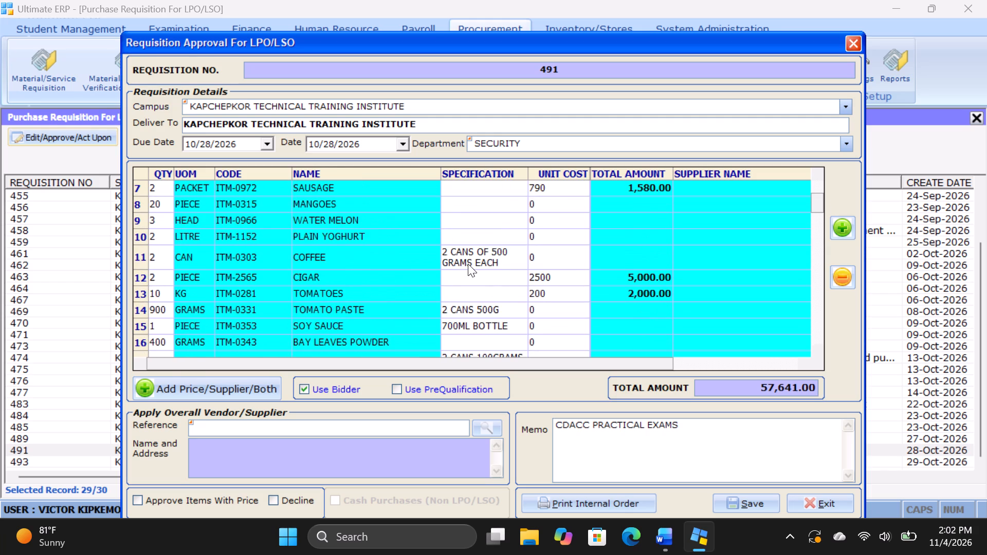
scroll(468, 262, up, 4)
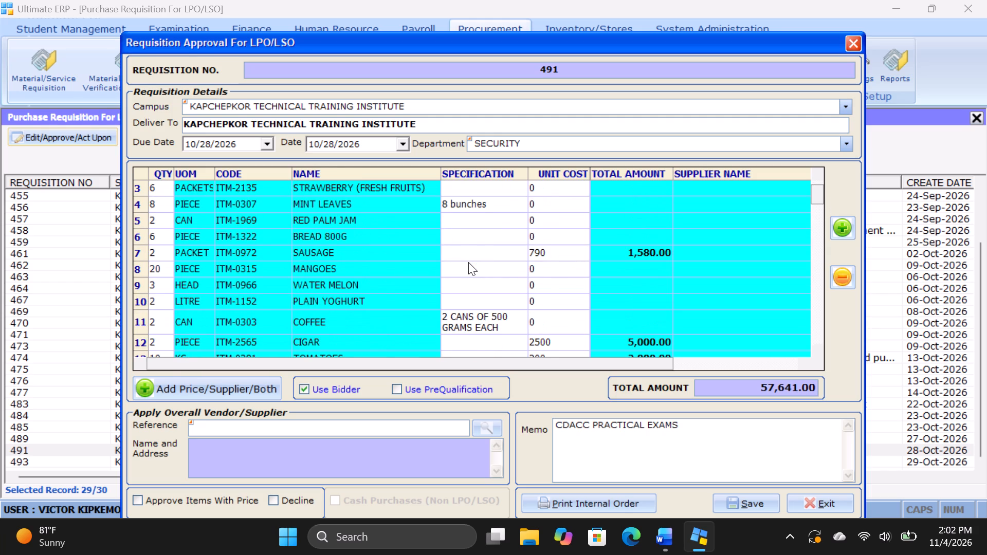
scroll(468, 262, up, 8)
scroll(478, 245, down, 1)
scroll(478, 245, up, 2)
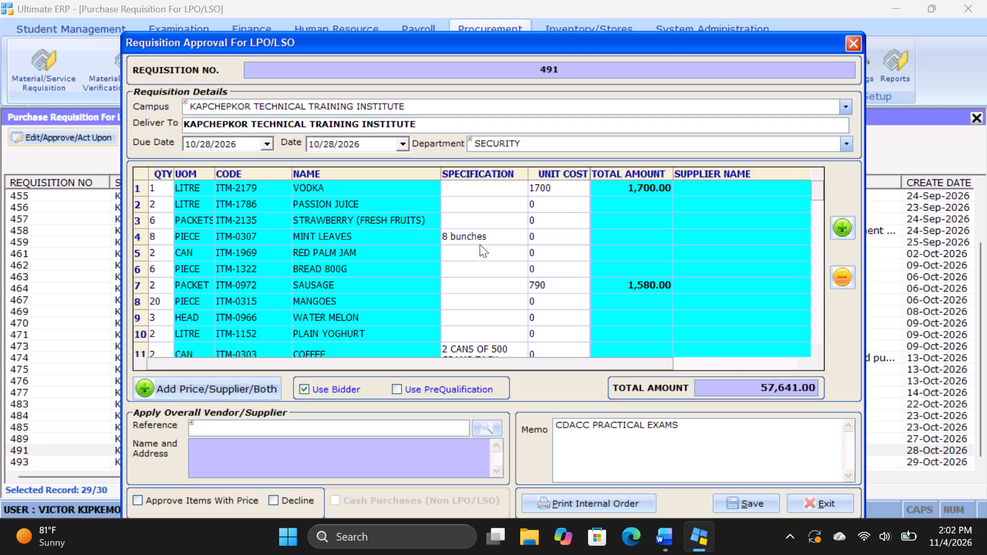
scroll(480, 244, up, 1)
Check the unit costs of the items from row 2 down to row 41 for missing prices.
drag(549, 205, 548, 210)
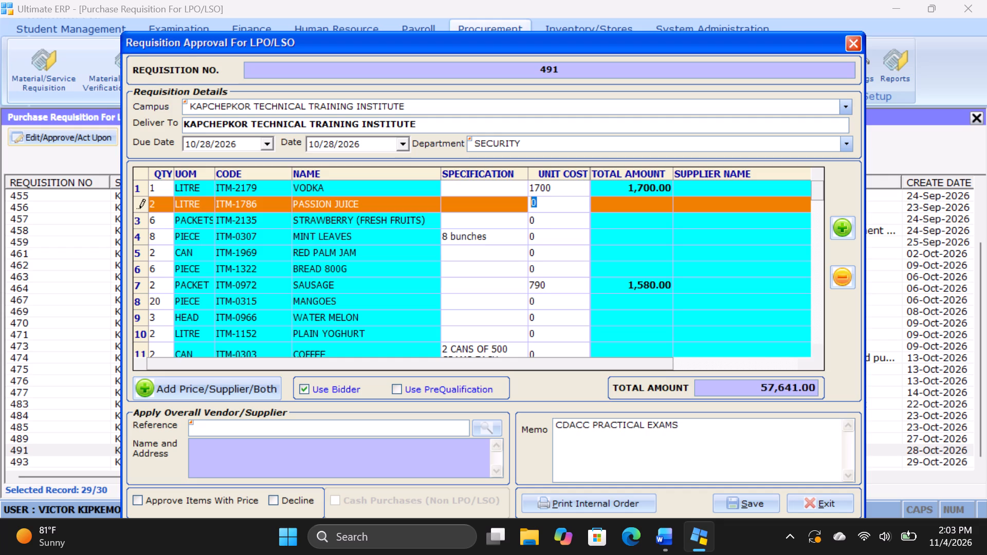
scroll(531, 245, down, 6)
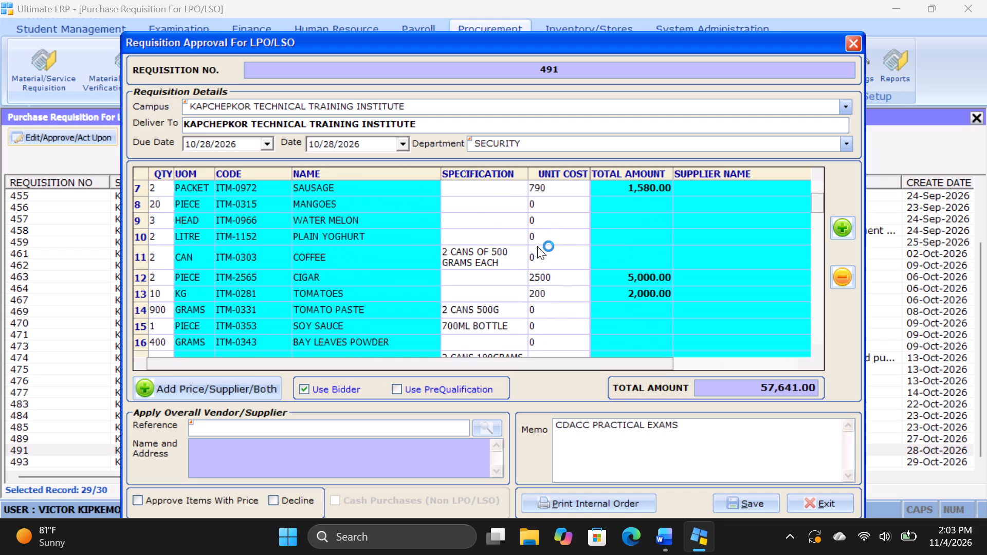
scroll(537, 246, down, 13)
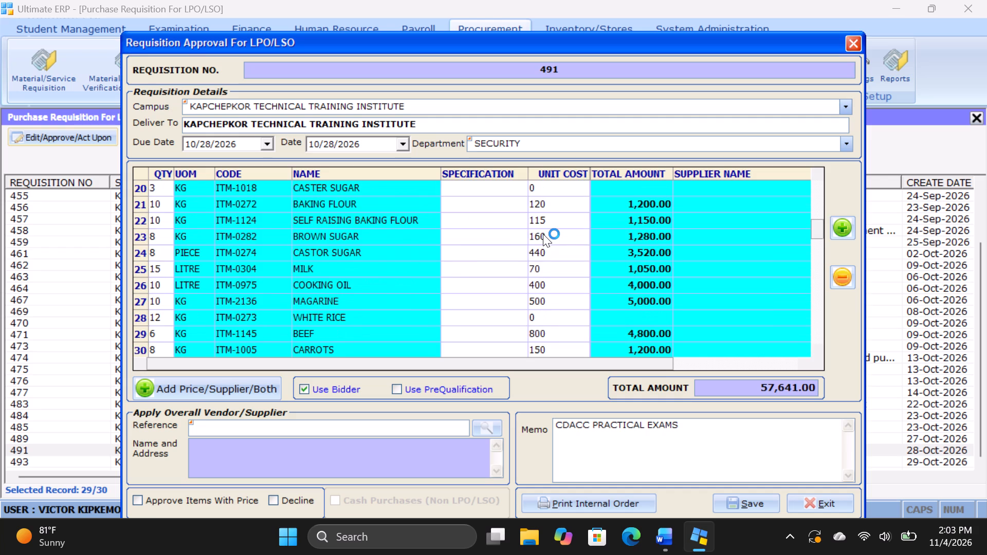
scroll(543, 234, down, 4)
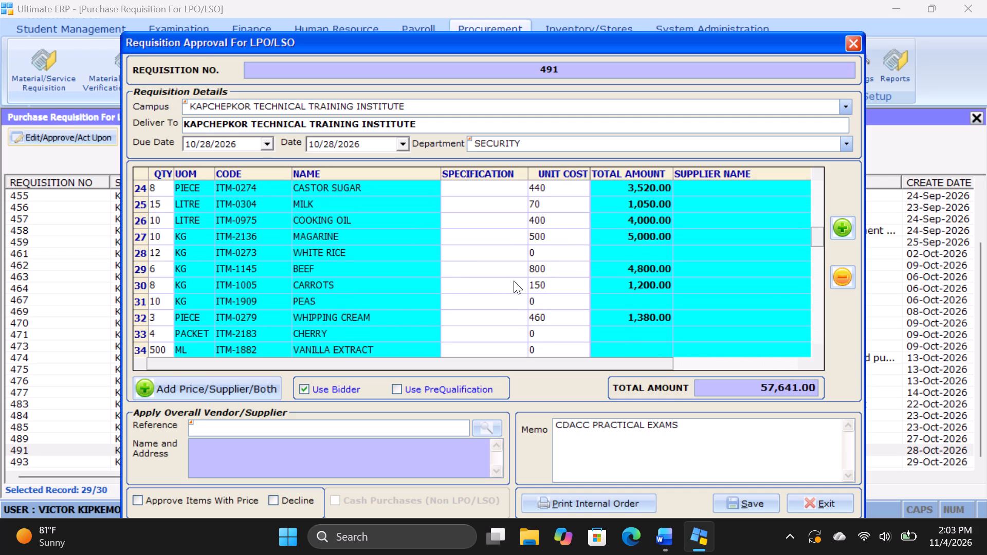
scroll(465, 318, down, 8)
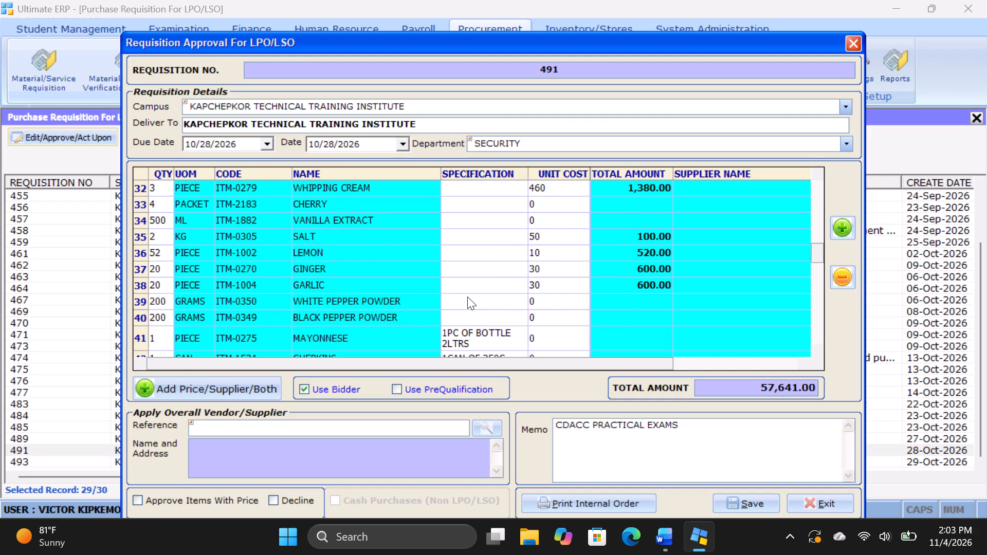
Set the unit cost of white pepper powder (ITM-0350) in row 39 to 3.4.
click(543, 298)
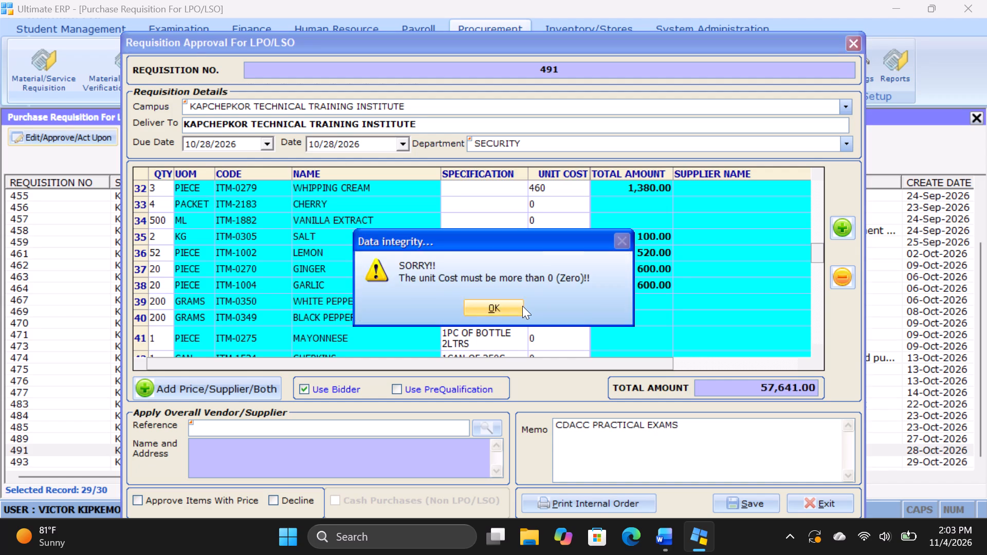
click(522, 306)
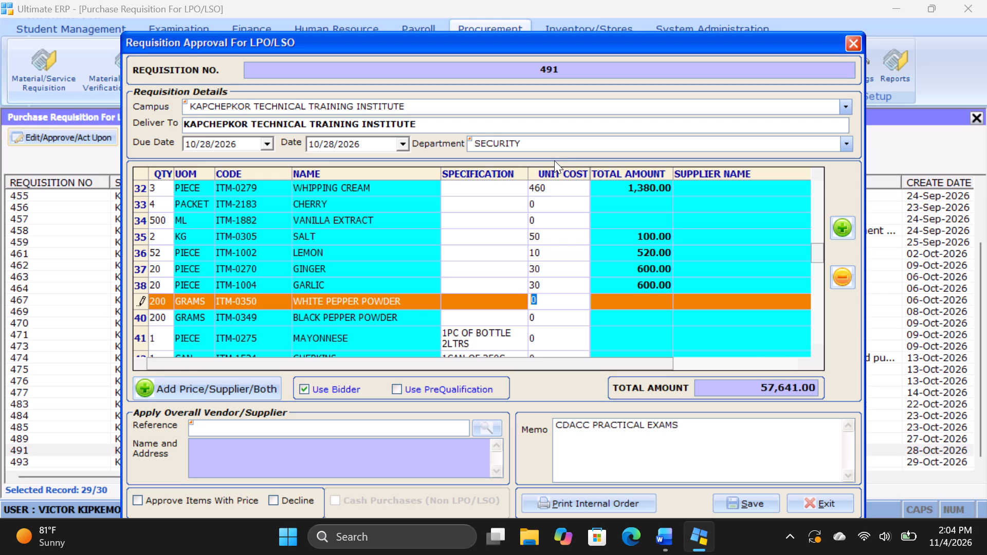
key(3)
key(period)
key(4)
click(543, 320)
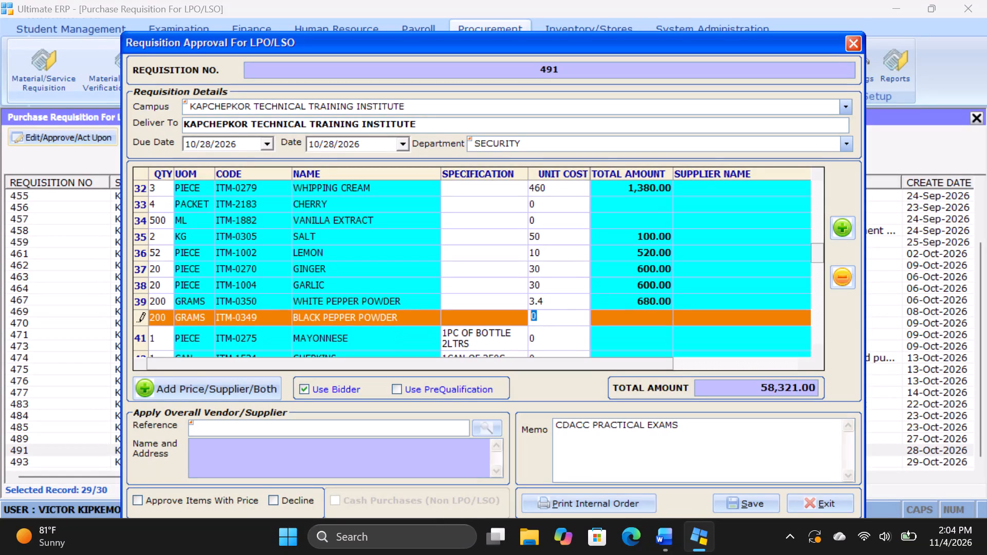
Set the unit cost of white pepper powder (ITM-0350) in row 39 to 6.2.
click(550, 293)
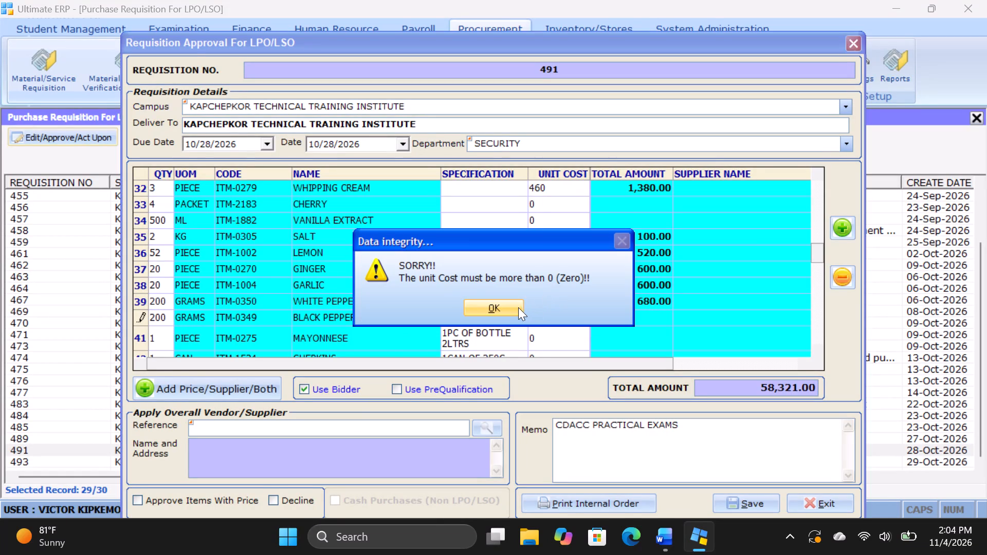
click(518, 307)
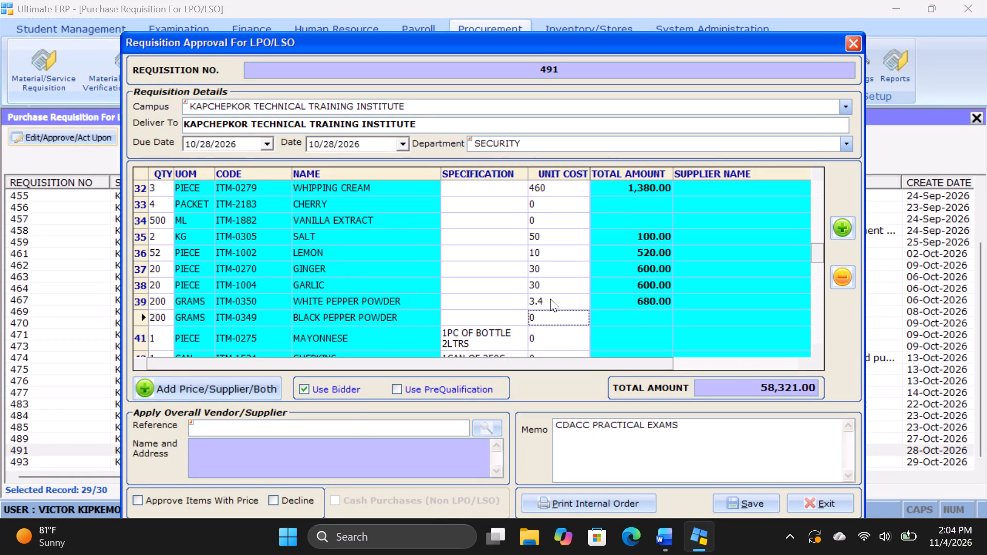
click(550, 299)
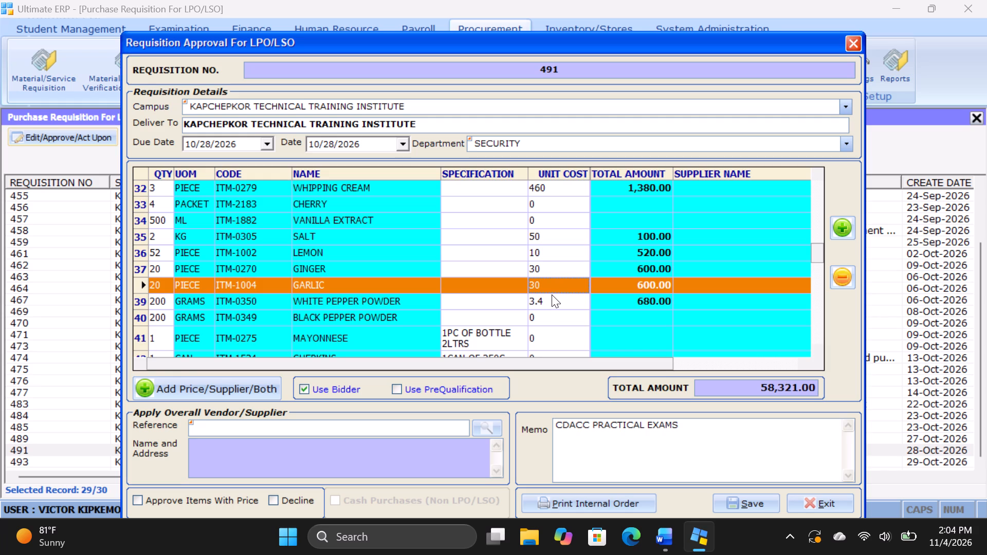
key(BackSpace)
key(6)
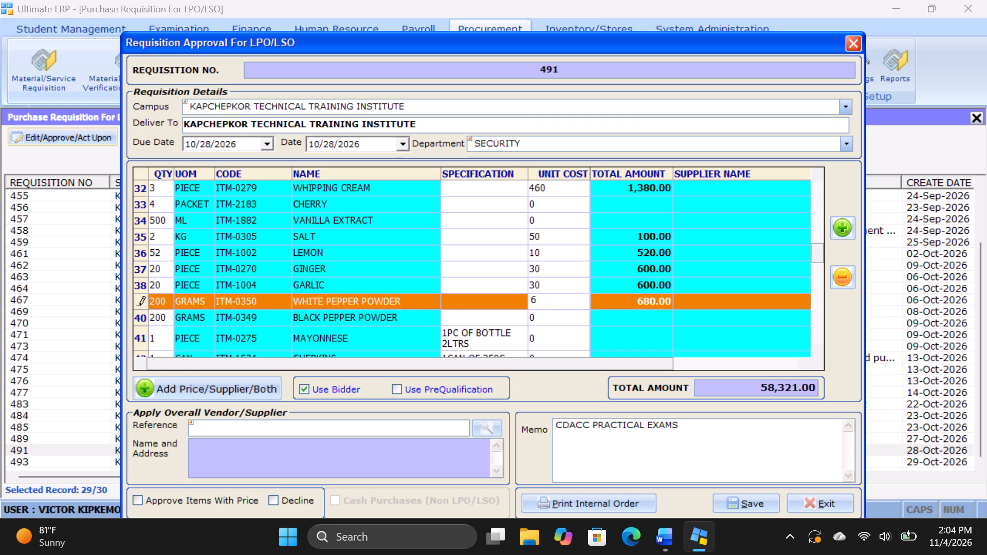
text(.2)
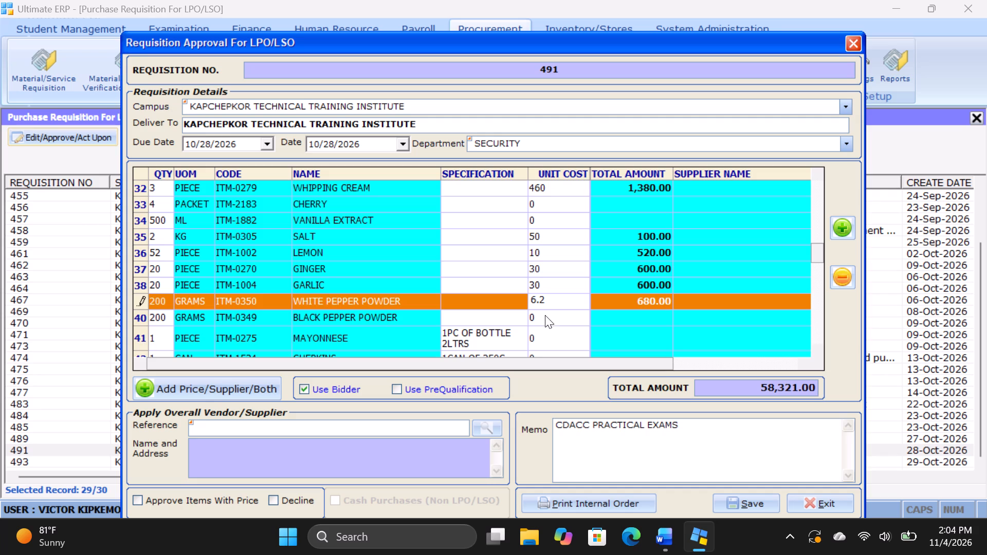
click(545, 315)
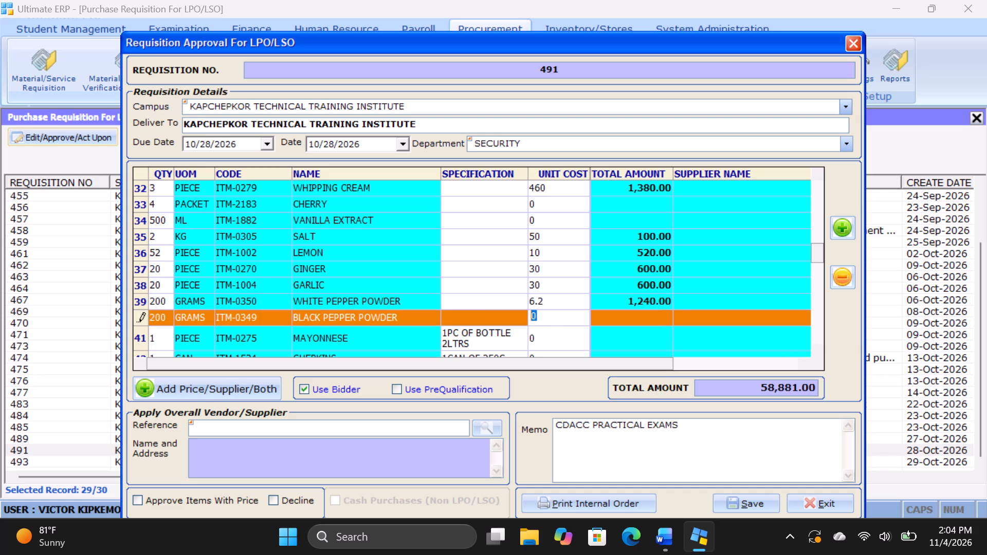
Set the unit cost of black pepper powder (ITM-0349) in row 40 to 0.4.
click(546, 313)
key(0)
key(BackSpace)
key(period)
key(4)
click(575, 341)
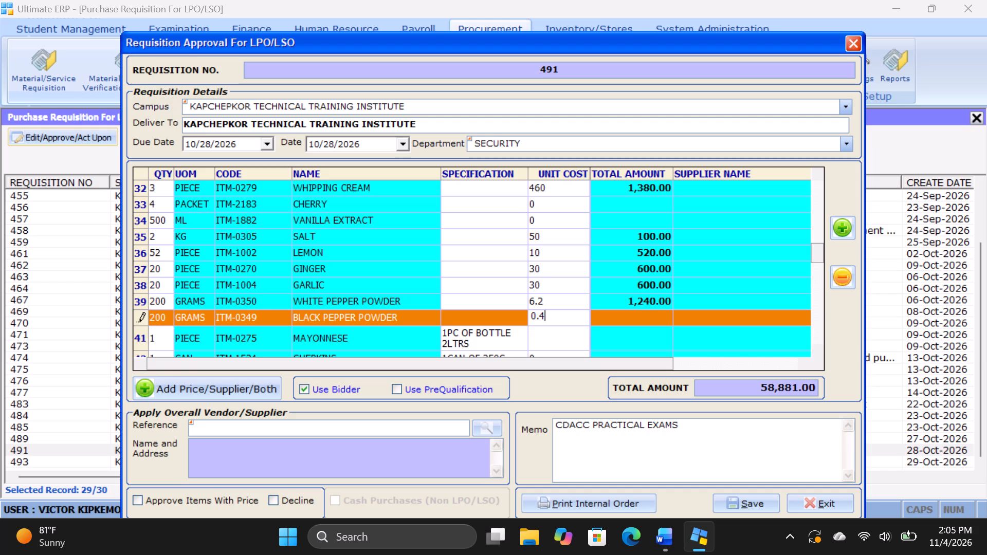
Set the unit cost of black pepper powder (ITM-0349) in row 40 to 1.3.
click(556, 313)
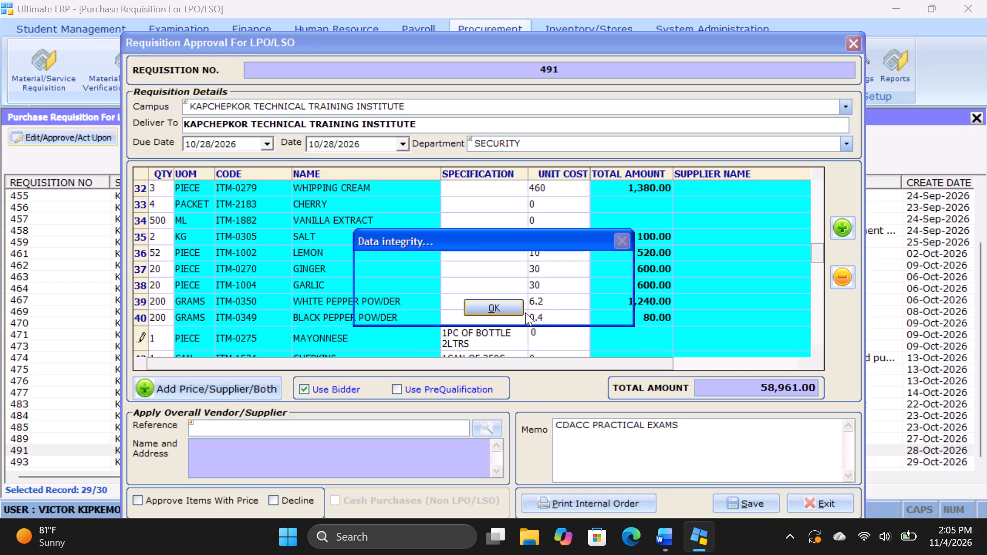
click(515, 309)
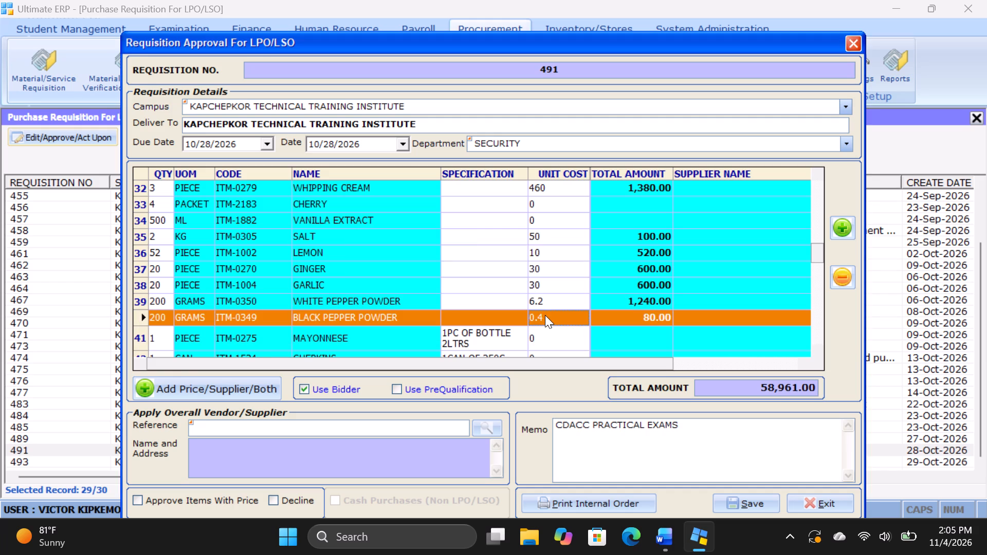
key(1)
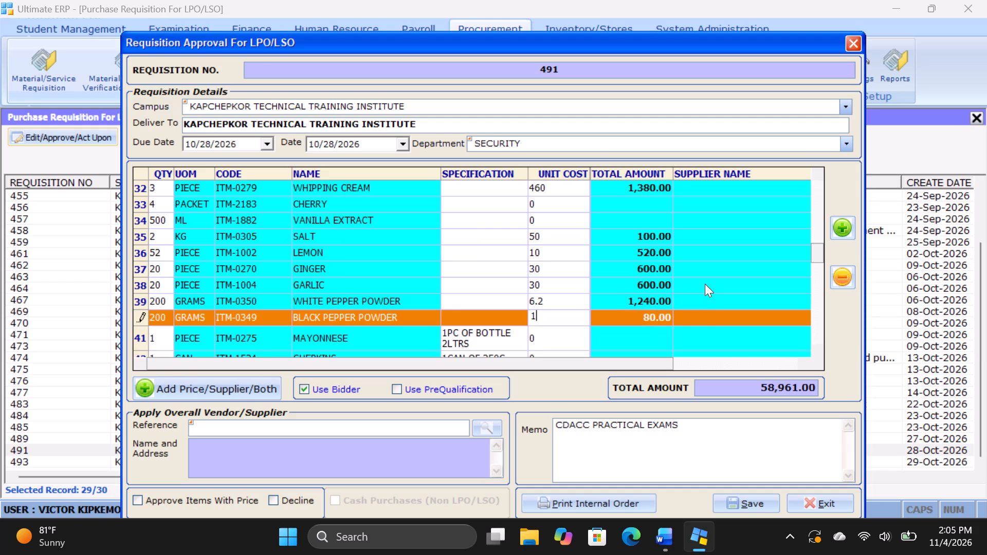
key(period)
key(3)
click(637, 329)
Set the unit cost of black pepper powder (ITM-0349) in row 40 to 1.6.
drag(556, 318, 551, 321)
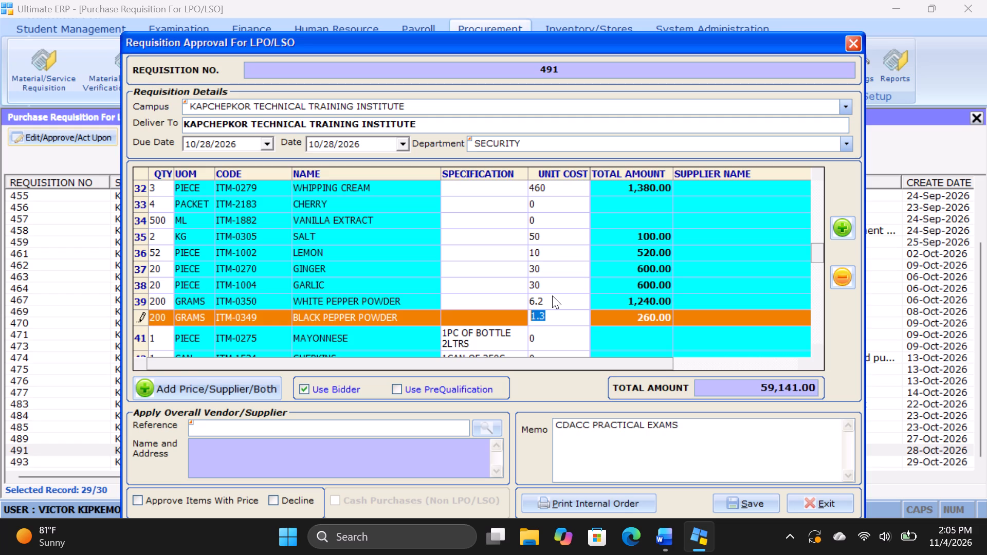
key(1)
key(period)
key(6)
click(541, 337)
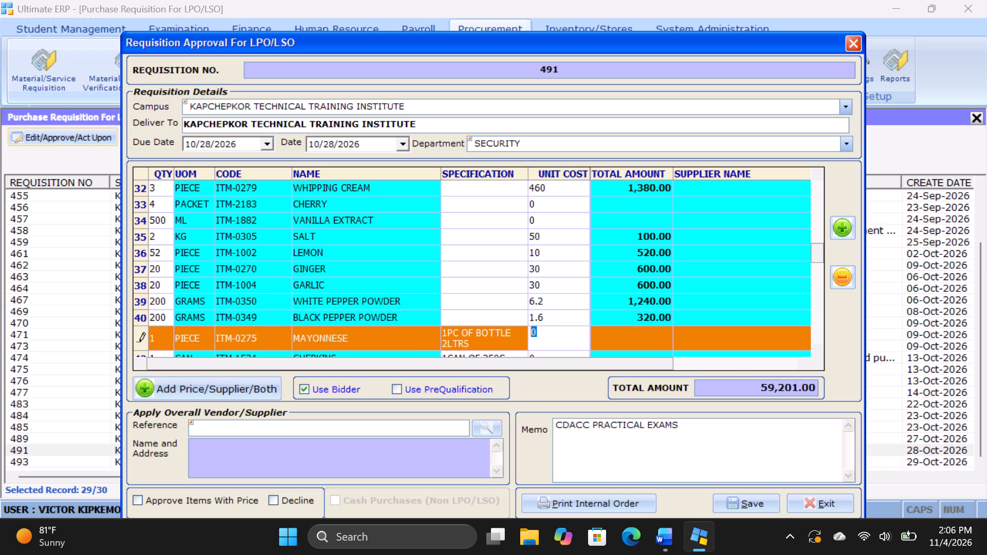
Set the unit cost of black pepper powder (ITM-0349) in row 40 to 1.8.
click(439, 303)
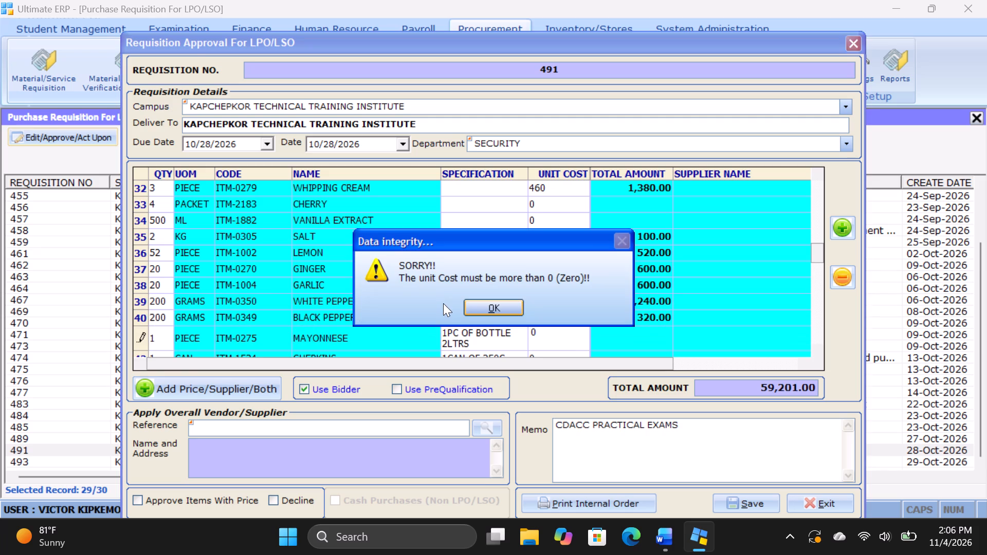
click(491, 306)
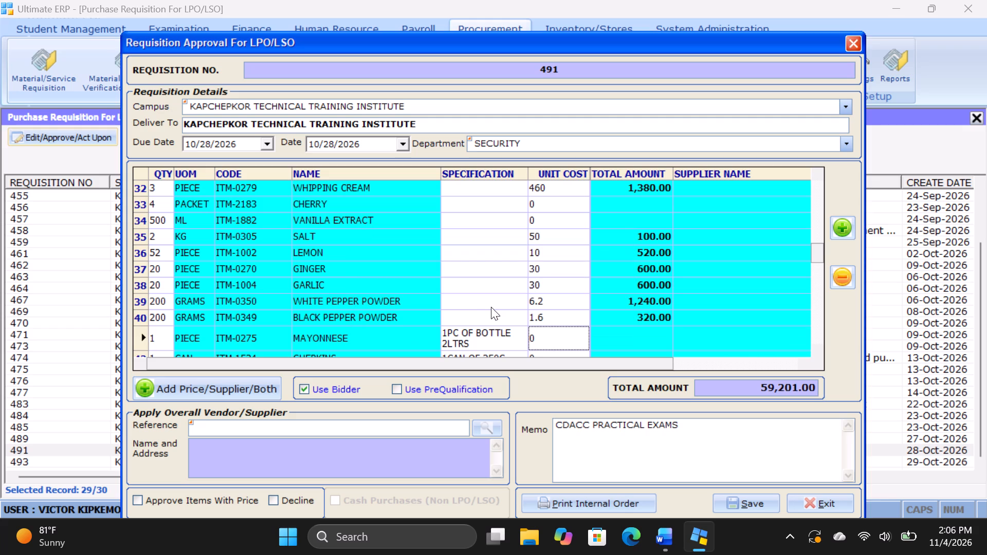
click(539, 314)
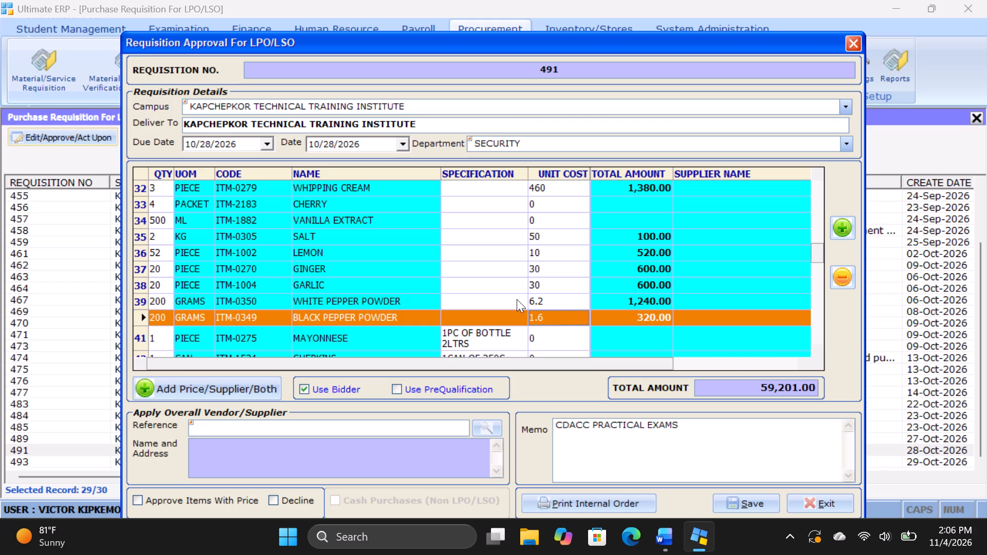
click(551, 315)
key(1)
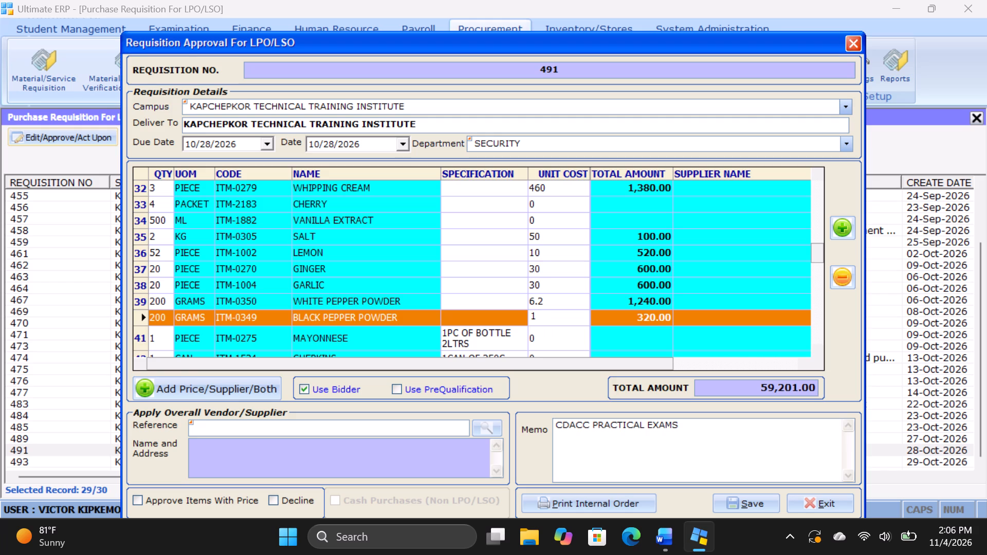
key(period)
key(8)
click(541, 338)
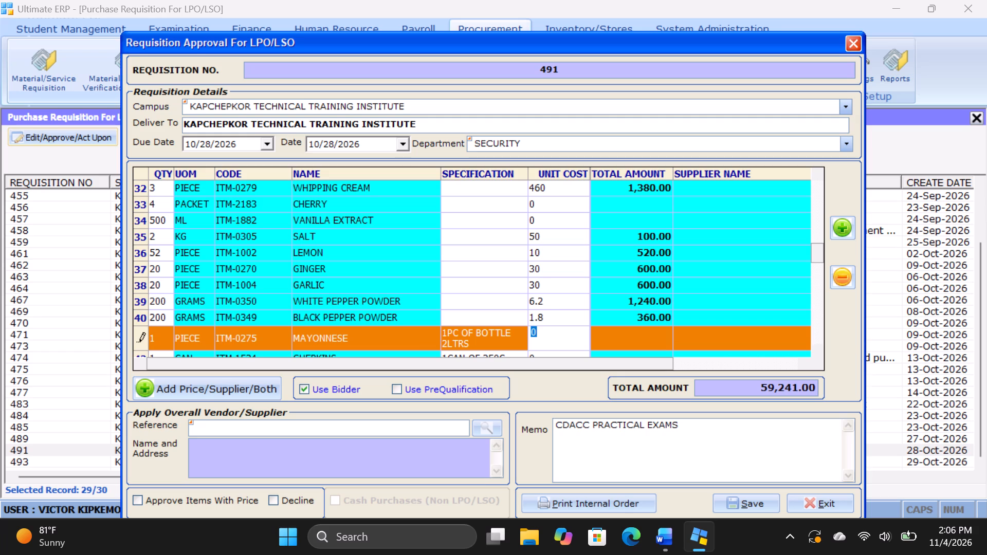
Replace the unit cost of black pepper powder (ITM-0349) in row 40 with a new value beginning with 1.
click(545, 311)
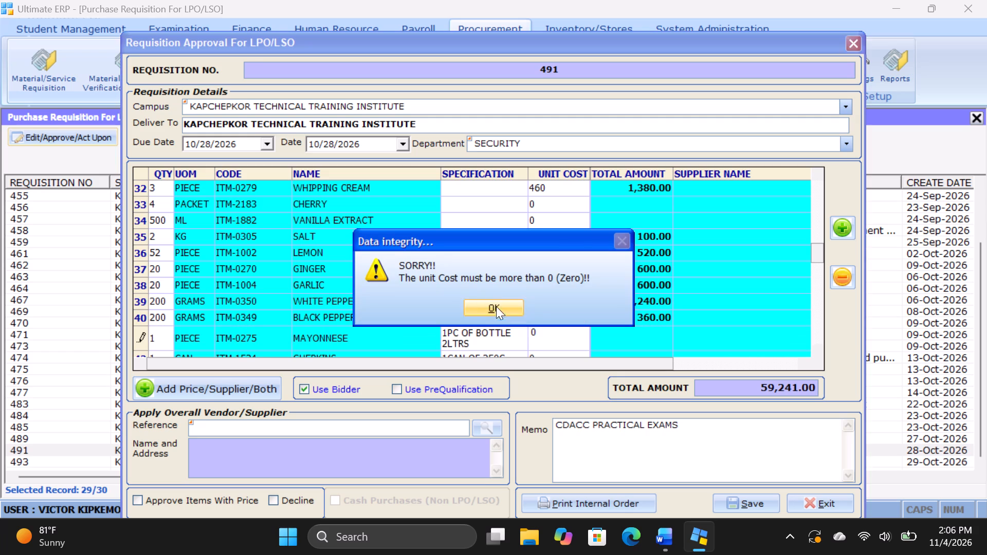
click(496, 299)
click(498, 304)
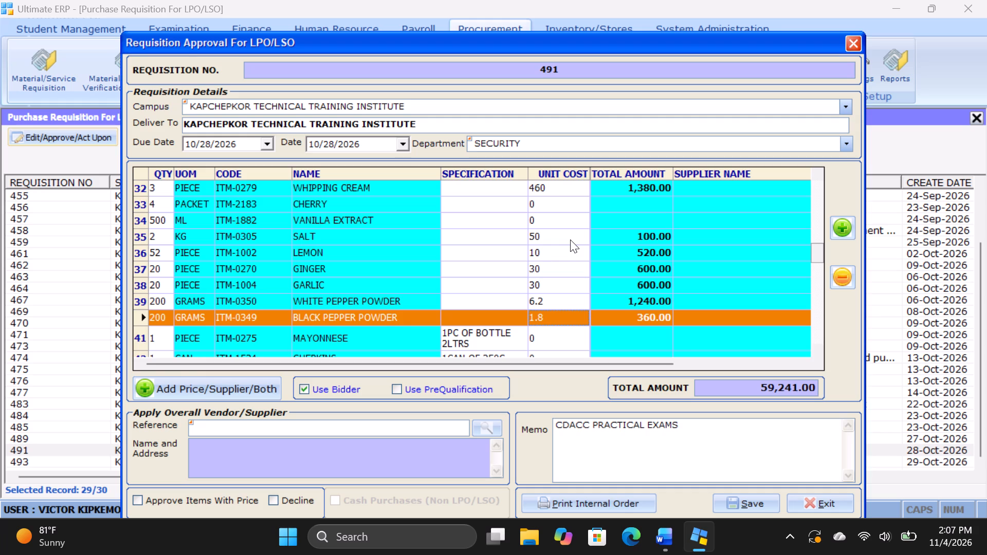
click(544, 318)
key(BackSpace)
key(BackSpace)
click(552, 316)
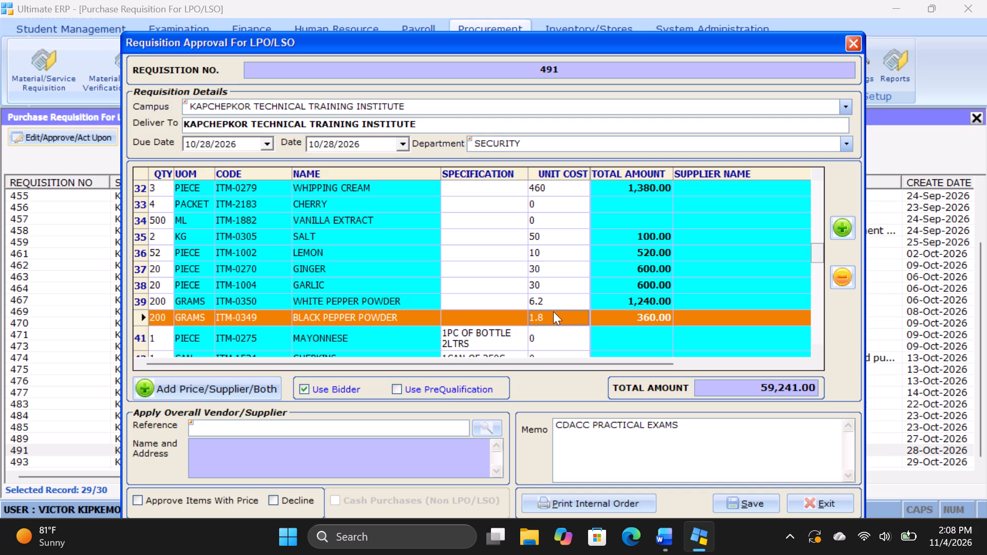
click(550, 311)
key(1)
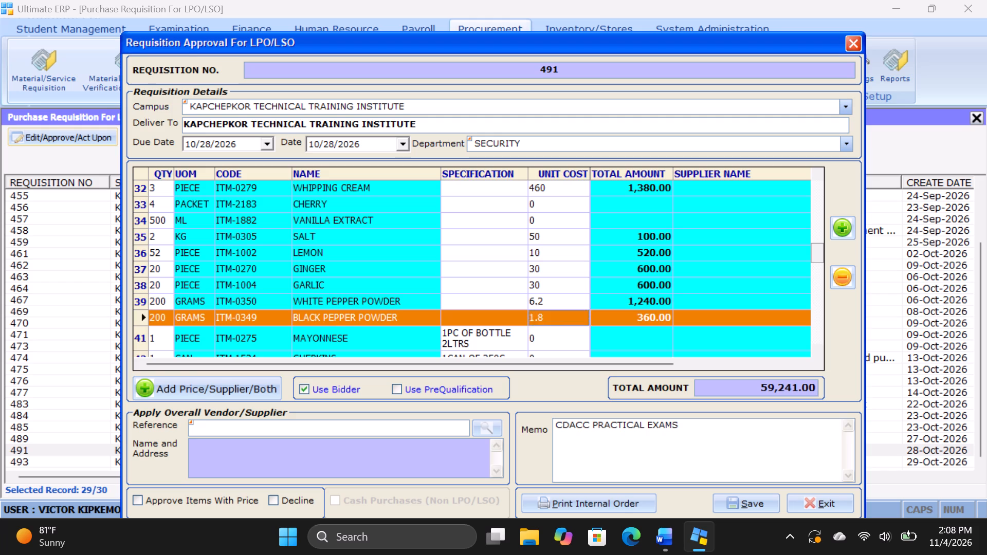
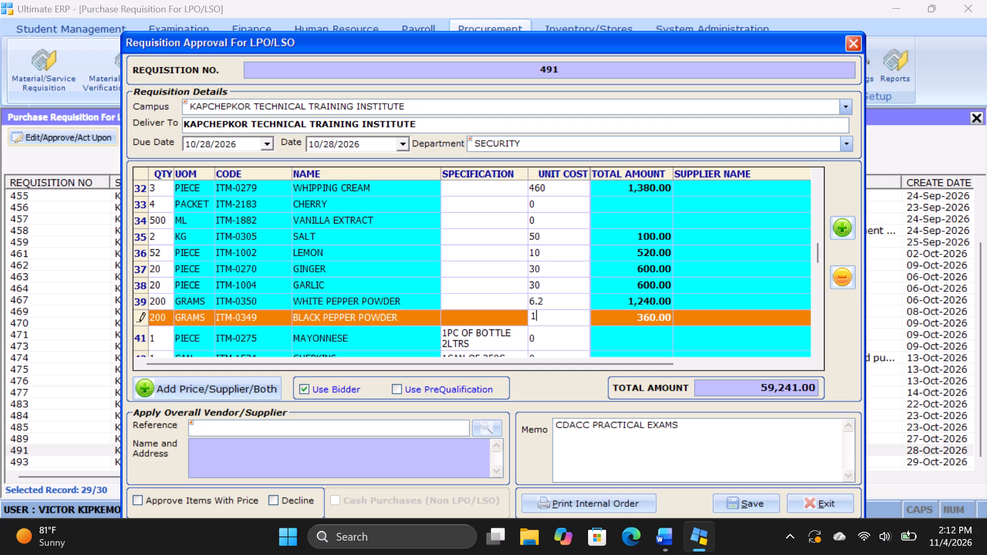
Set the unit cost of black pepper powder (ITM-0349) in row 40 to 4.1.
key(BackSpace)
key(4)
key(period)
key(1)
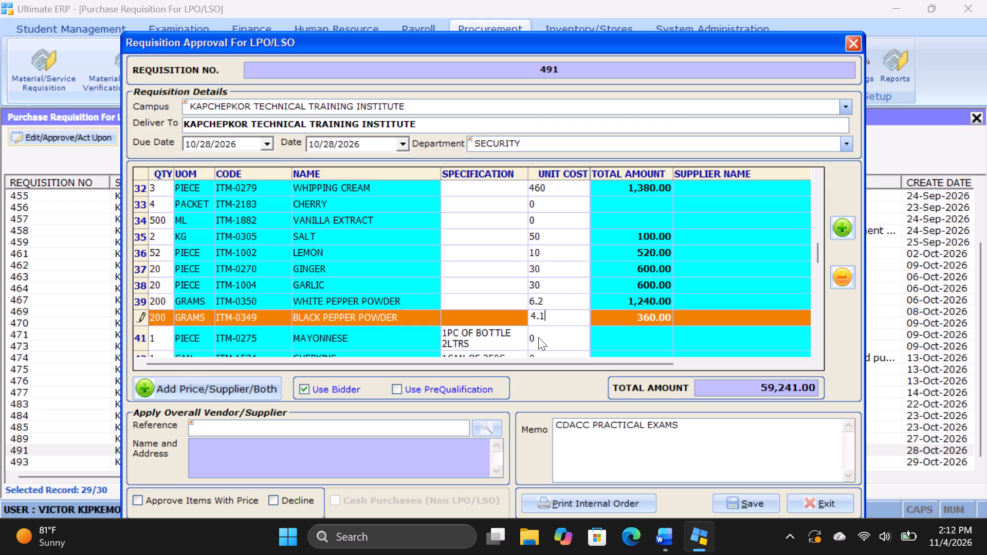
click(537, 338)
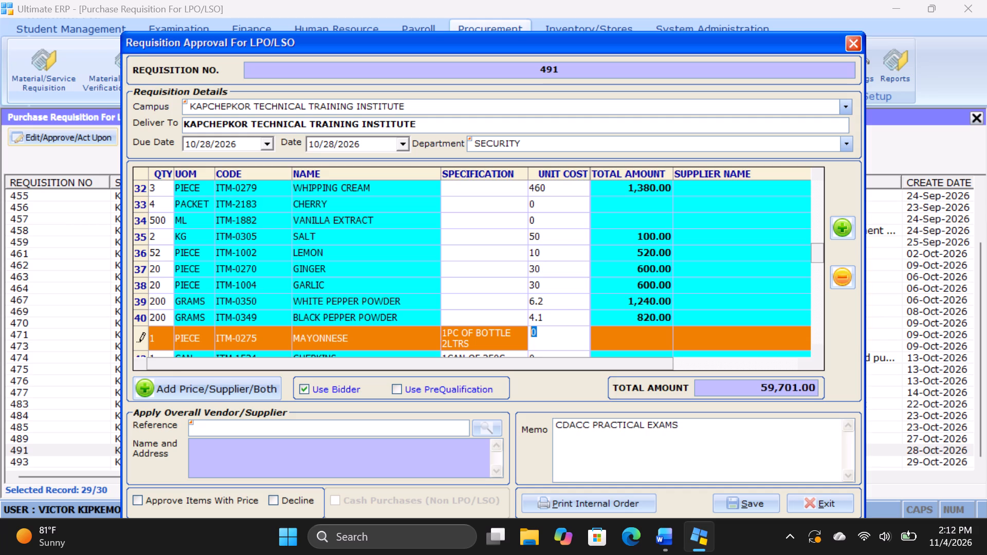
Set the unit cost of soy sauce (ITM-0353, 700ML bottle) in row 15 to 450.
scroll(556, 315, down, 7)
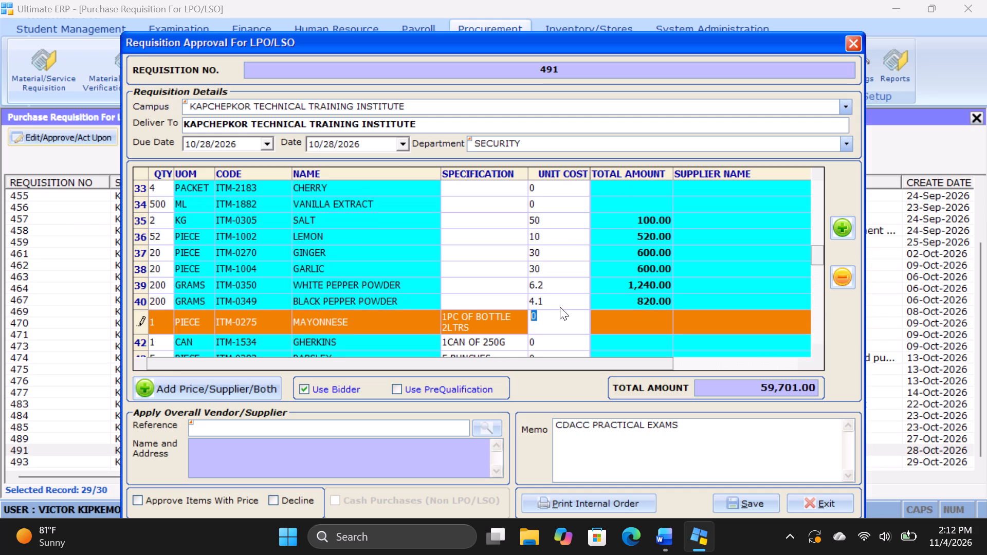
scroll(559, 310, down, 4)
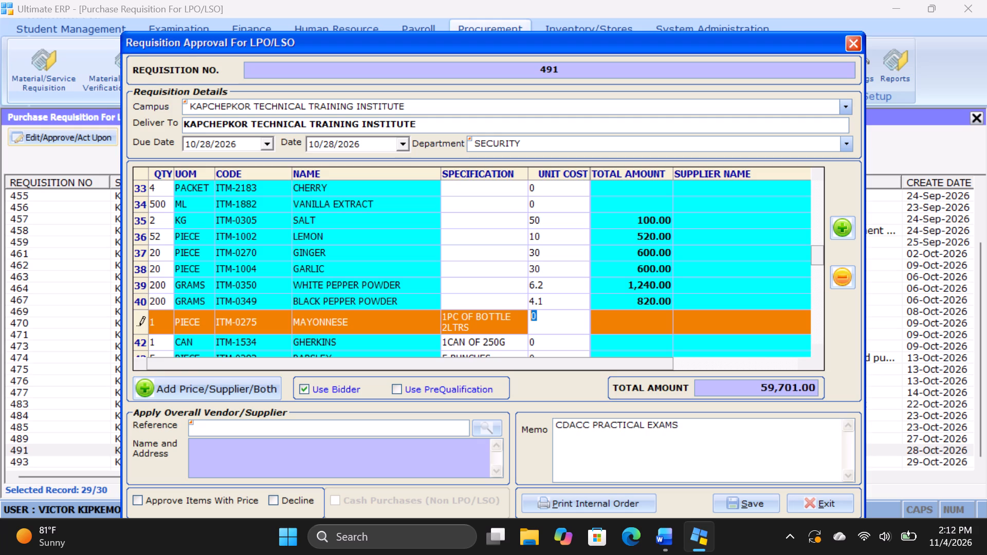
scroll(575, 318, up, 7)
scroll(550, 299, down, 1)
scroll(547, 289, up, 5)
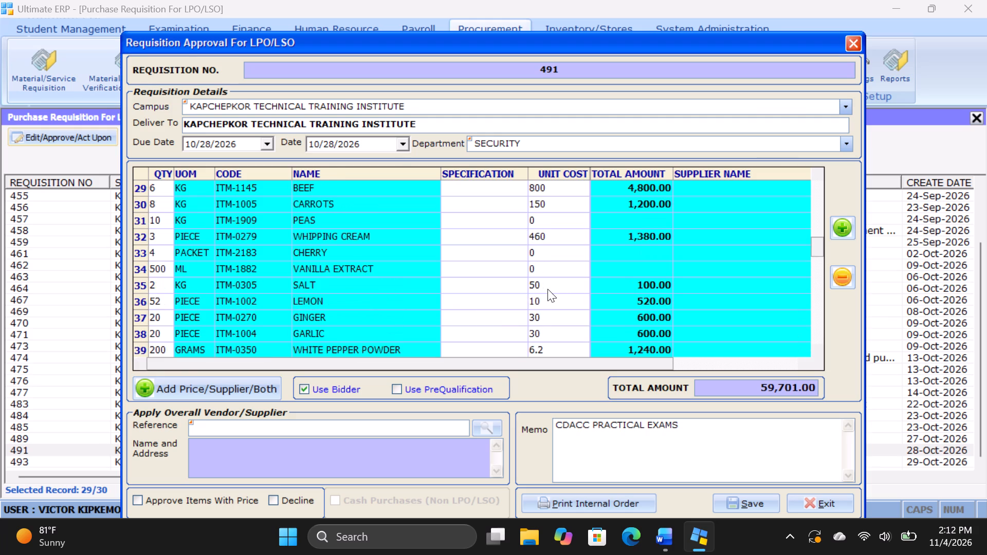
scroll(547, 289, up, 5)
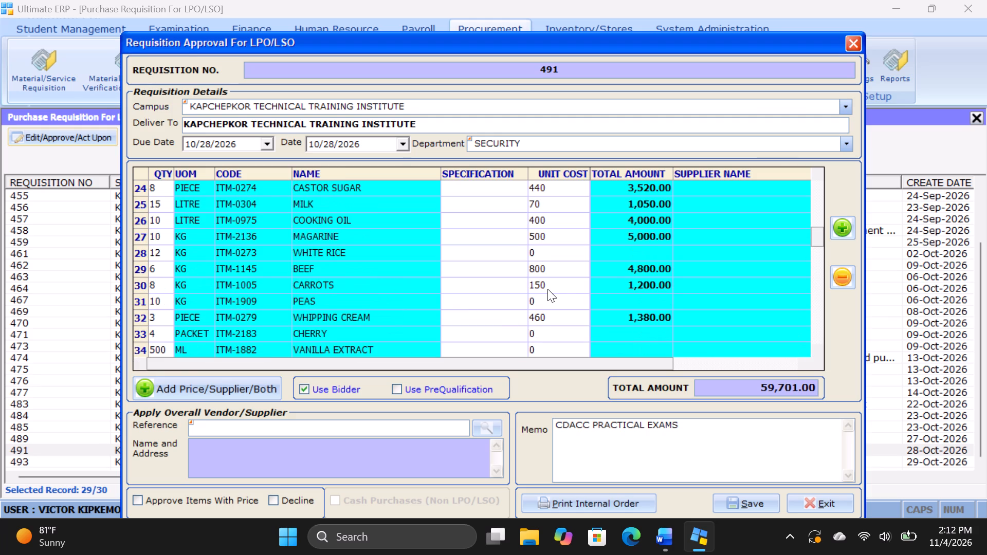
scroll(560, 285, up, 7)
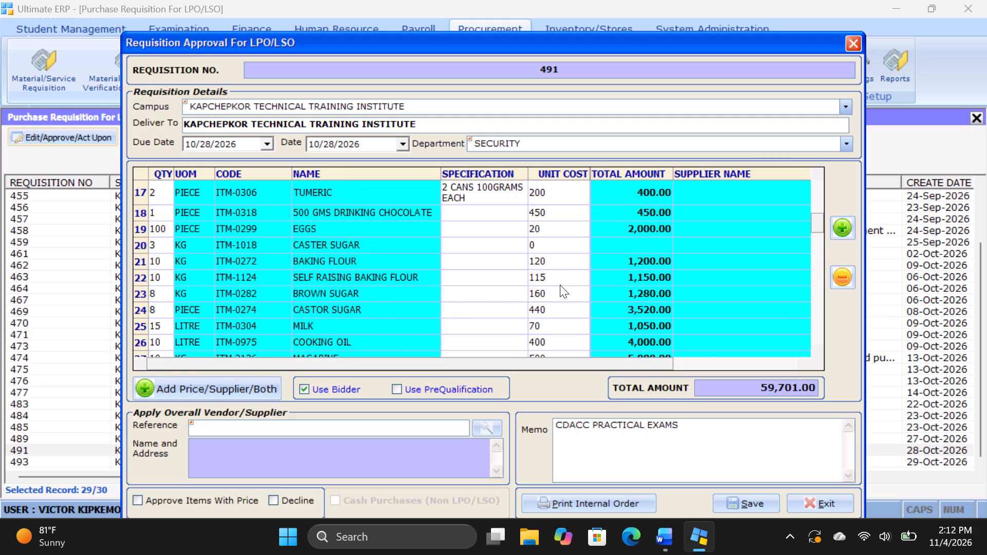
scroll(560, 285, up, 6)
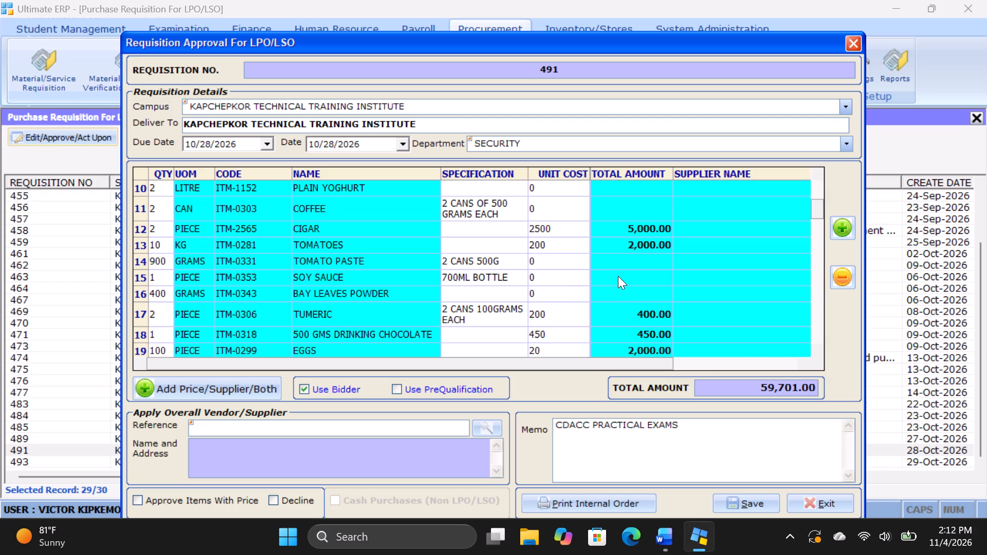
click(558, 274)
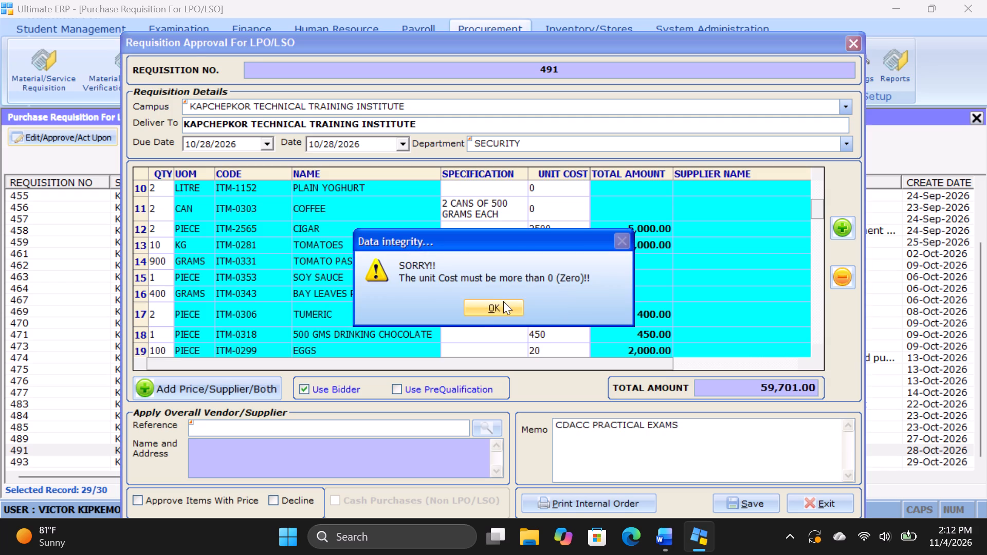
click(503, 301)
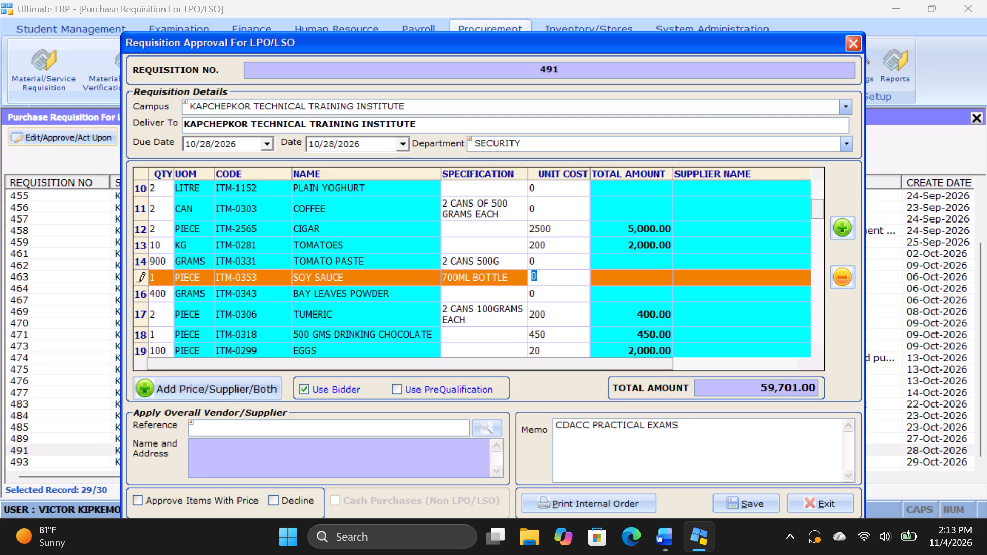
text(450)
click(543, 298)
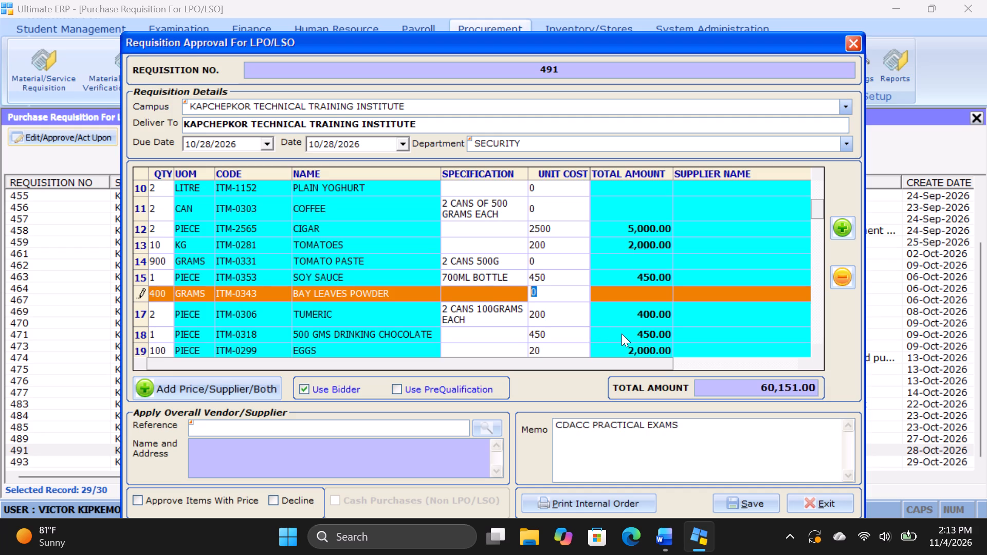
Review the requisition items from bay leaves powder (row 16) down to whole chicken (row 49) for missing unit costs.
scroll(497, 294, down, 2)
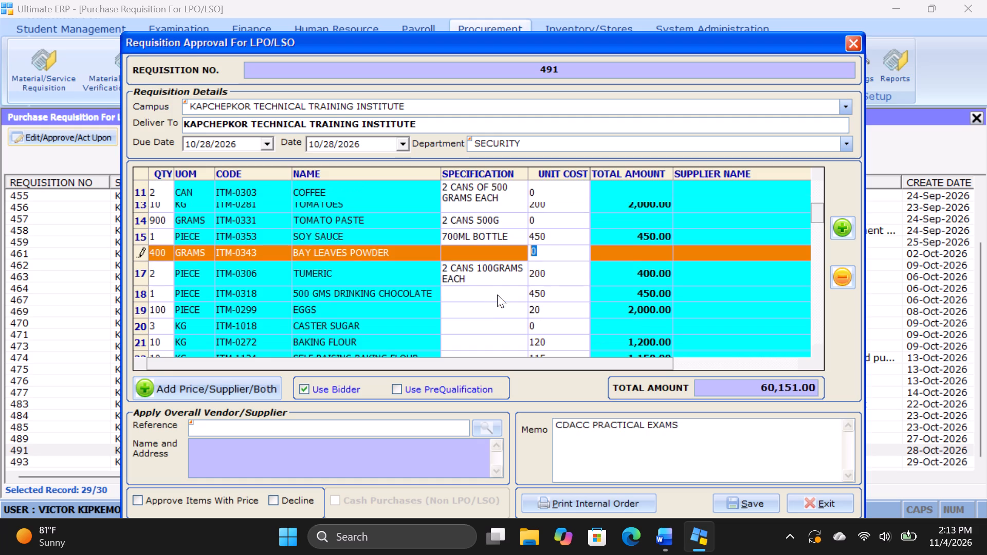
scroll(500, 292, down, 7)
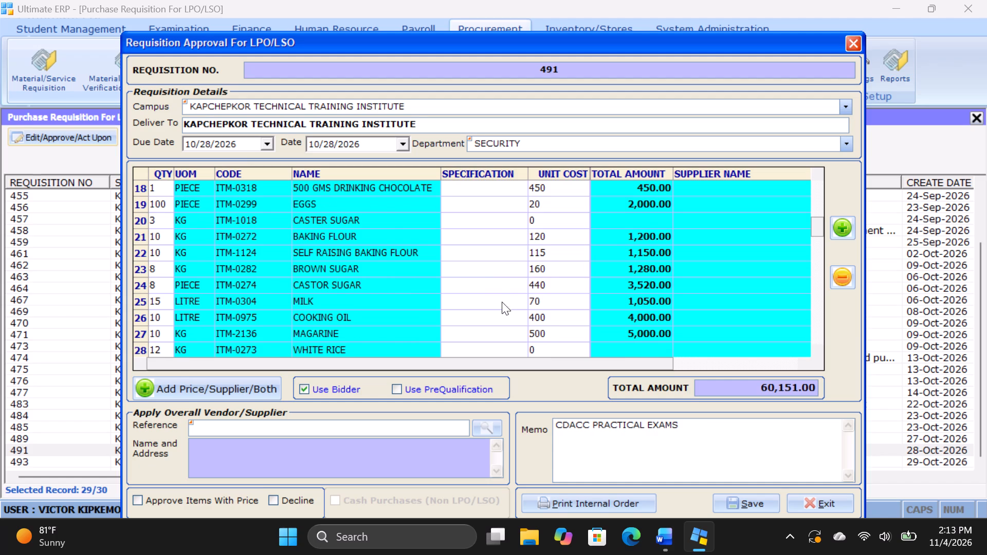
scroll(503, 284, down, 8)
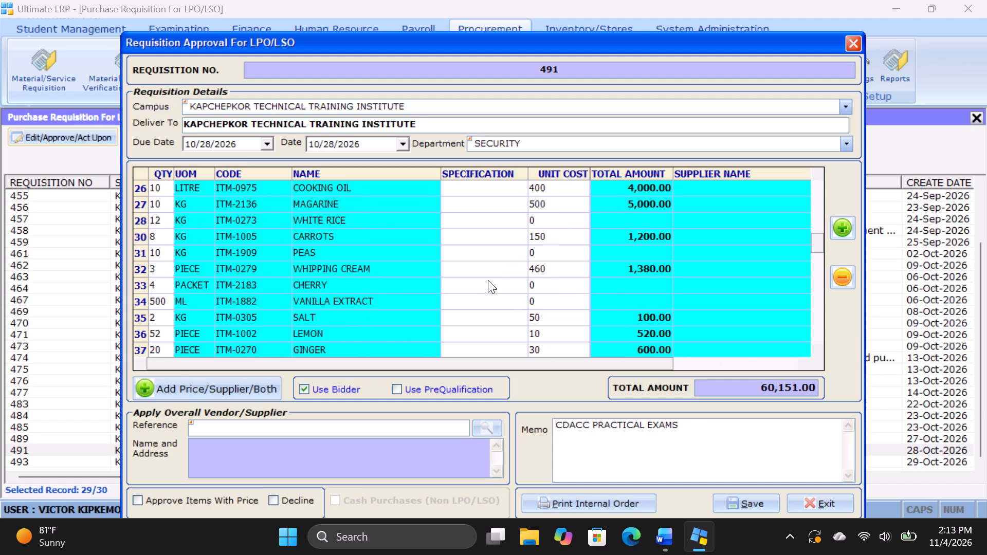
scroll(454, 286, down, 5)
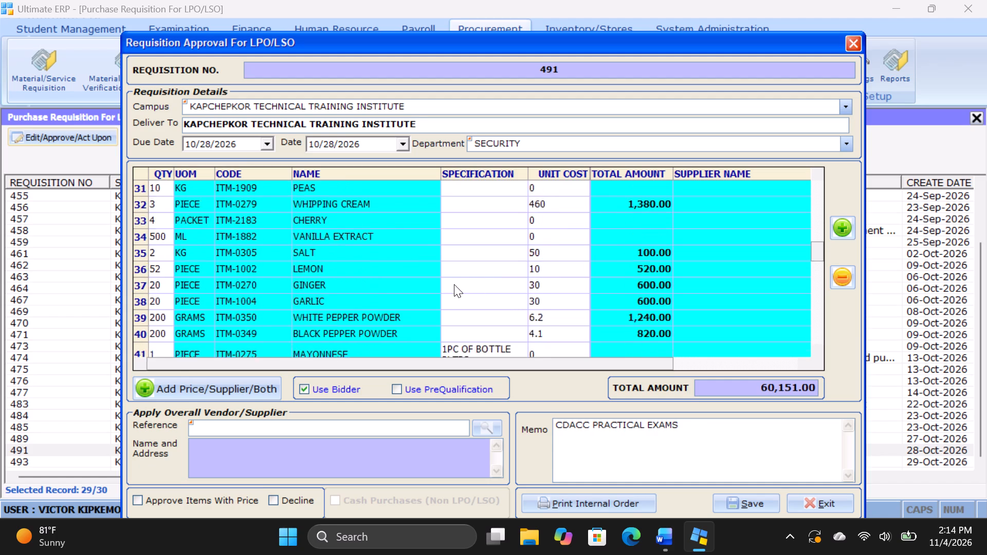
scroll(454, 284, down, 5)
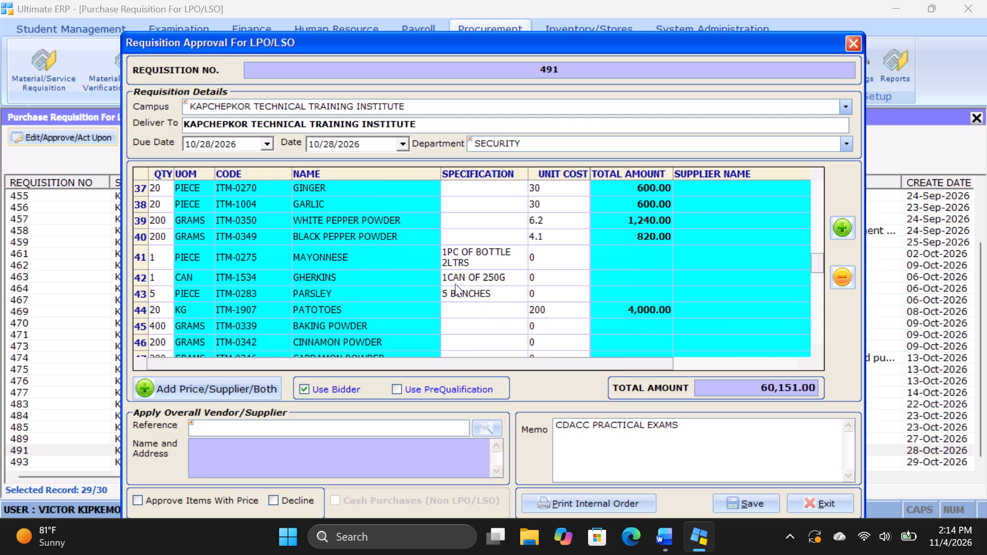
scroll(460, 304, down, 3)
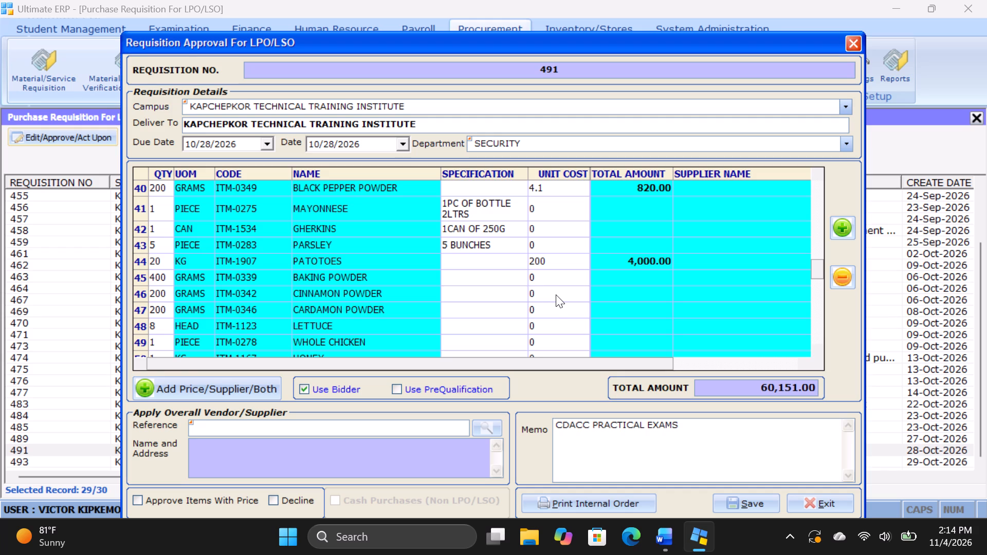
scroll(563, 268, up, 3)
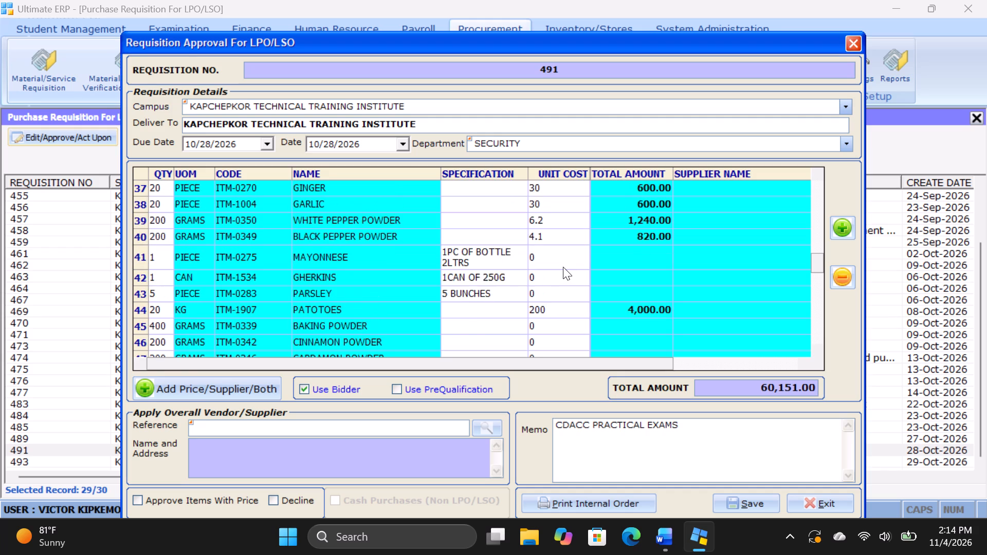
scroll(561, 265, up, 6)
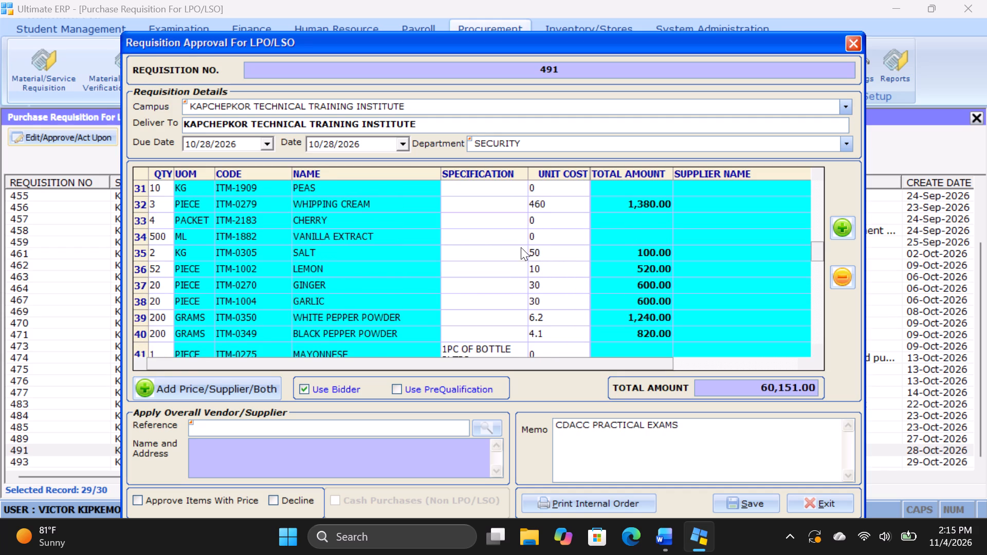
scroll(529, 266, down, 3)
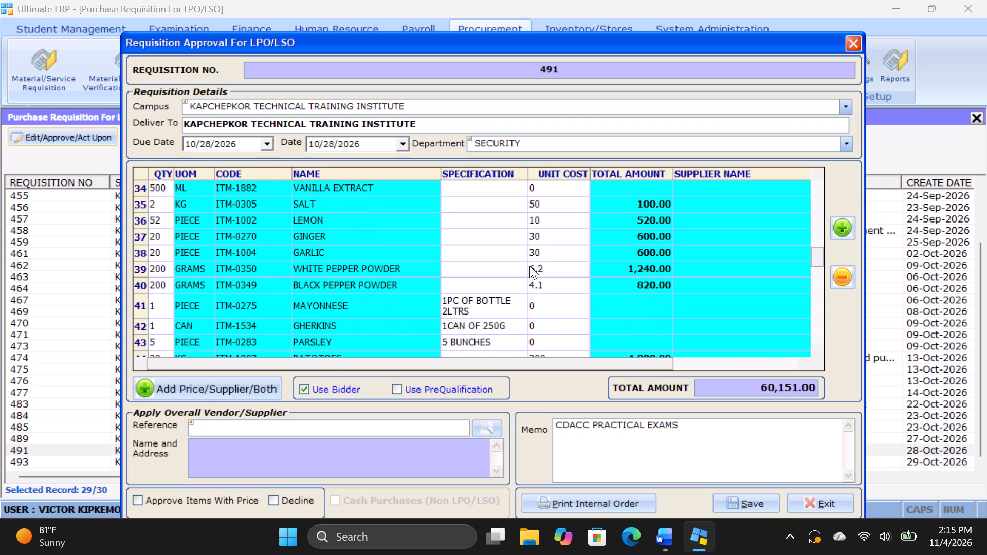
scroll(529, 266, down, 2)
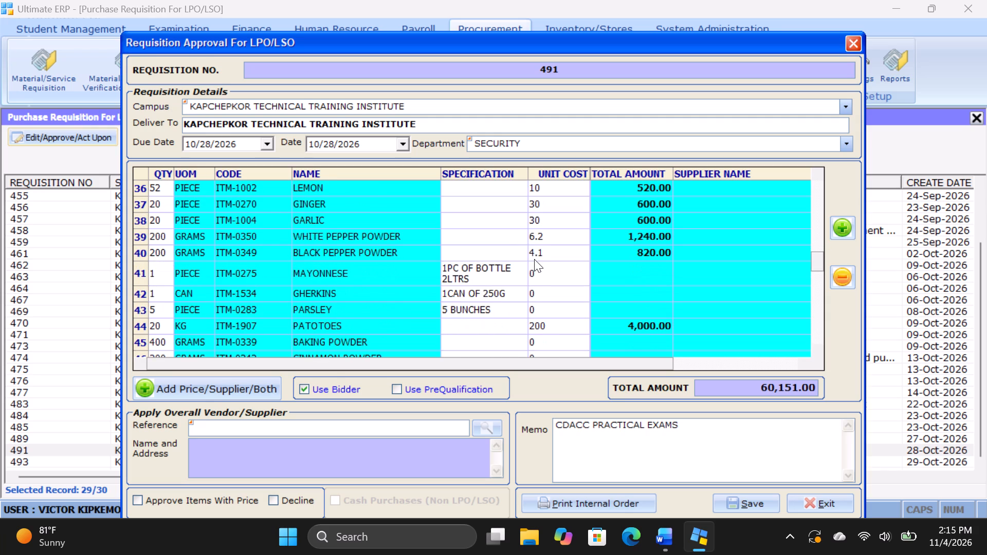
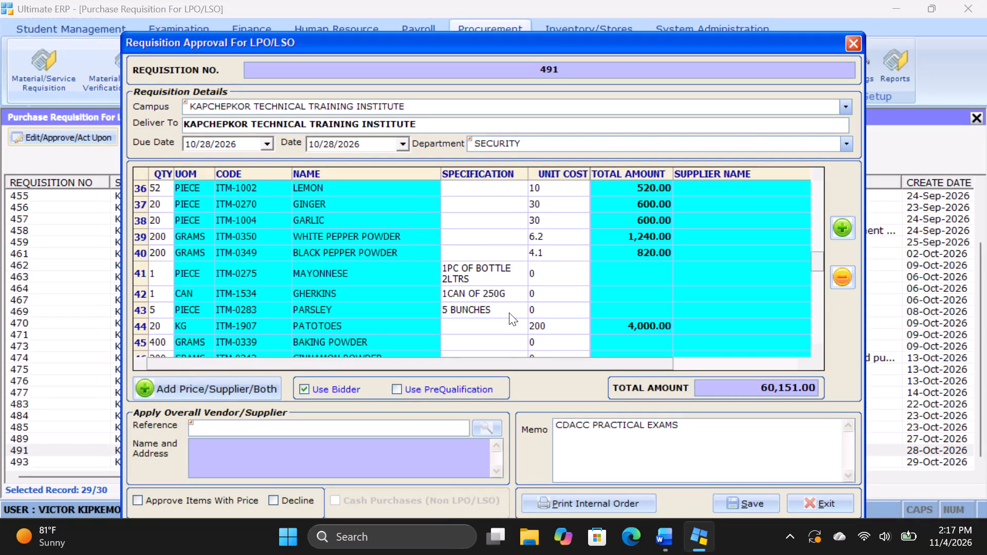
Set the unit cost of whole chicken (ITM-0278) in row 49 to 800.
scroll(527, 320, down, 2)
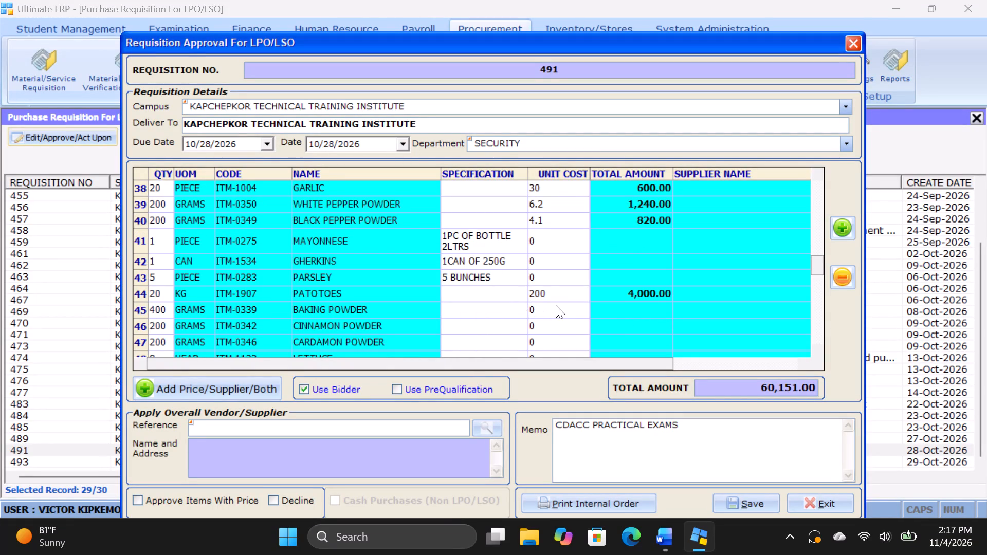
scroll(554, 314, down, 2)
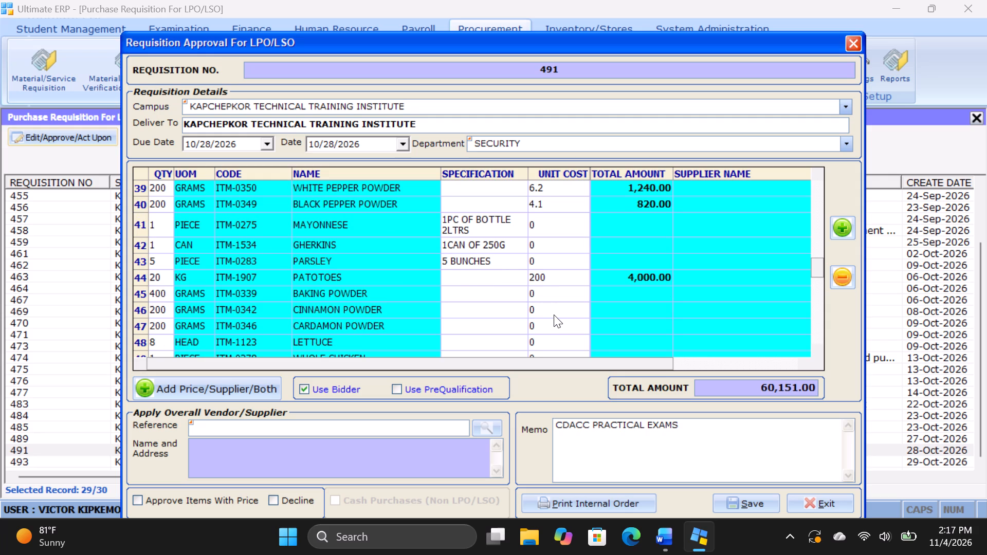
scroll(554, 313, down, 3)
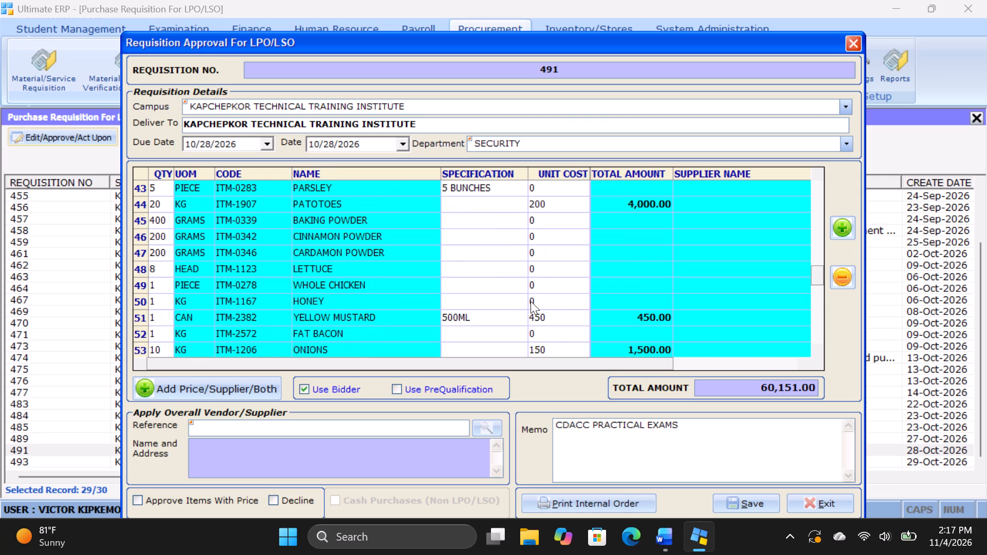
click(546, 287)
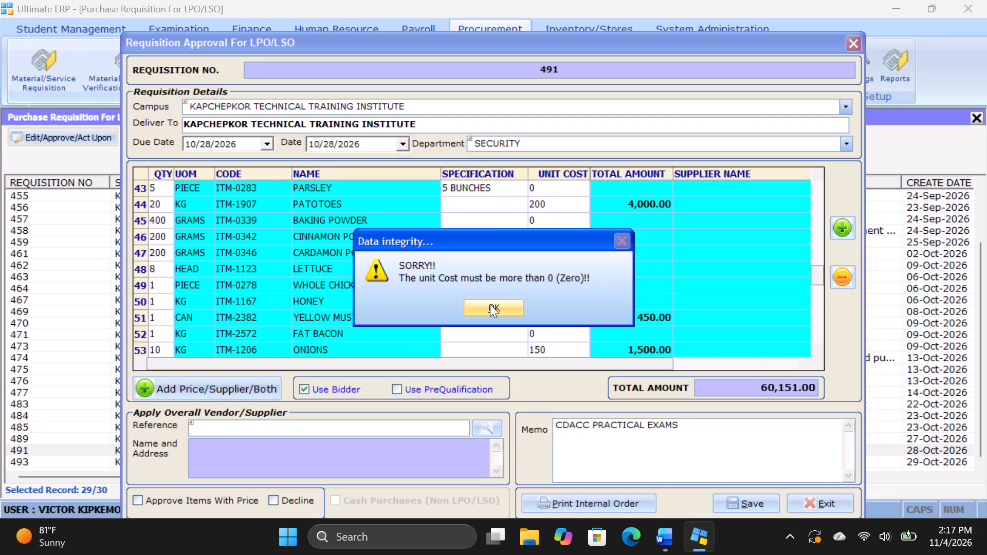
click(490, 306)
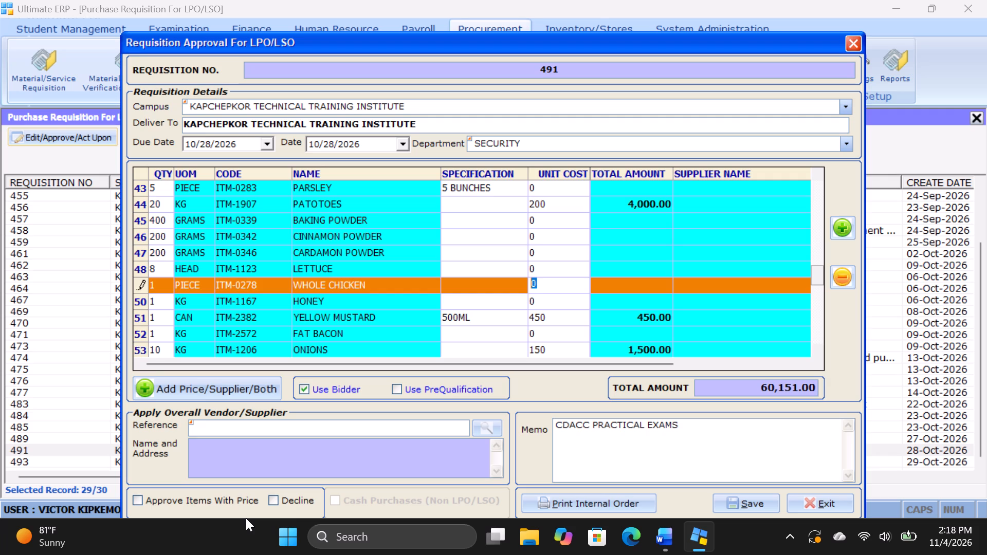
key(8)
text(00)
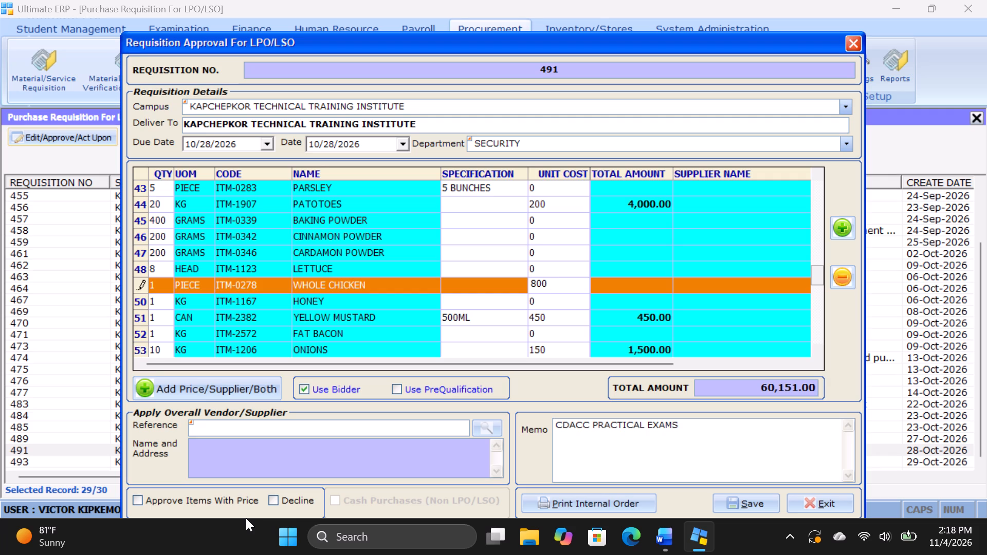
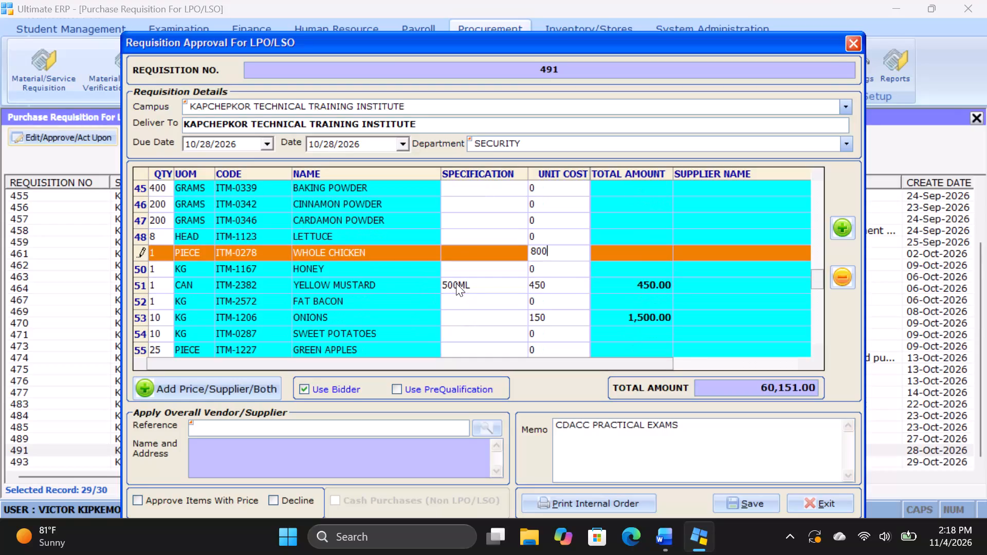
Open the unit cost of cream cheese (ITM-1151) in row 56 for editing.
scroll(456, 281, down, 5)
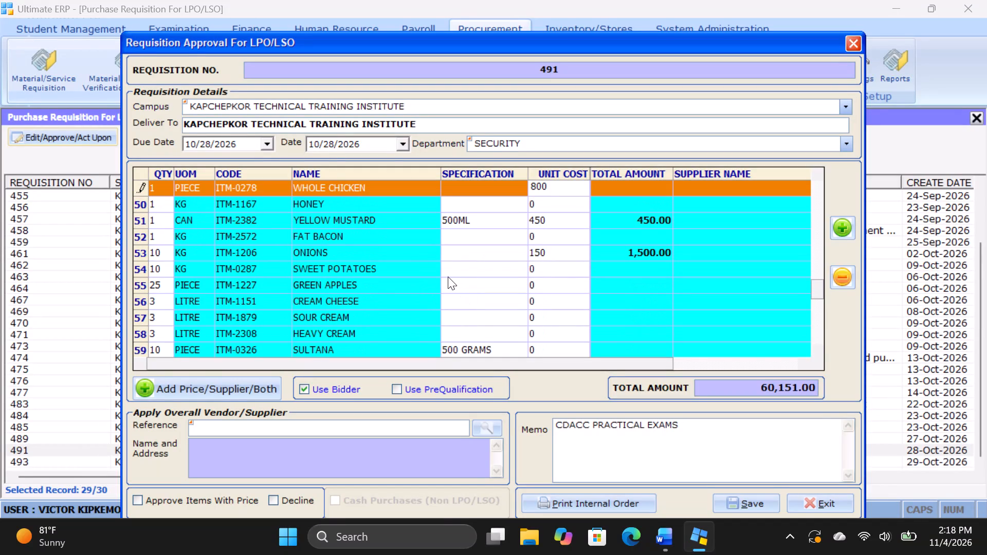
click(543, 283)
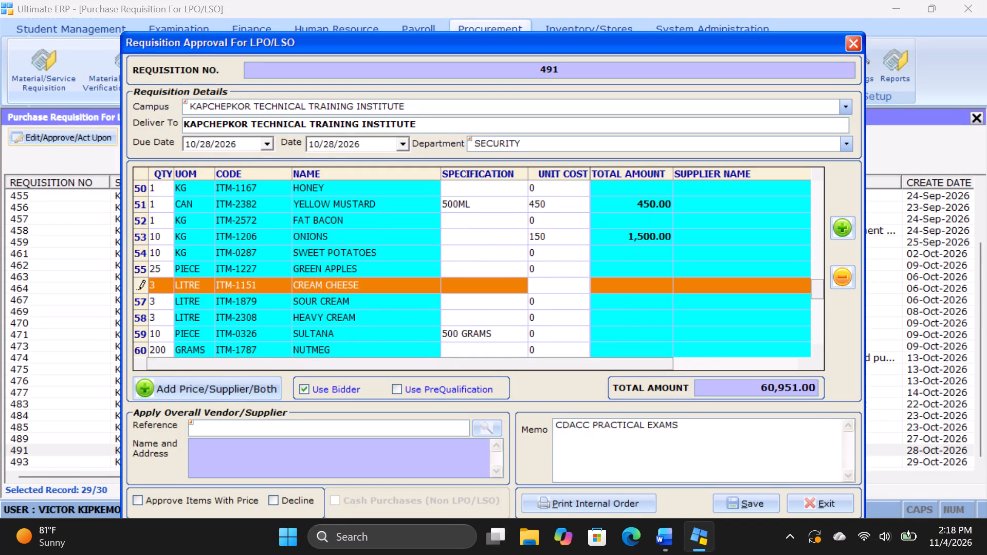
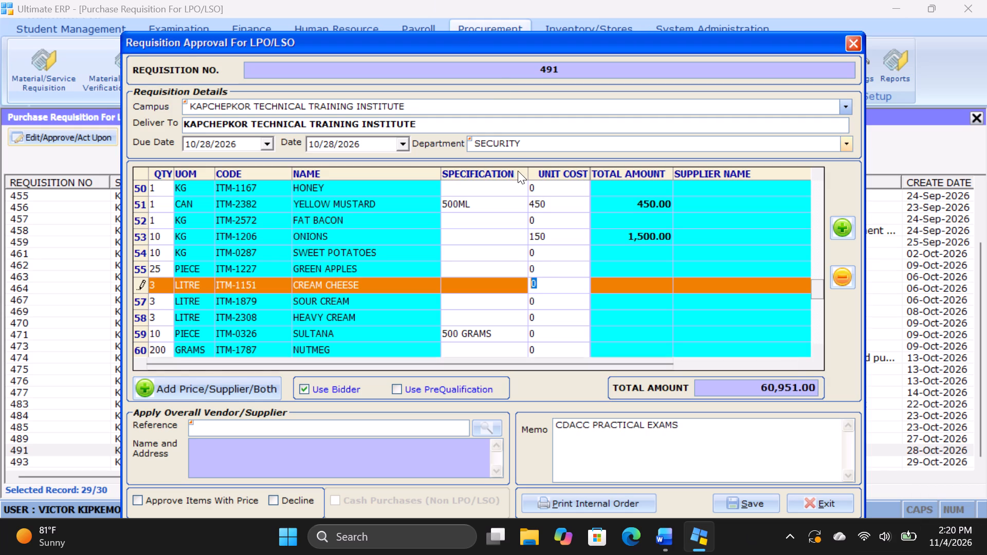
Set the unit cost of sweet potatoes (ITM-0287) in row 54 to 200.
click(539, 251)
click(502, 303)
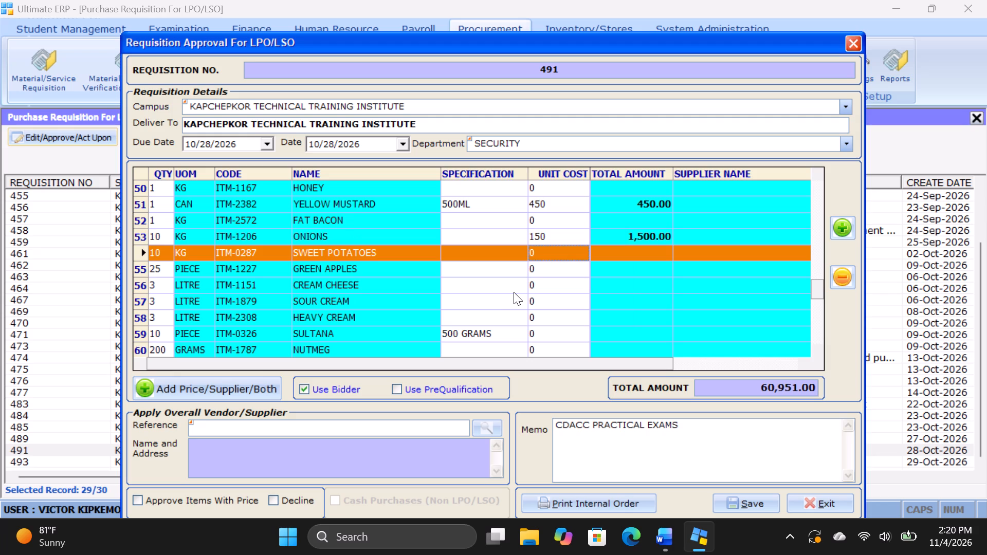
key(2)
key(0)
key(0)
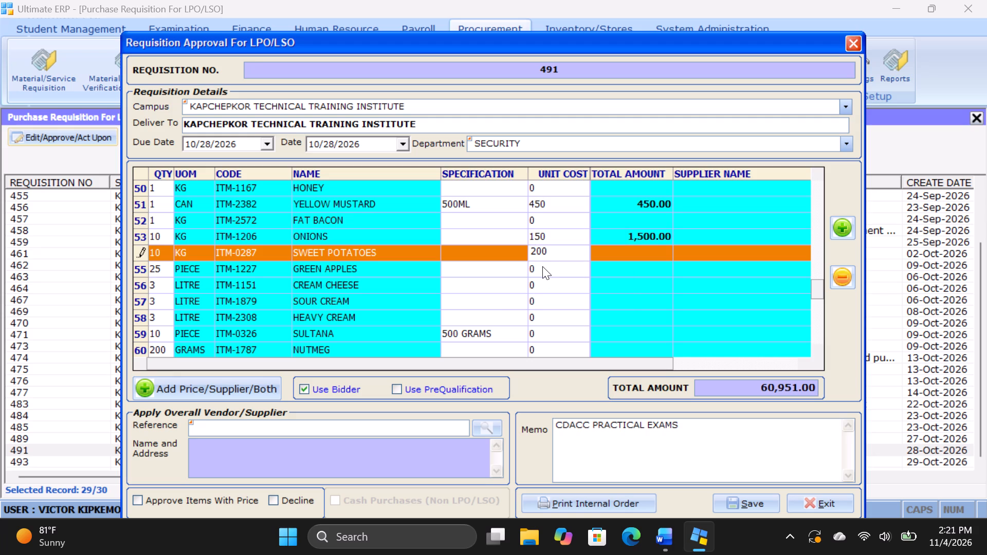
click(542, 266)
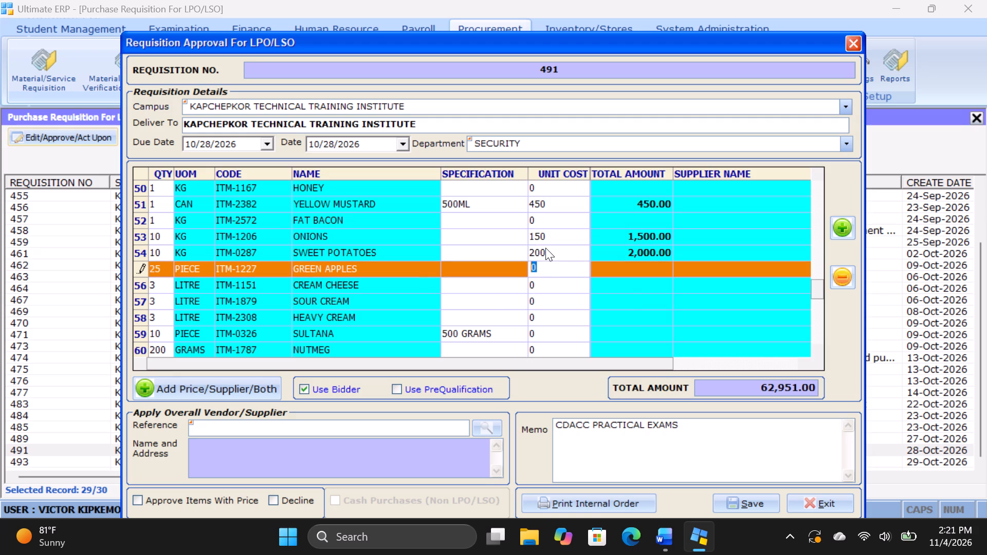
click(545, 248)
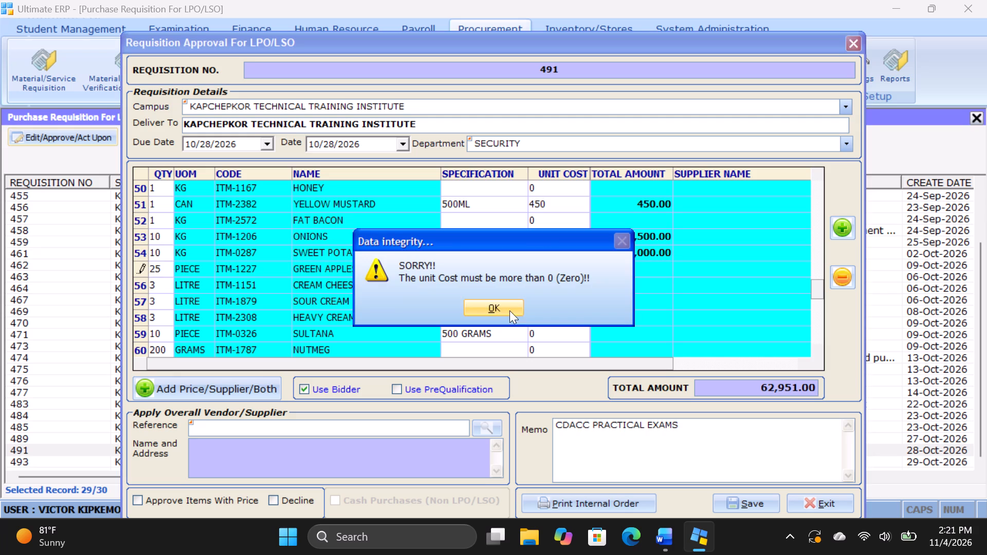
click(510, 307)
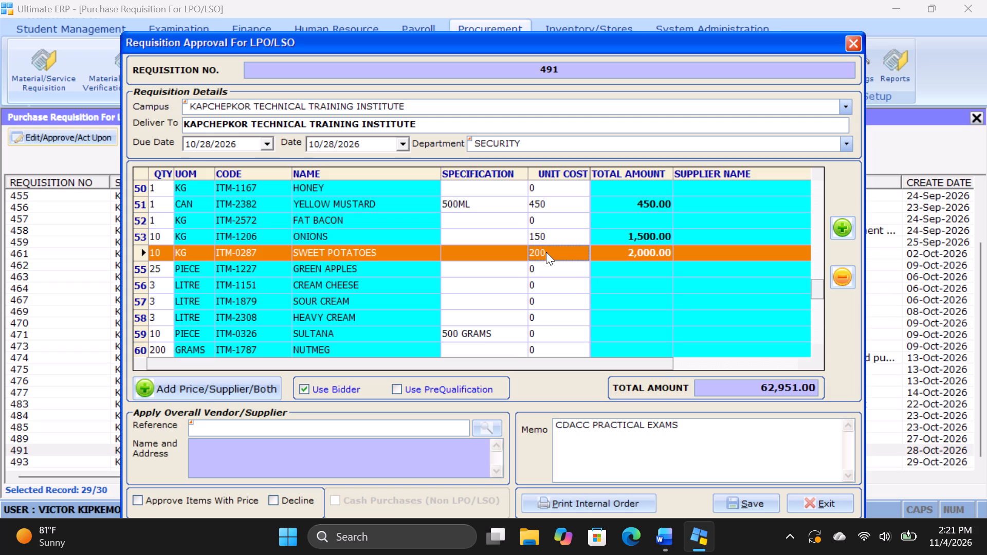
Review the unit costs of the remaining requisition items from green apples in row 55 through hand gloves in row 81.
scroll(486, 288, down, 1)
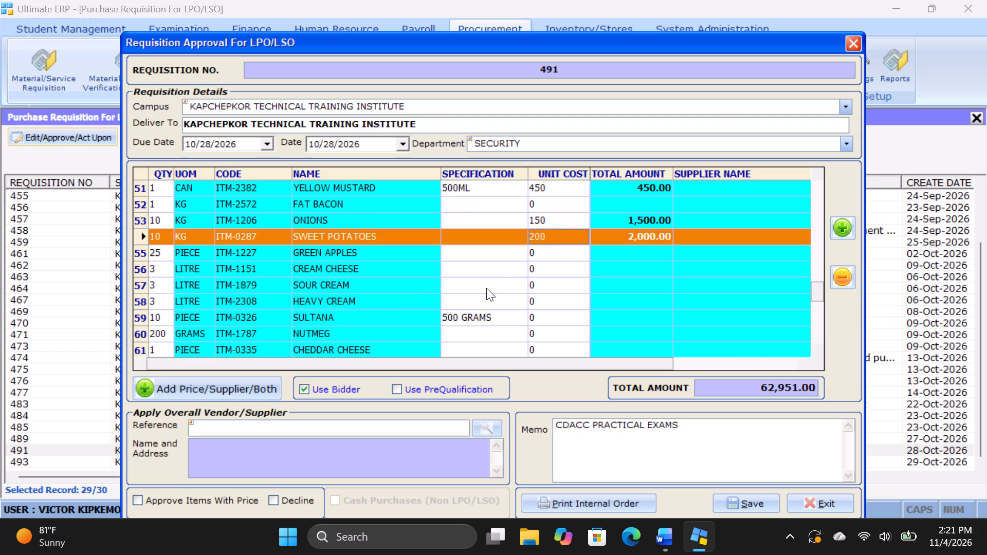
scroll(486, 288, down, 2)
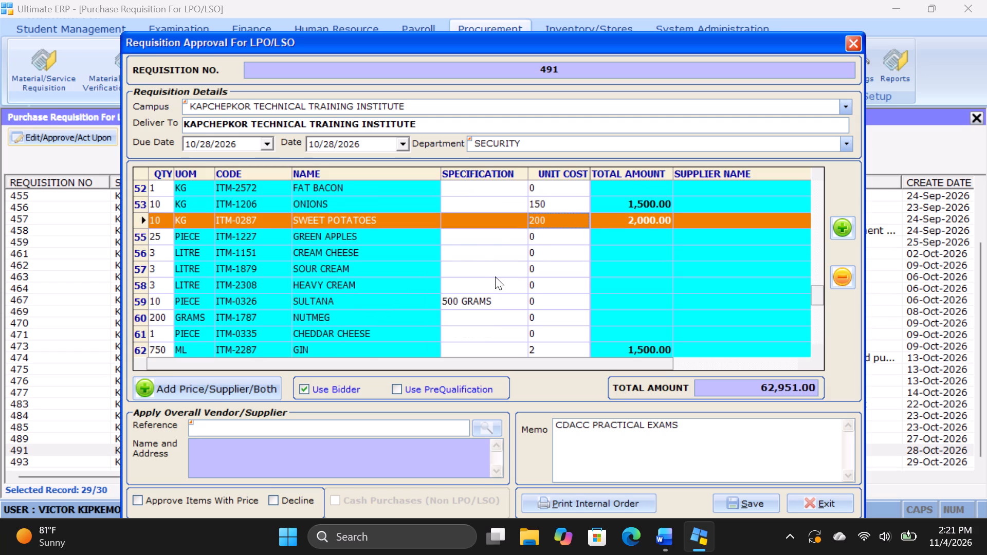
scroll(496, 277, down, 3)
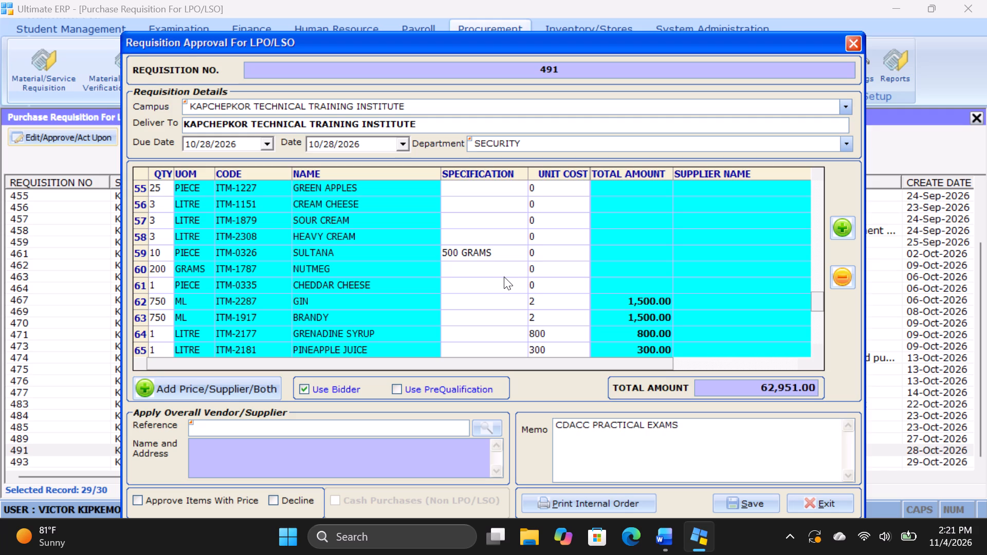
scroll(506, 287, down, 2)
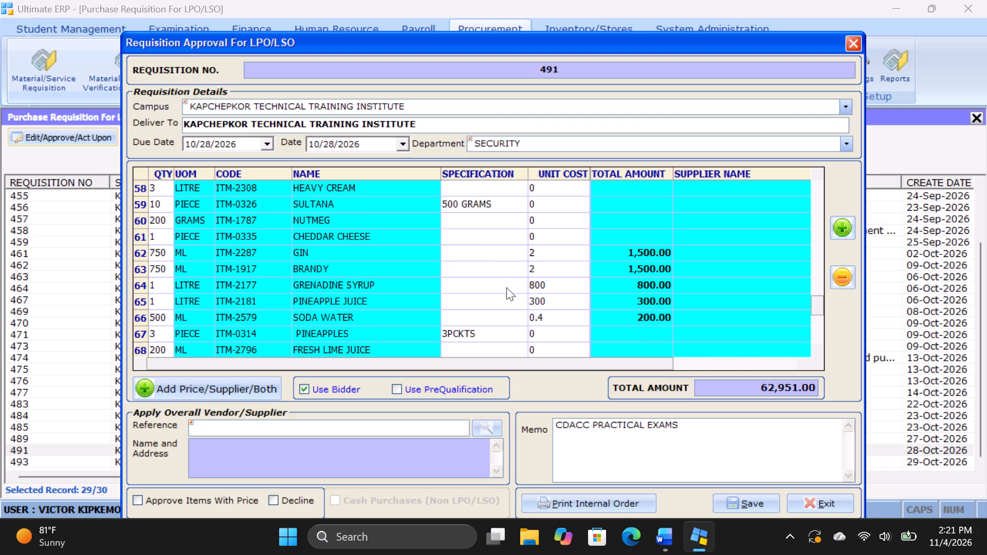
scroll(507, 287, down, 2)
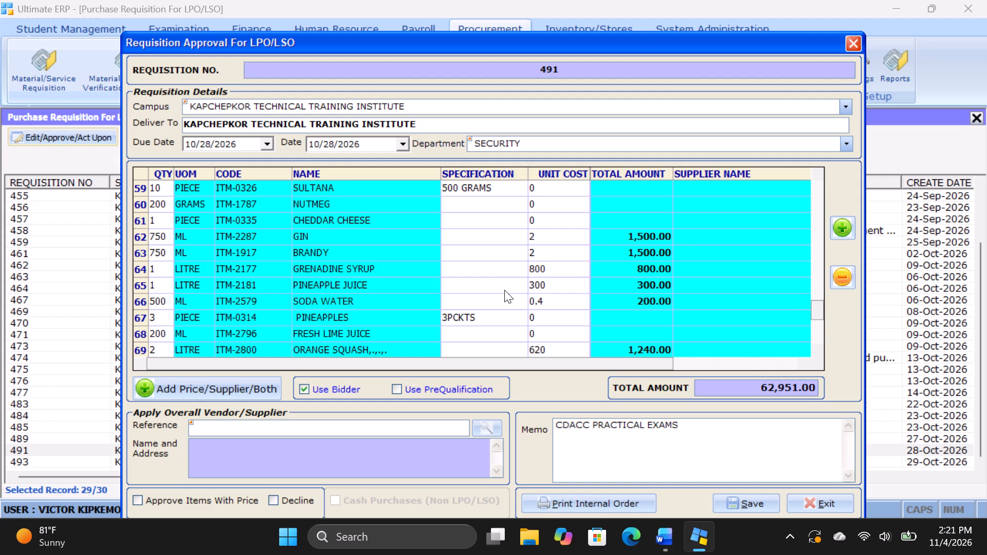
scroll(492, 279, down, 3)
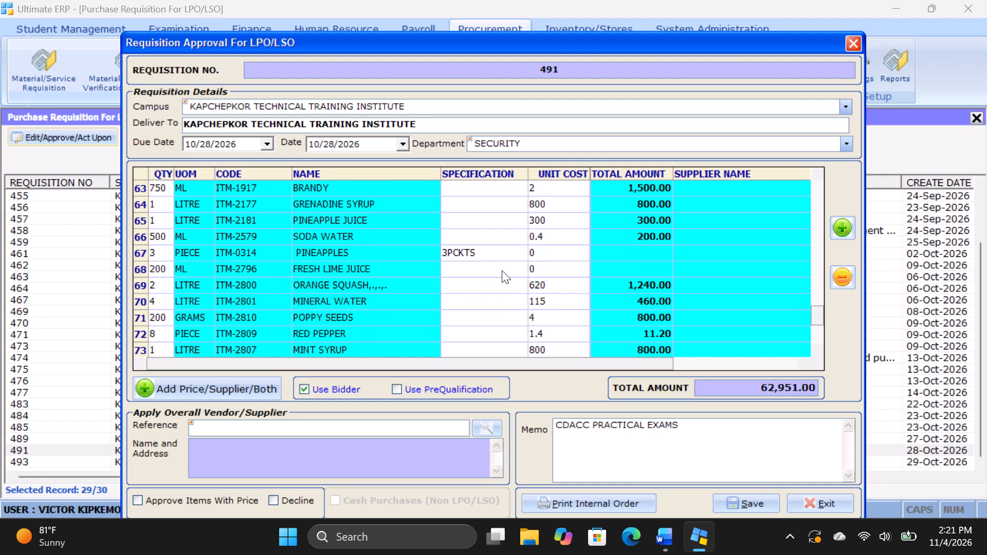
scroll(505, 274, down, 5)
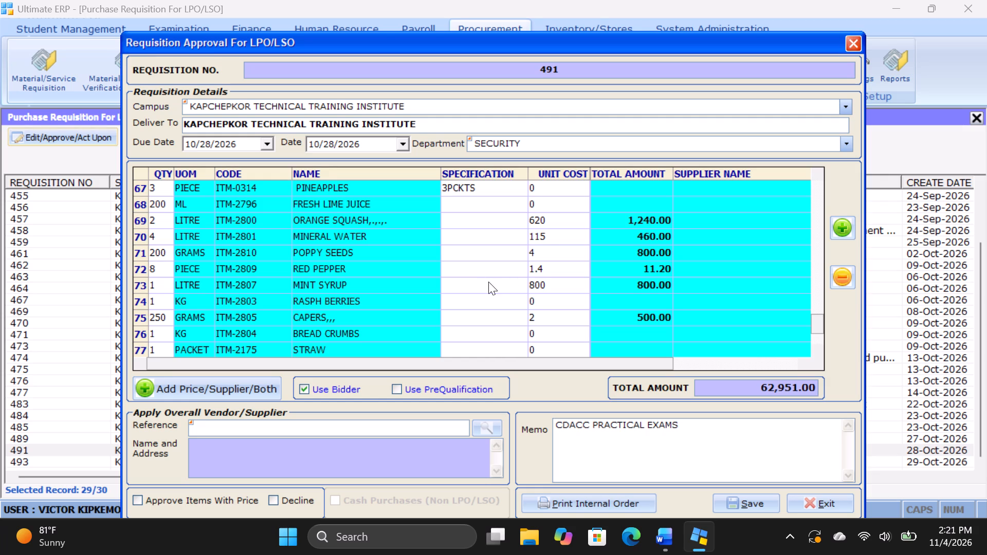
scroll(496, 286, down, 1)
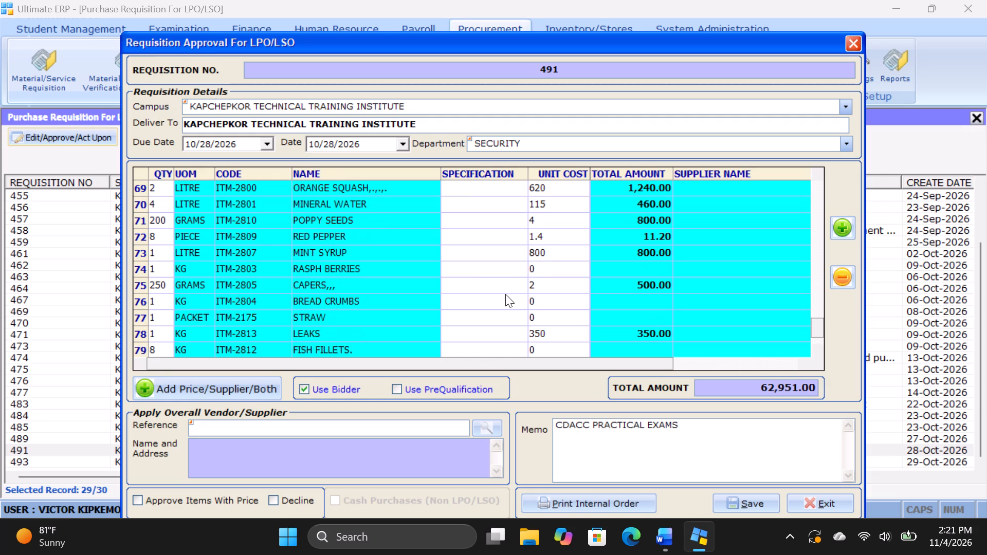
scroll(504, 303, down, 4)
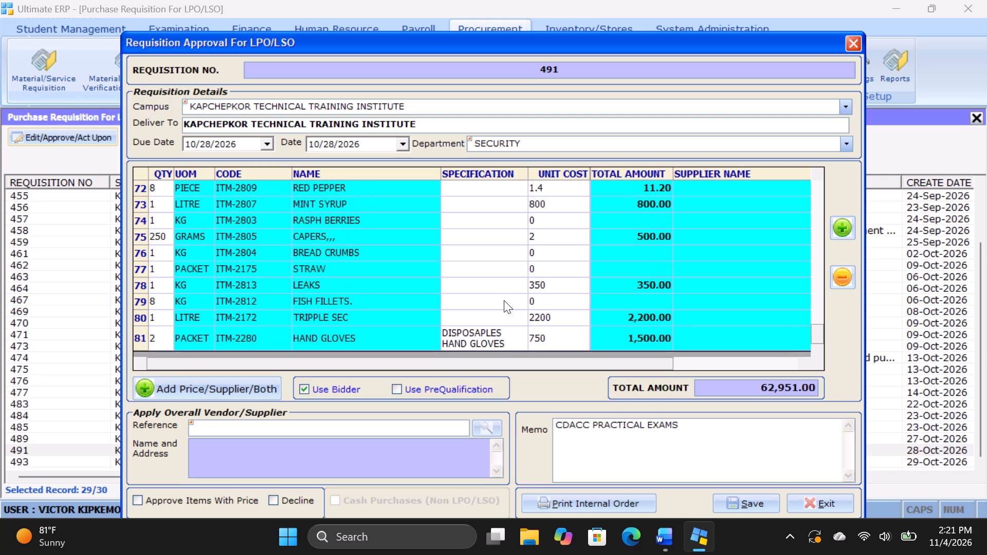
scroll(504, 297, up, 1)
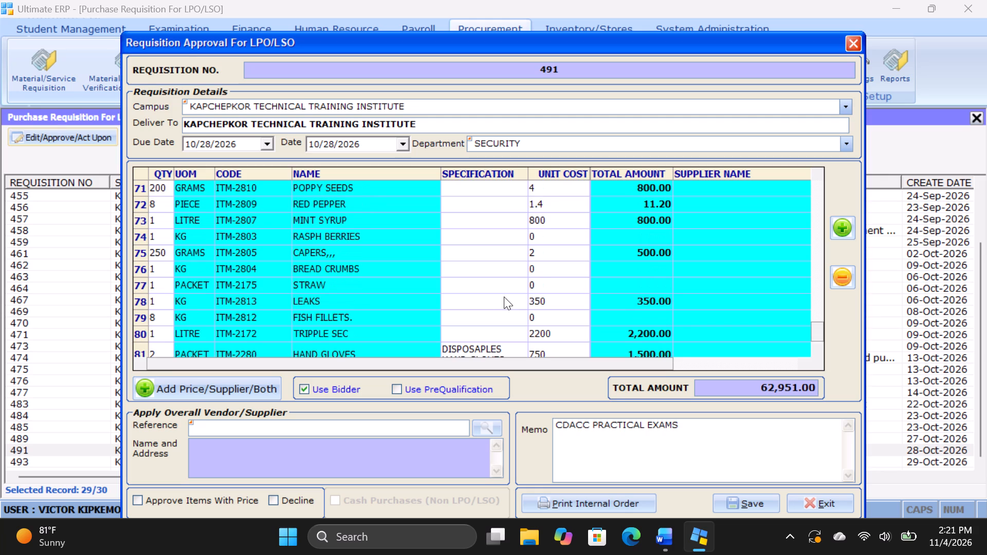
scroll(504, 297, up, 12)
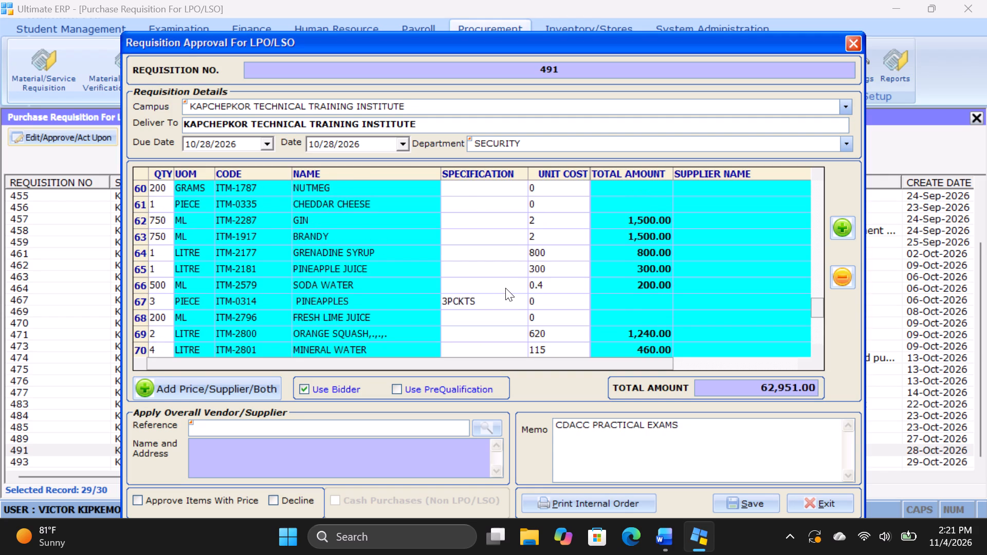
scroll(505, 288, up, 1)
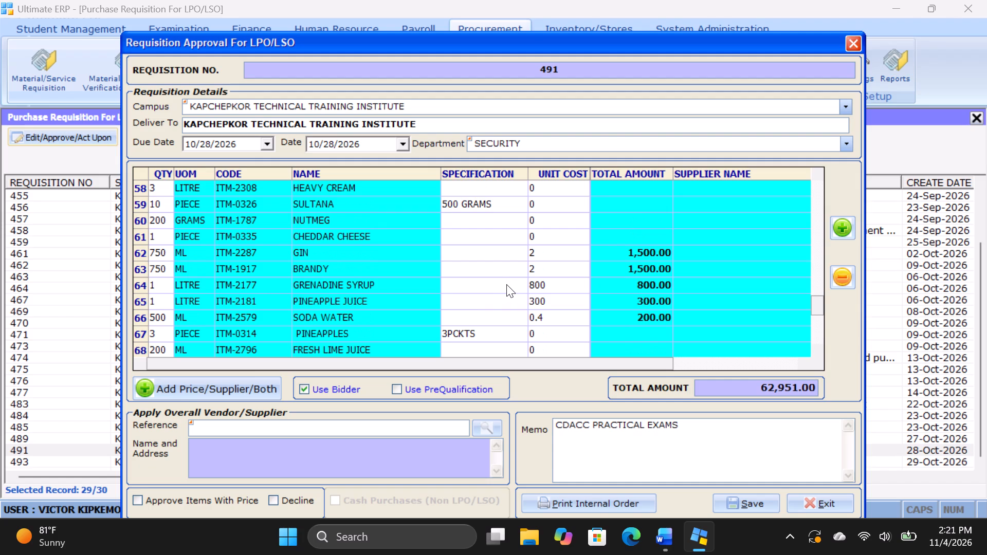
scroll(506, 284, up, 3)
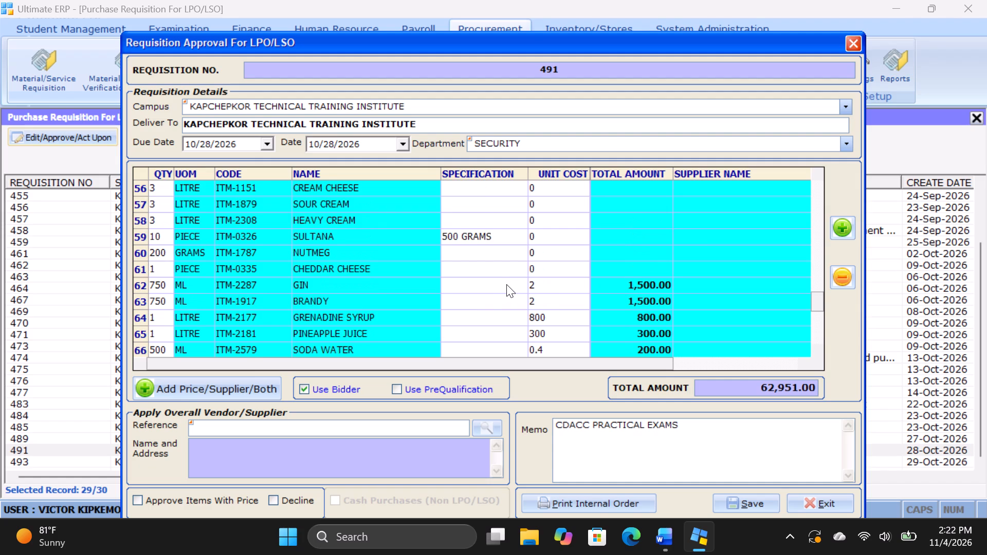
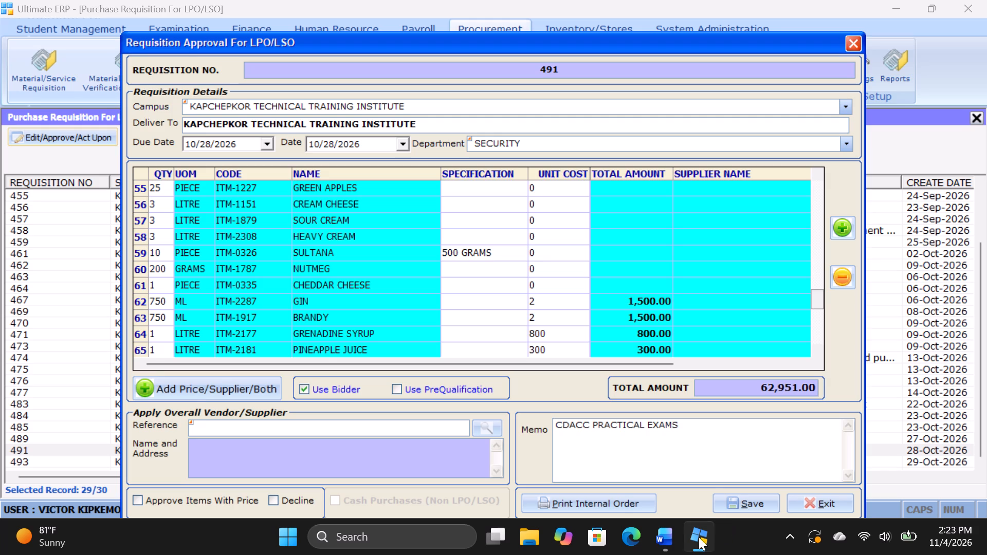
Recheck the unit costs of the requisition items from fat bacon in row 52 through red pepper in row 72.
scroll(498, 283, up, 1)
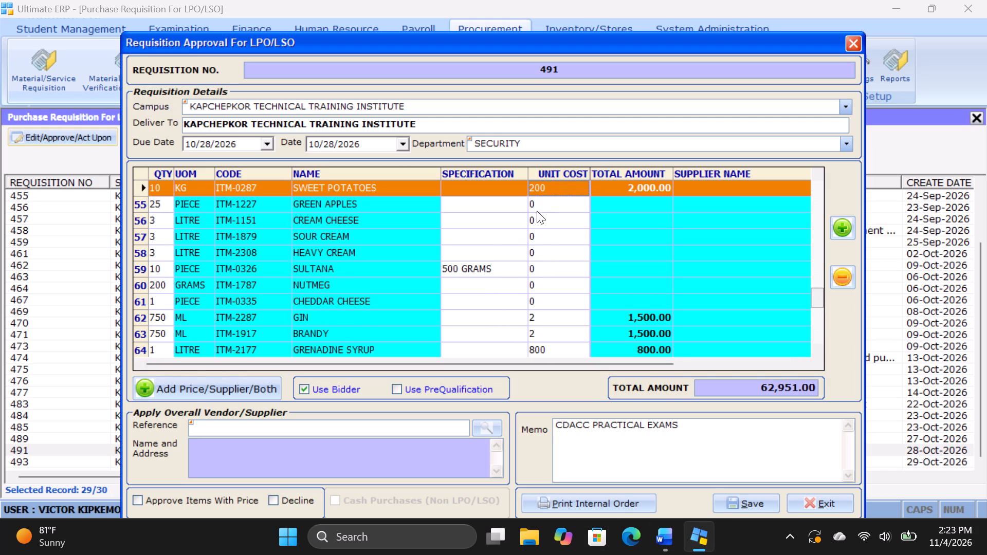
scroll(537, 213, up, 3)
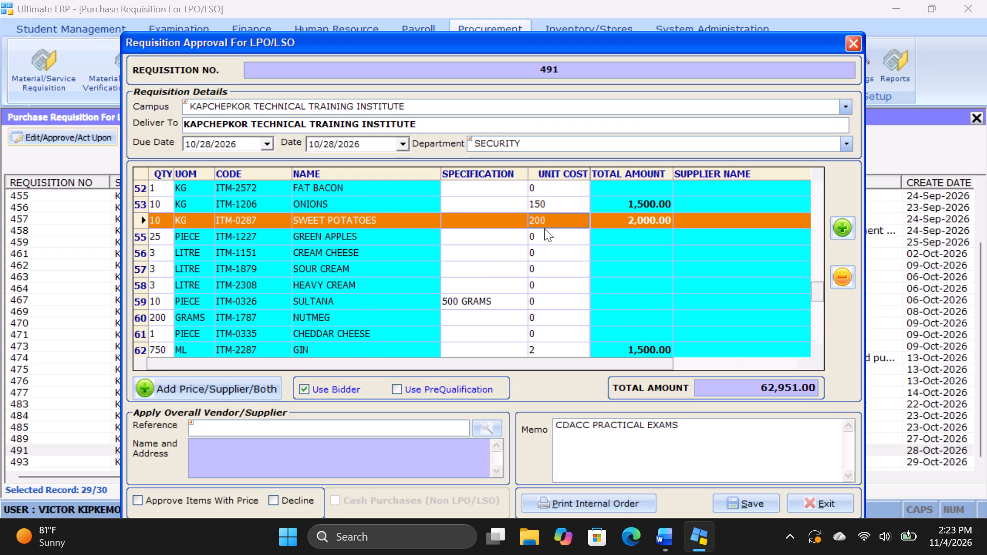
scroll(542, 229, down, 4)
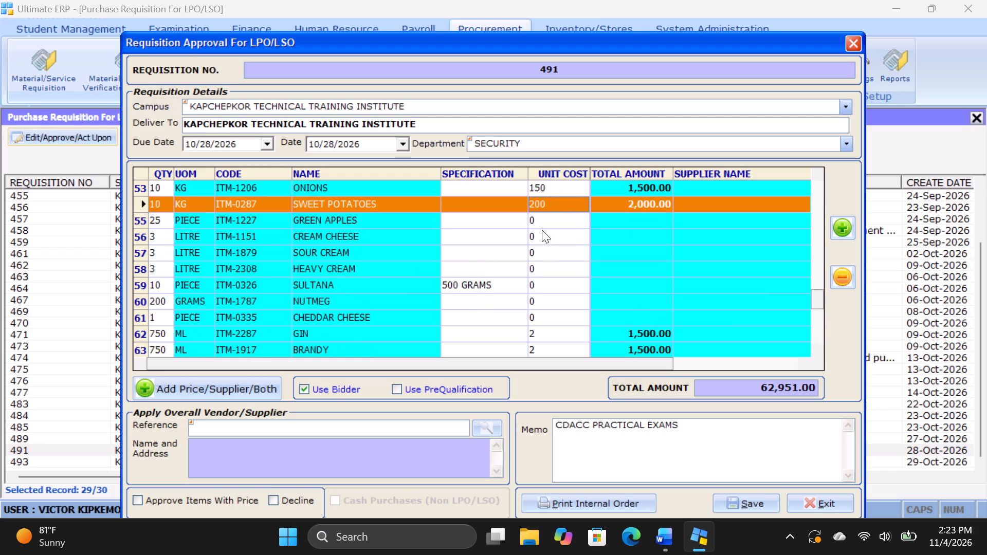
scroll(540, 230, down, 1)
scroll(264, 157, down, 1)
scroll(350, 264, down, 2)
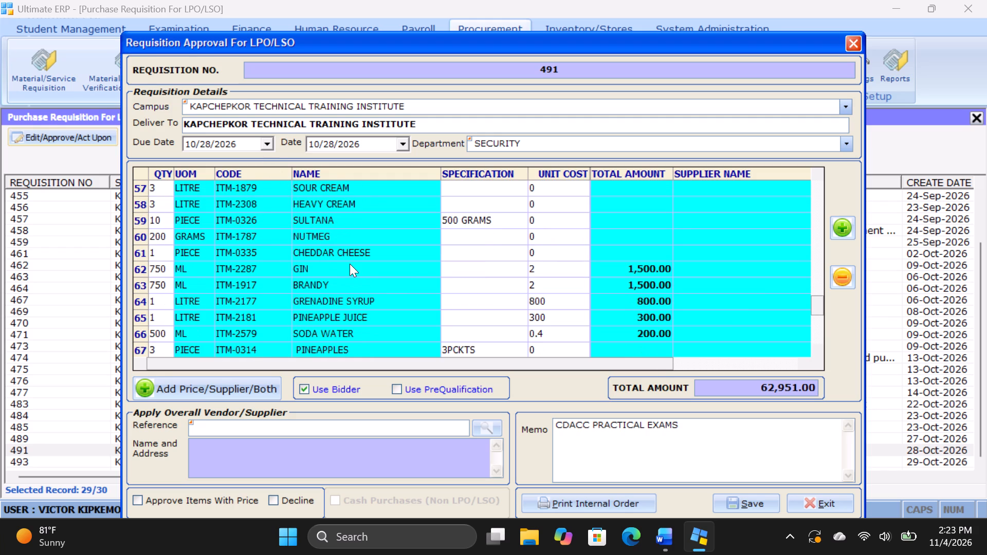
scroll(352, 260, down, 1)
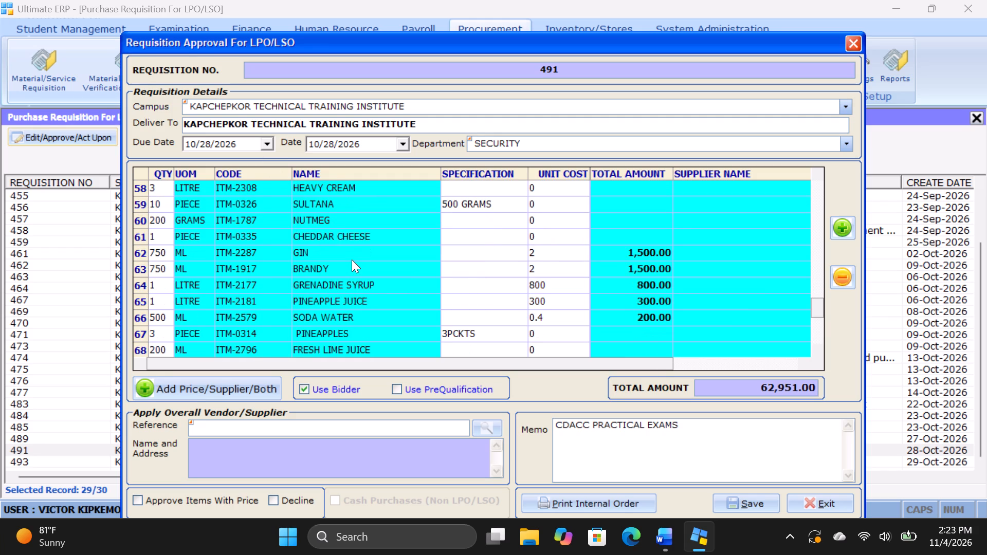
scroll(352, 260, down, 2)
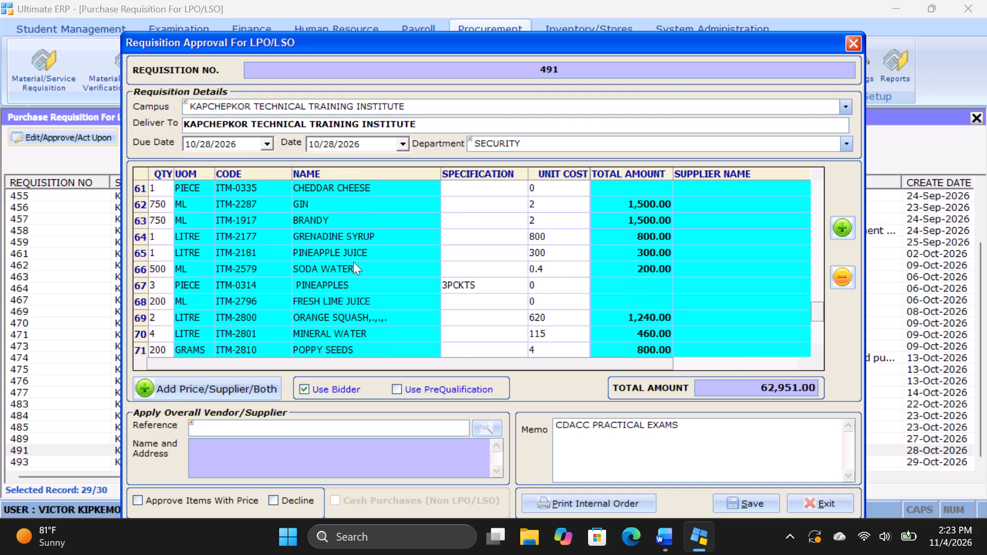
scroll(411, 308, down, 1)
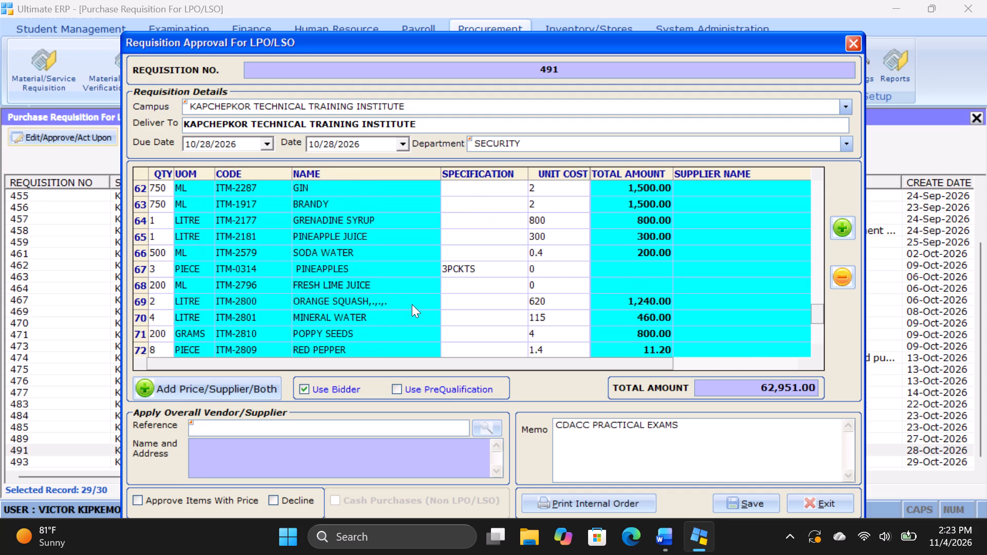
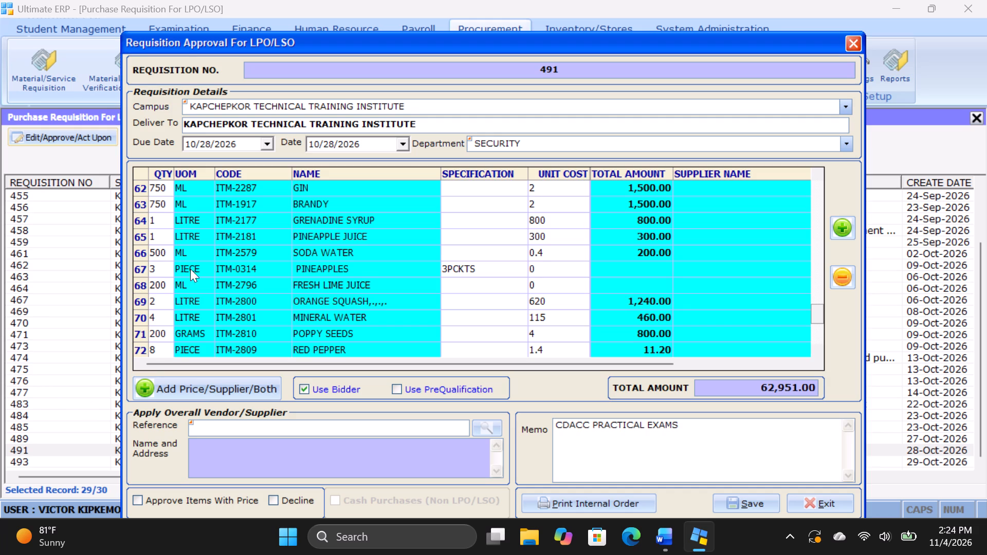
Review the unit costs of the requisition items from potatoes in row 44 through hand gloves in row 81.
scroll(234, 251, up, 10)
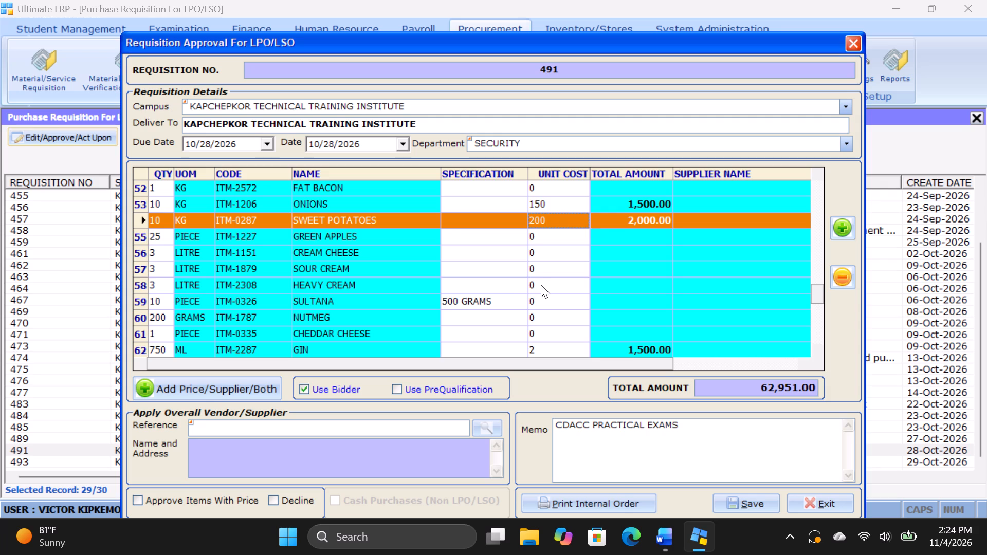
scroll(539, 285, up, 4)
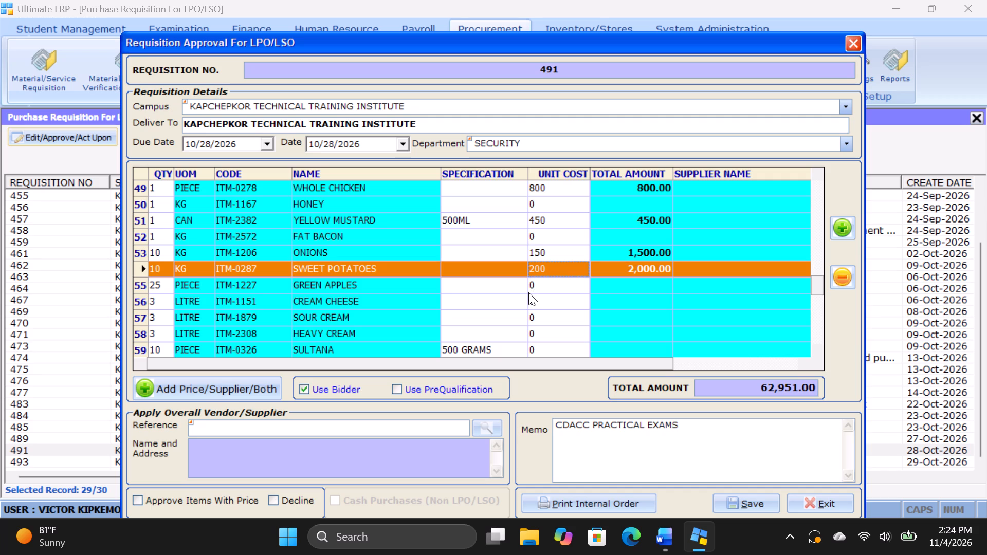
scroll(527, 293, up, 2)
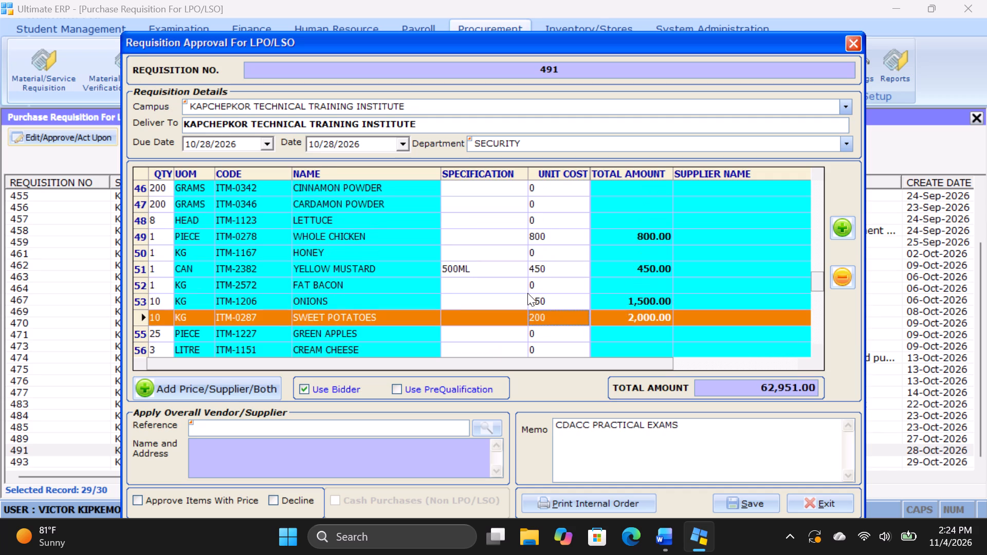
scroll(524, 295, up, 2)
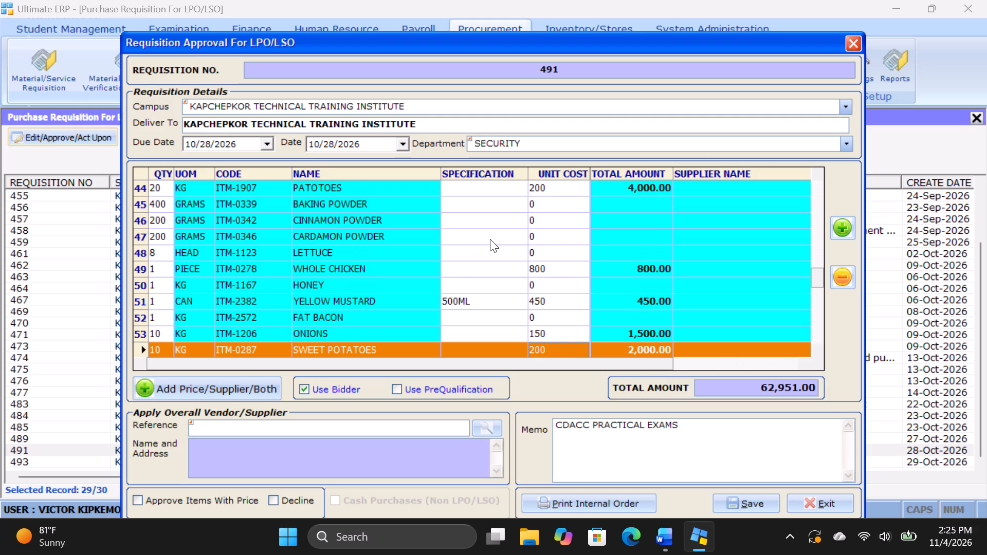
scroll(492, 281, down, 9)
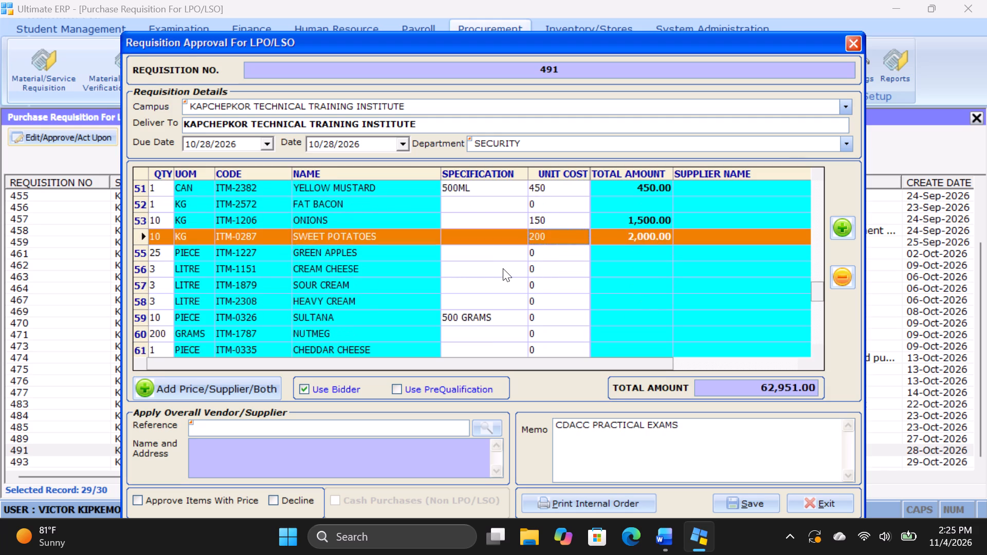
scroll(503, 268, down, 17)
scroll(510, 257, down, 6)
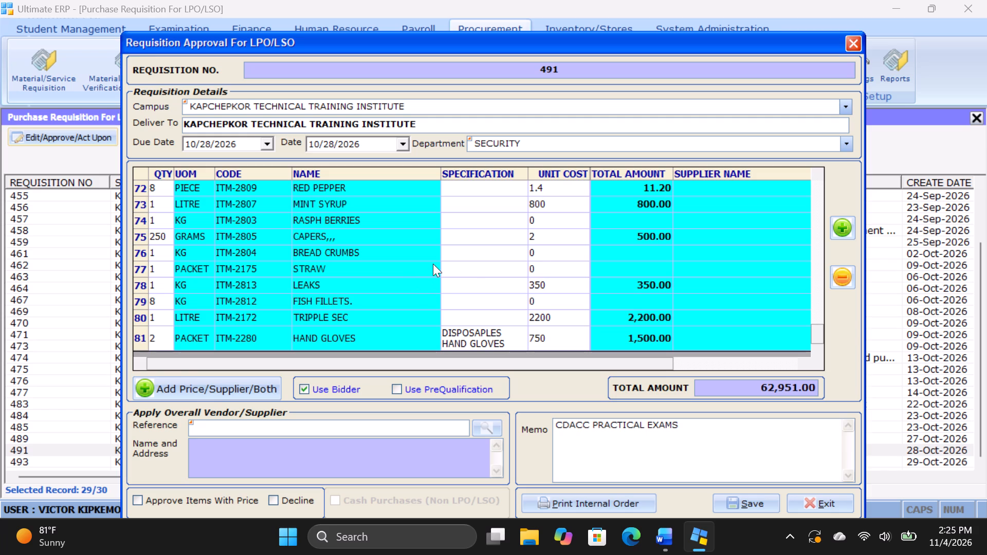
scroll(433, 264, up, 3)
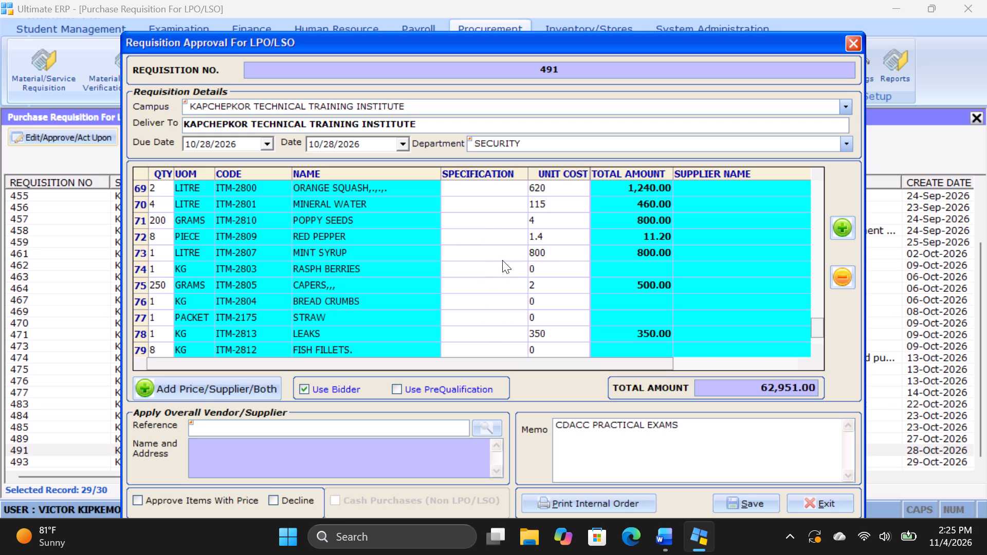
scroll(538, 243, up, 1)
Select the unit cost of the green apples in row 55 for editing.
scroll(543, 248, up, 7)
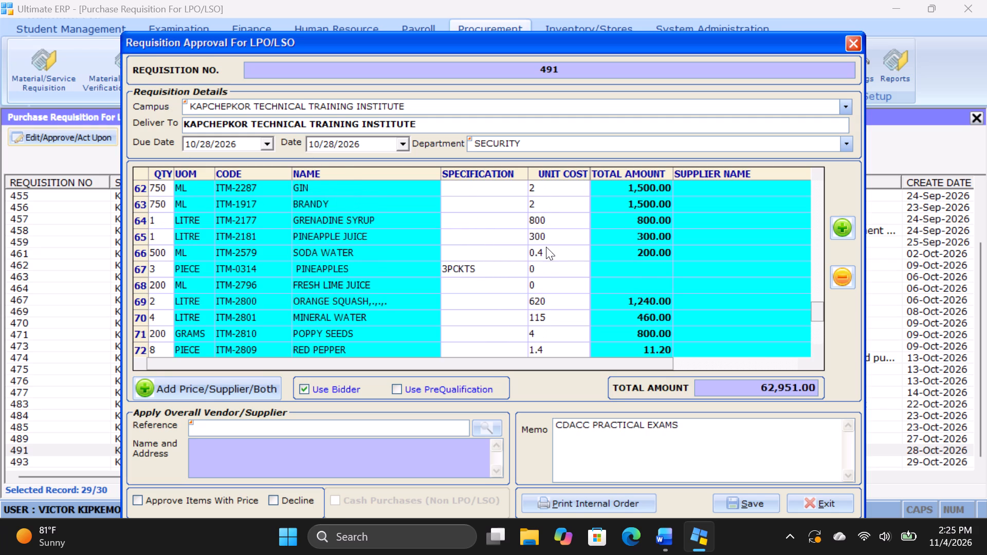
scroll(546, 248, up, 7)
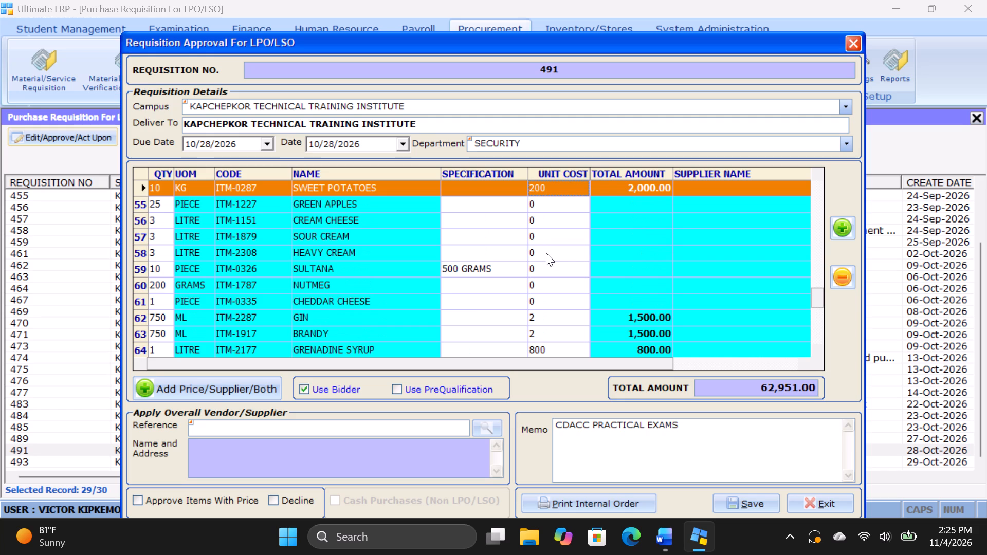
click(558, 206)
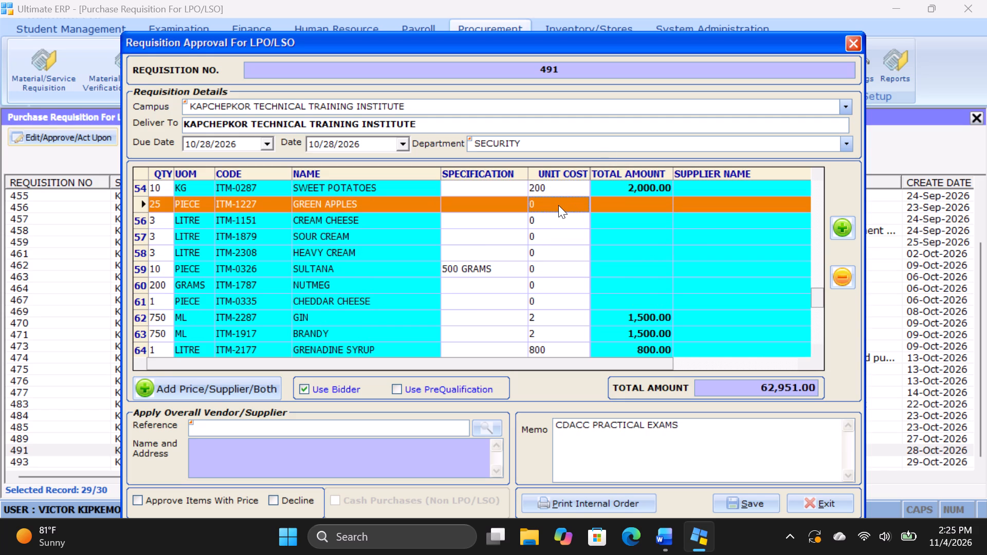
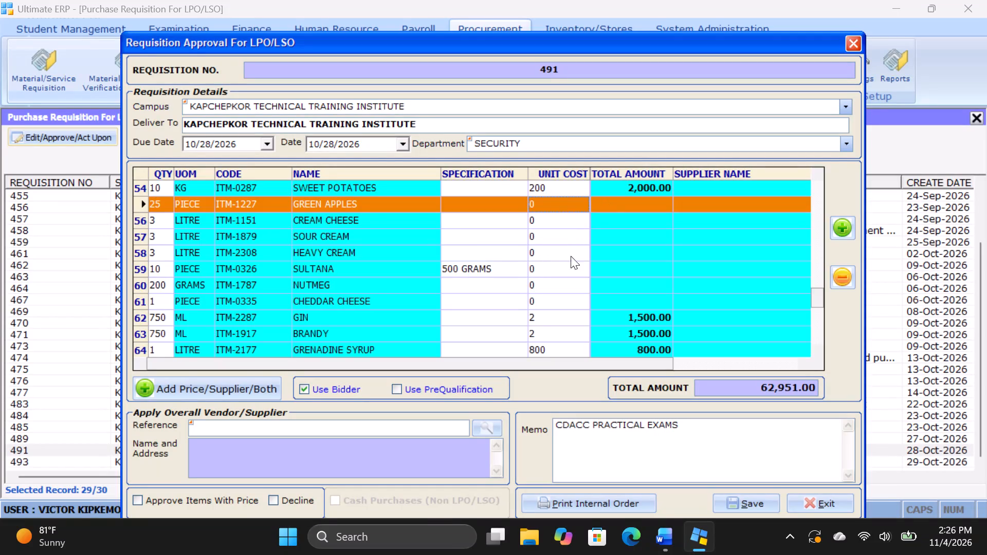
Review the unit costs of the requisition items from cream cheese in row 56 through hand gloves in row 81.
scroll(578, 286, down, 15)
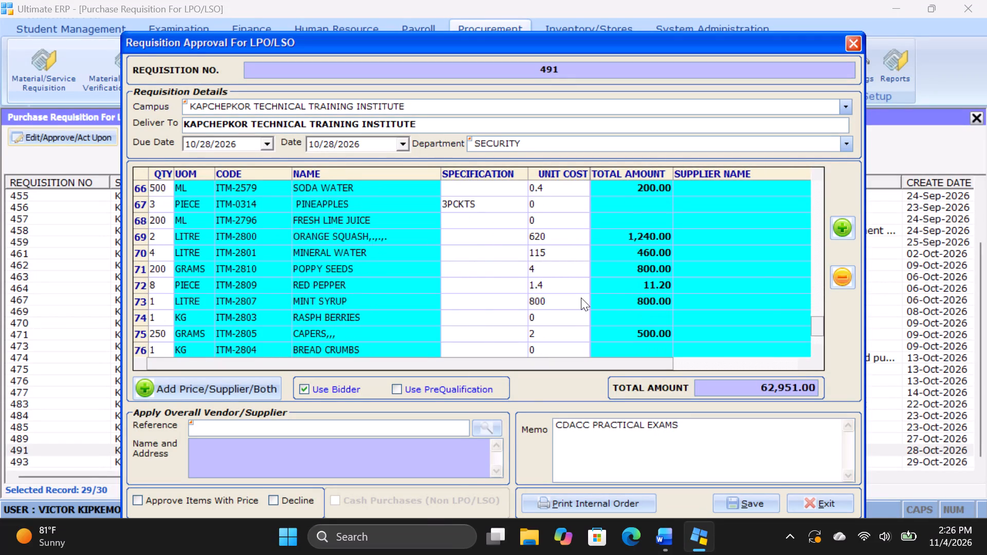
scroll(581, 298, down, 17)
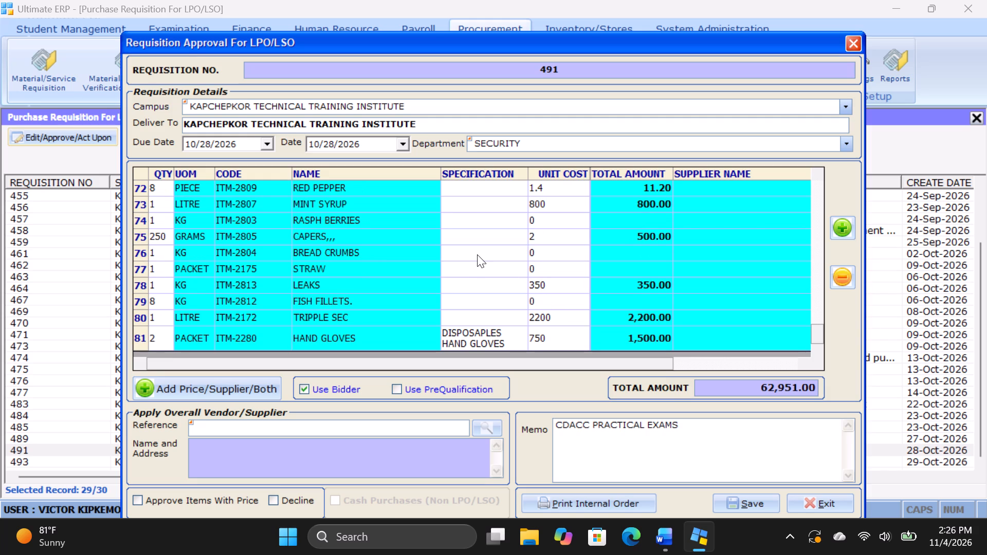
scroll(471, 254, down, 5)
scroll(472, 247, up, 4)
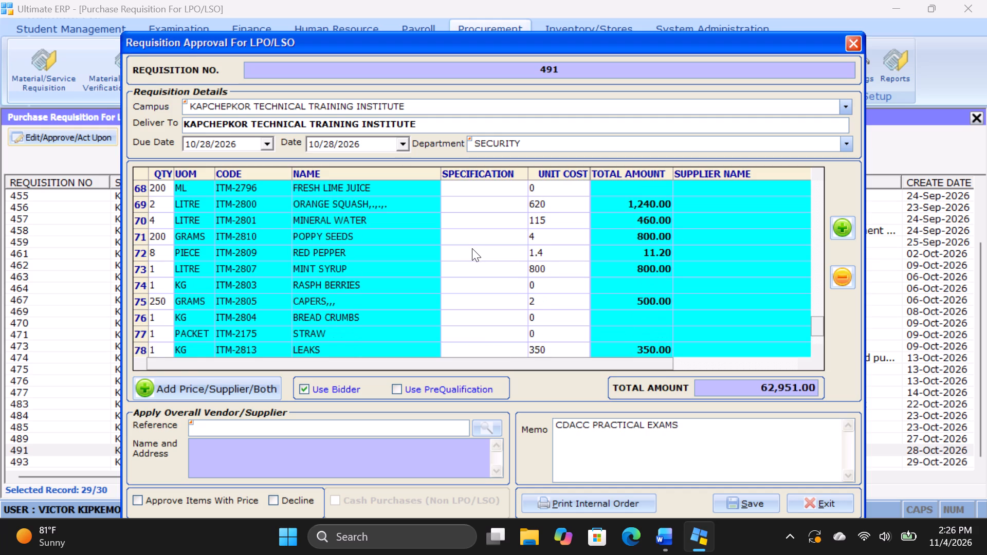
scroll(474, 262, up, 3)
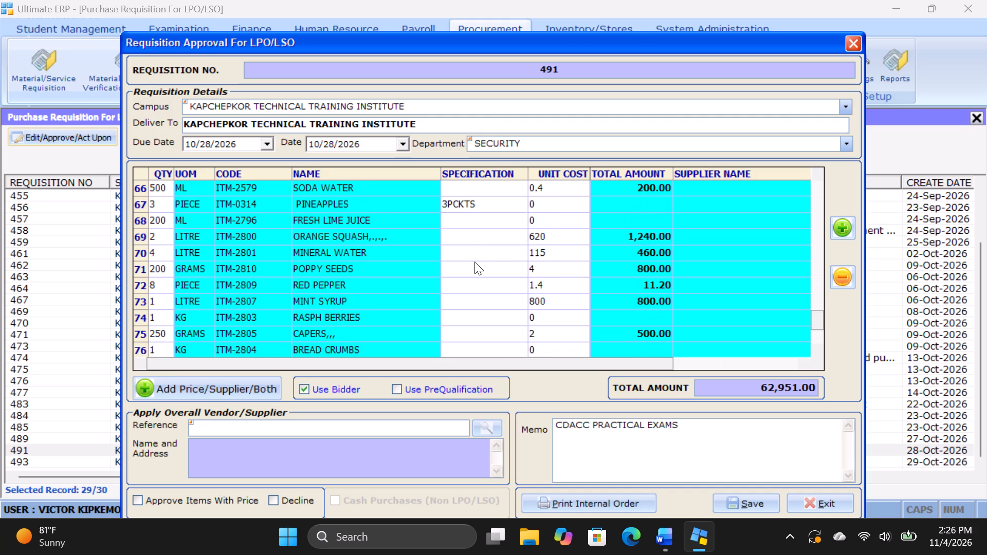
scroll(474, 262, up, 5)
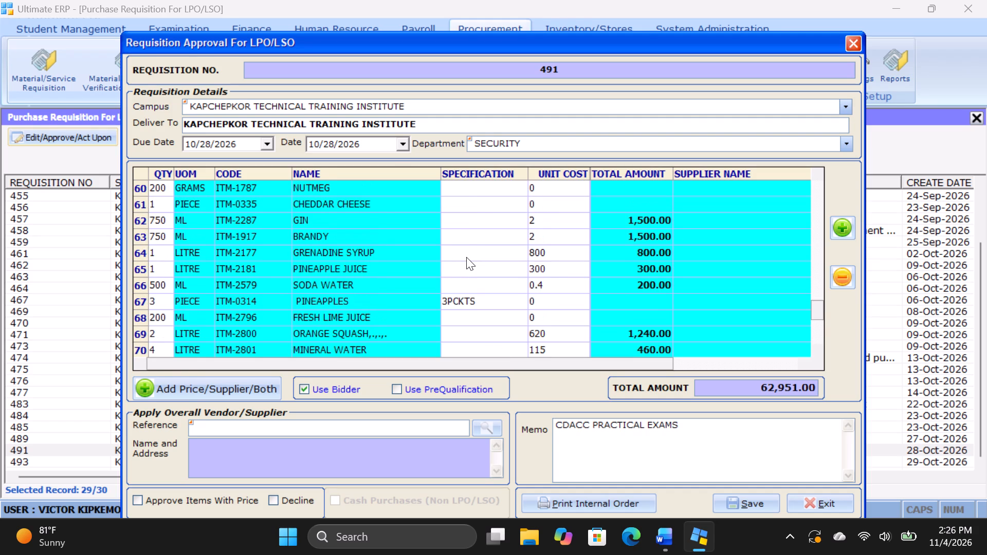
scroll(466, 257, up, 3)
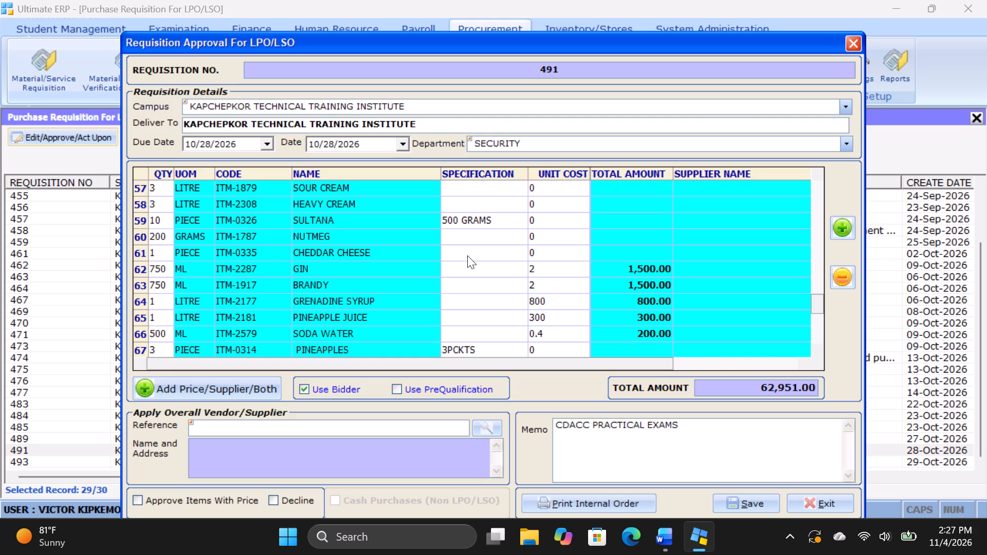
scroll(321, 287, down, 16)
scroll(340, 253, up, 2)
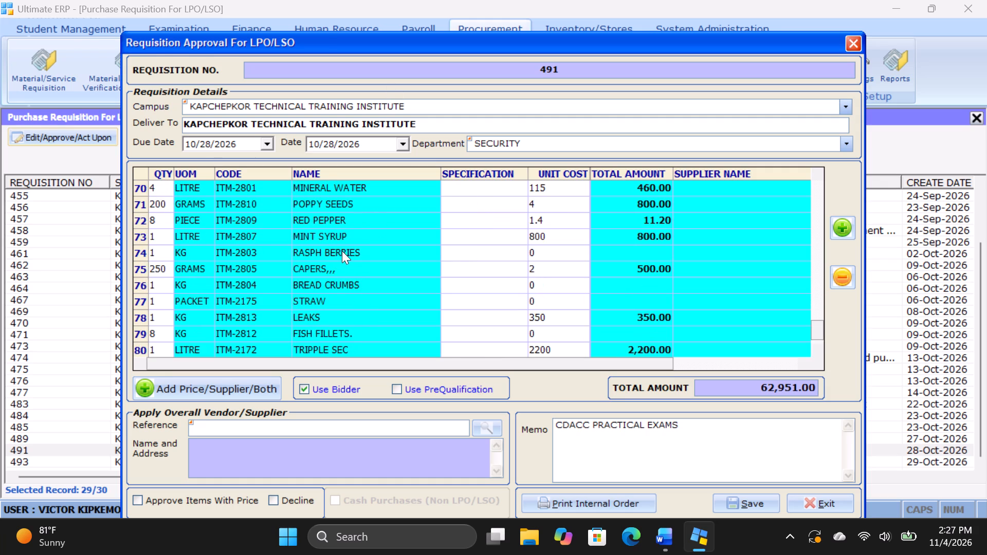
scroll(342, 250, up, 10)
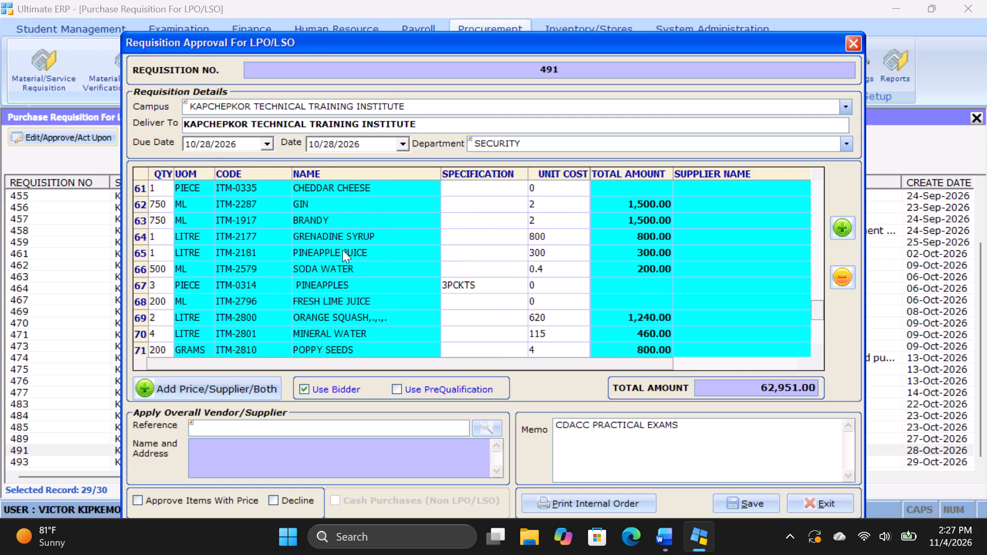
scroll(342, 250, up, 5)
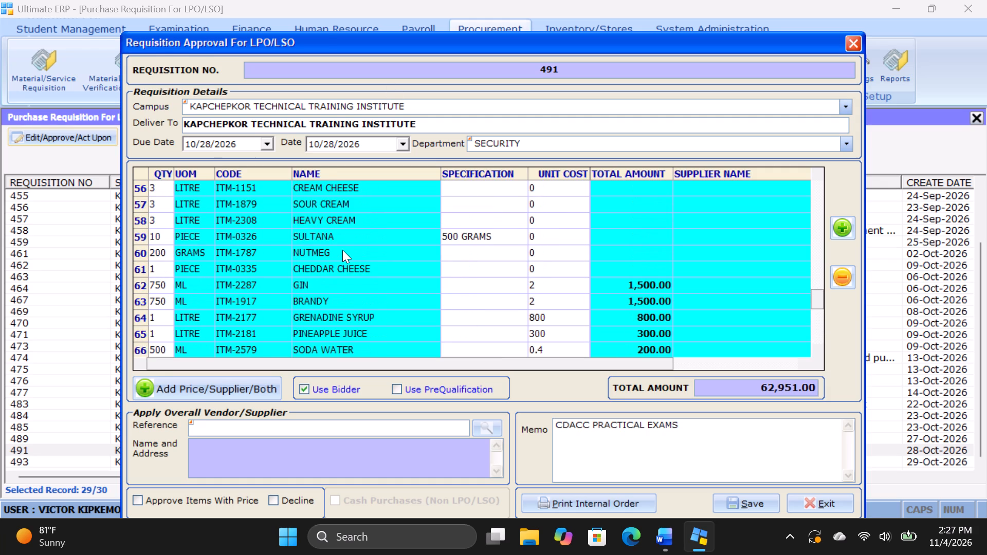
Set the unit cost of the honey in row 50 to 700.
scroll(342, 250, up, 6)
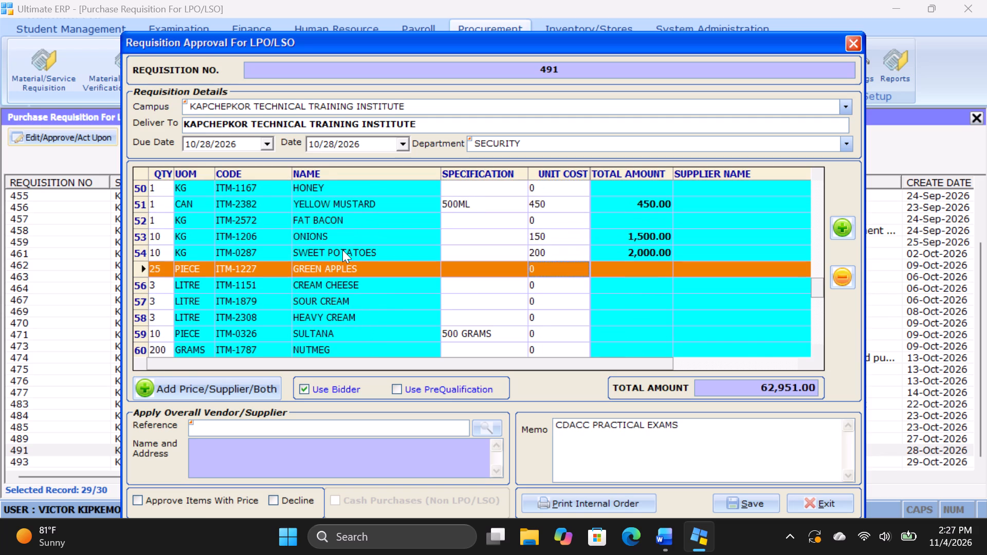
click(538, 201)
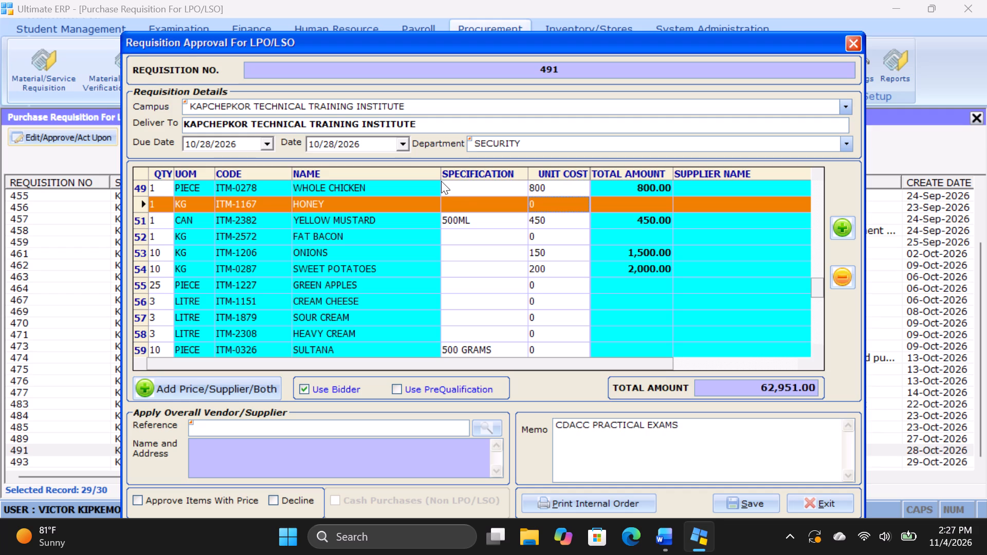
key(7)
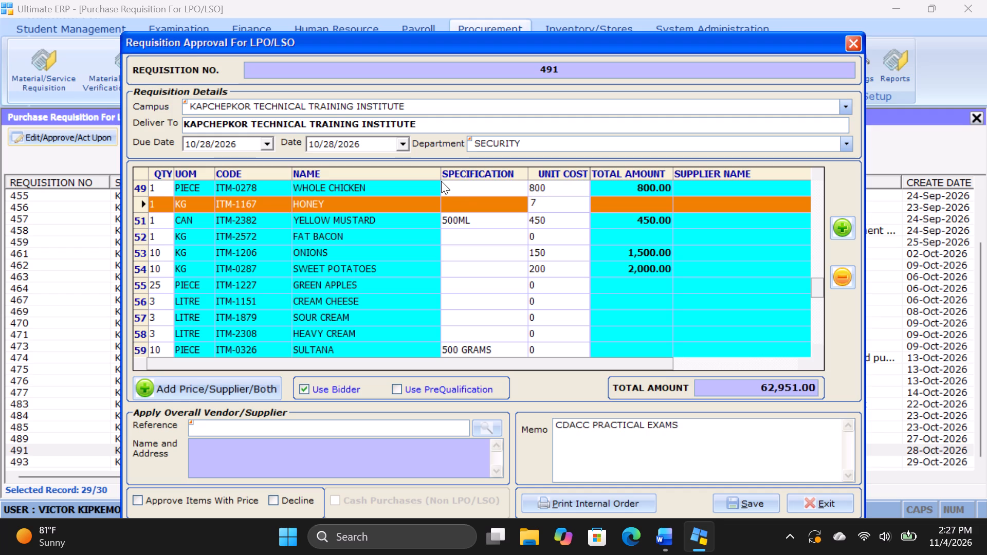
text(00)
scroll(464, 231, down, 1)
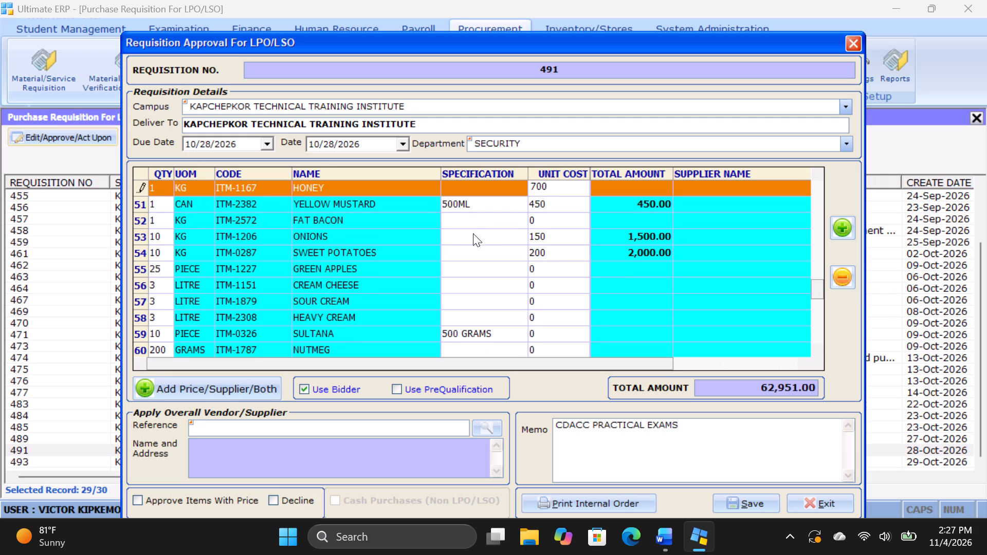
scroll(393, 298, down, 1)
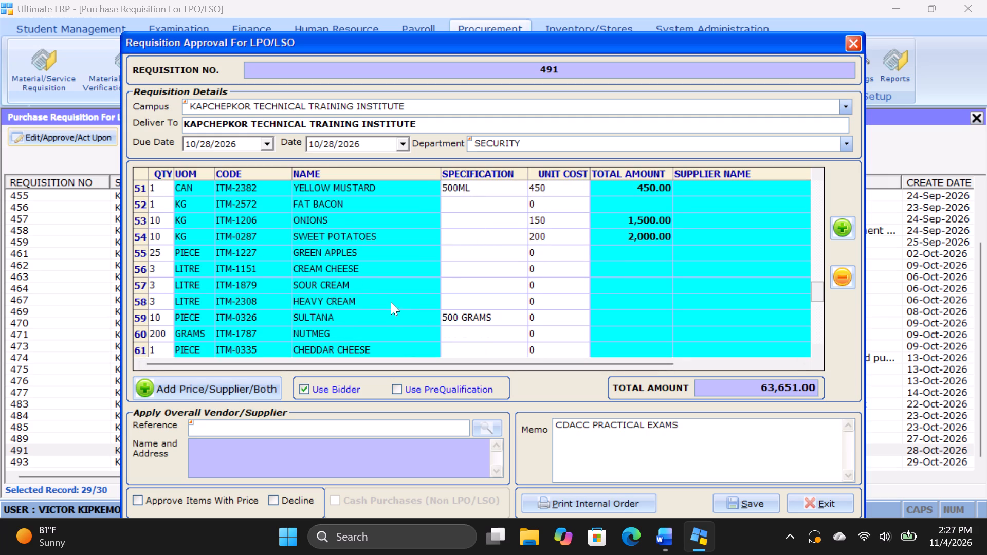
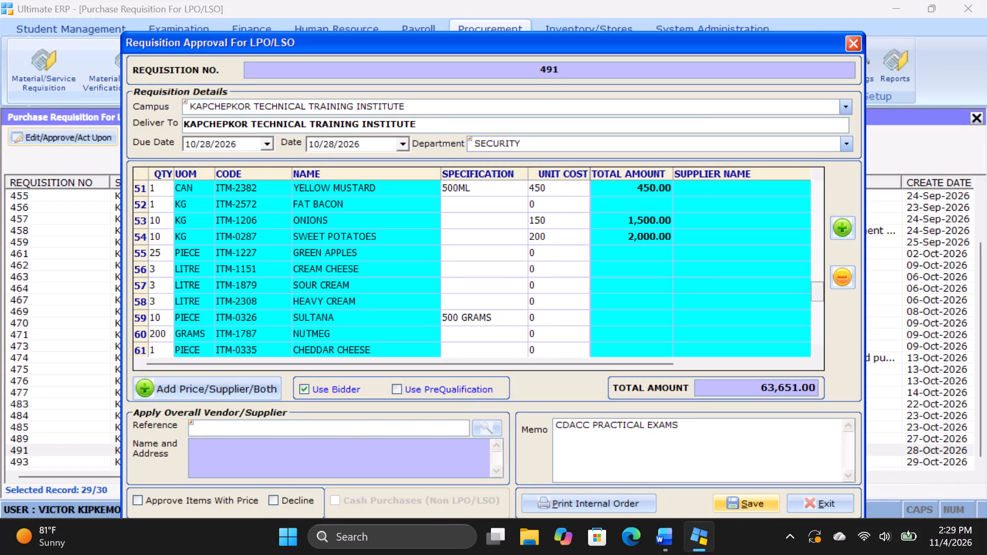
Save requisition 491 with the unit costs entered so far.
click(742, 502)
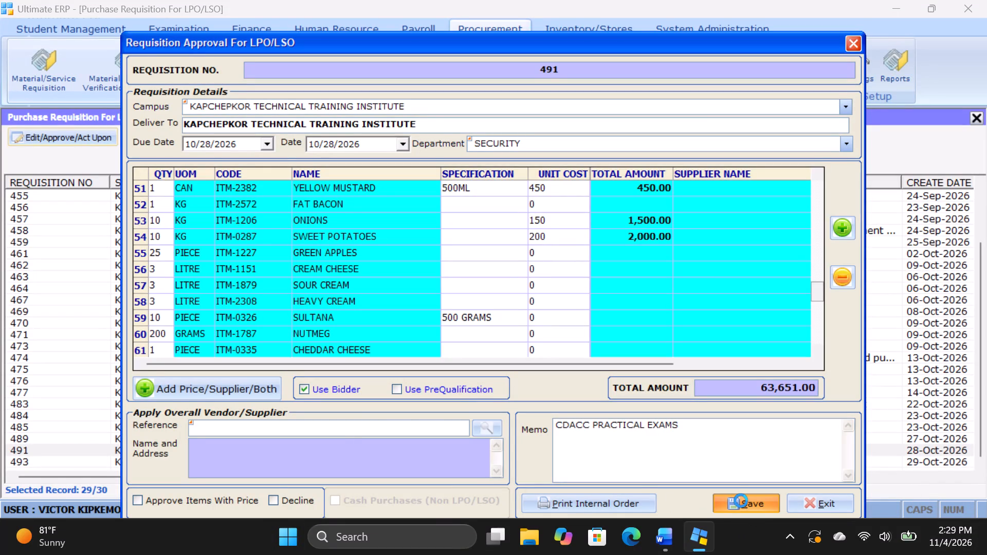
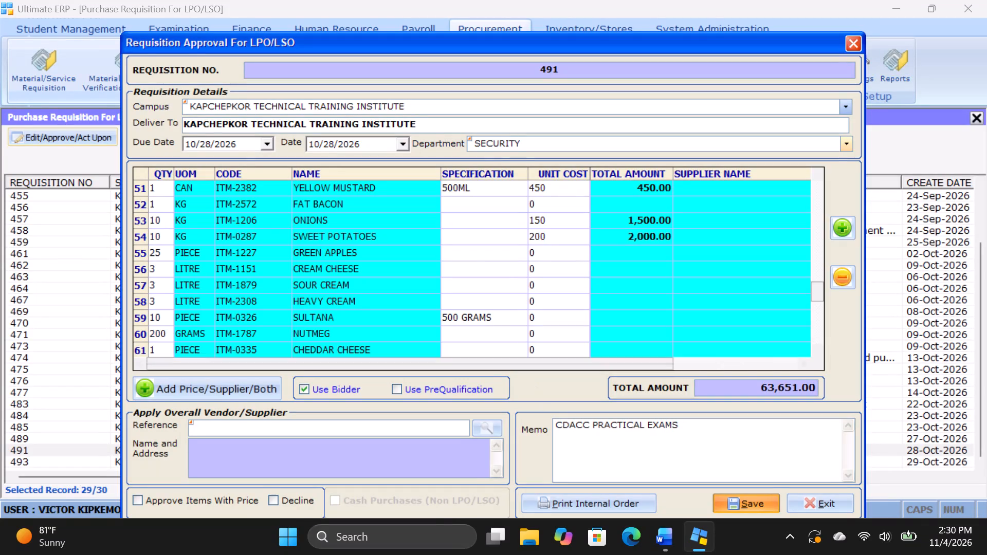
Review the items of requisition 491 from row 51 to the last row for missing unit costs.
scroll(436, 293, down, 4)
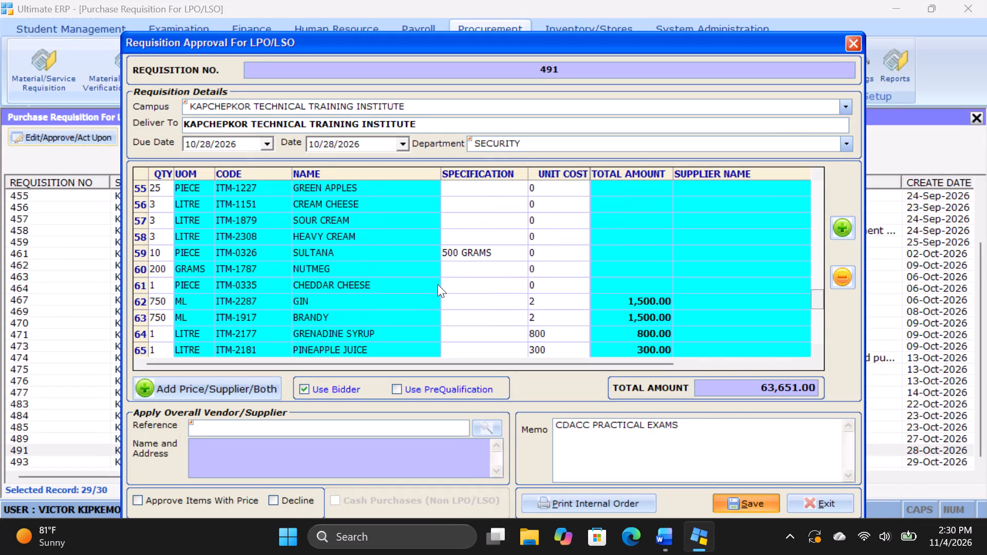
scroll(441, 279, down, 7)
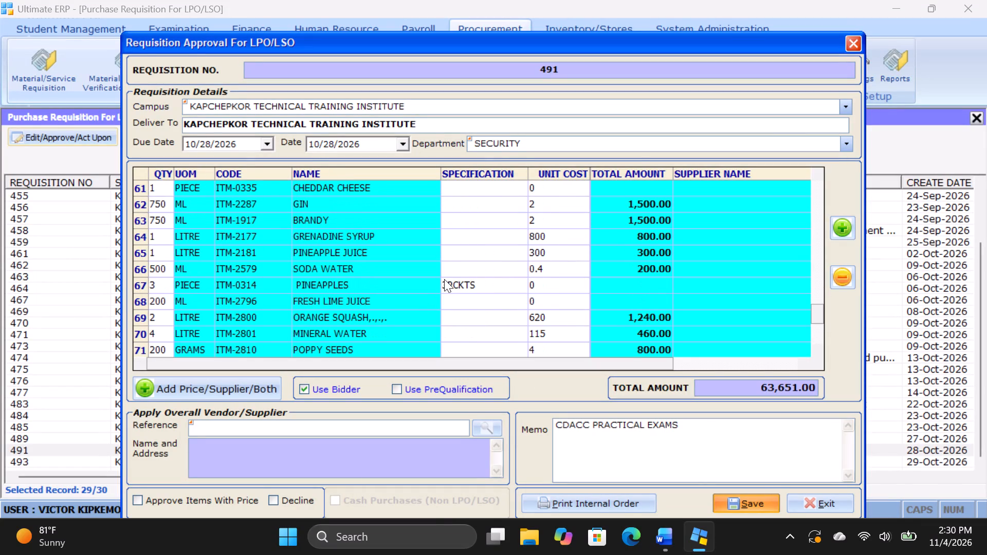
scroll(445, 279, down, 4)
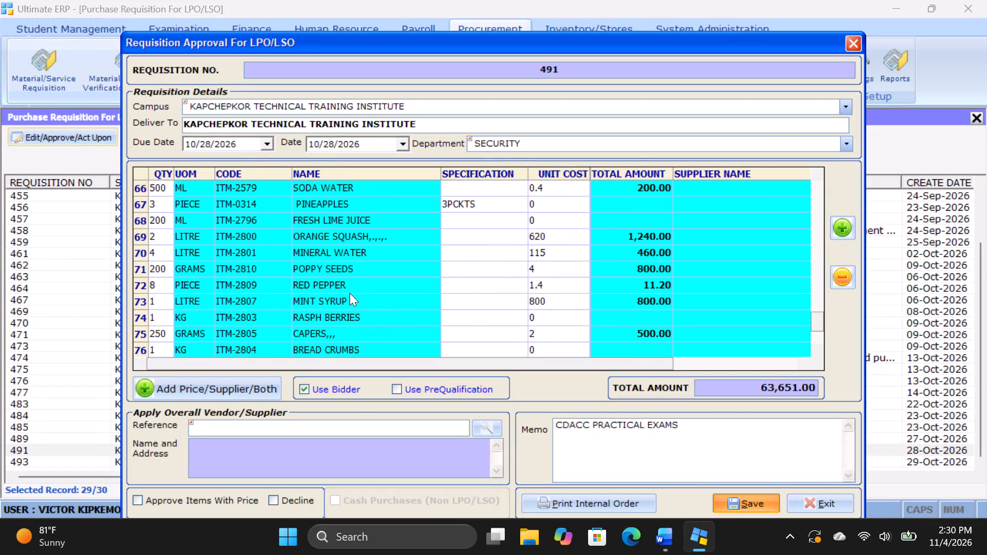
scroll(356, 290, down, 1)
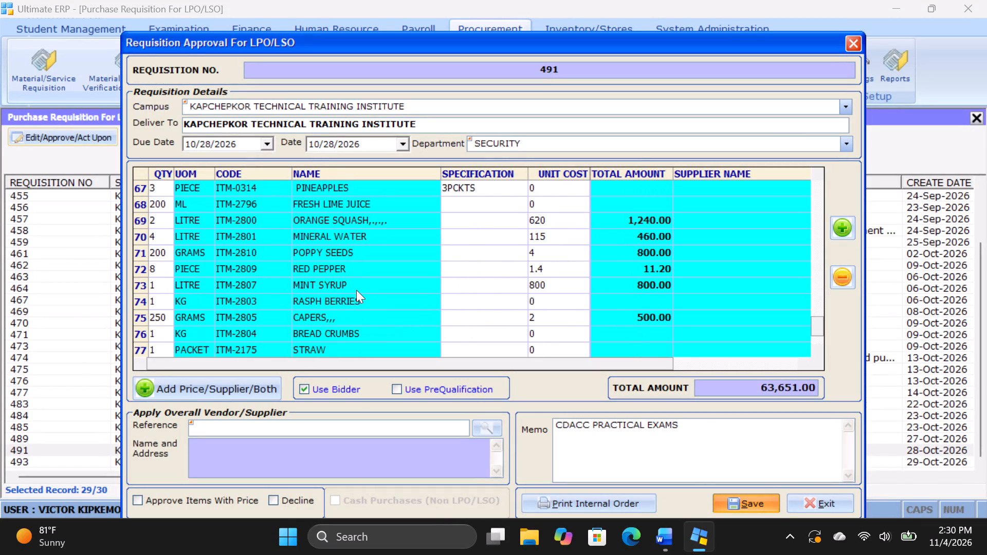
scroll(356, 290, down, 5)
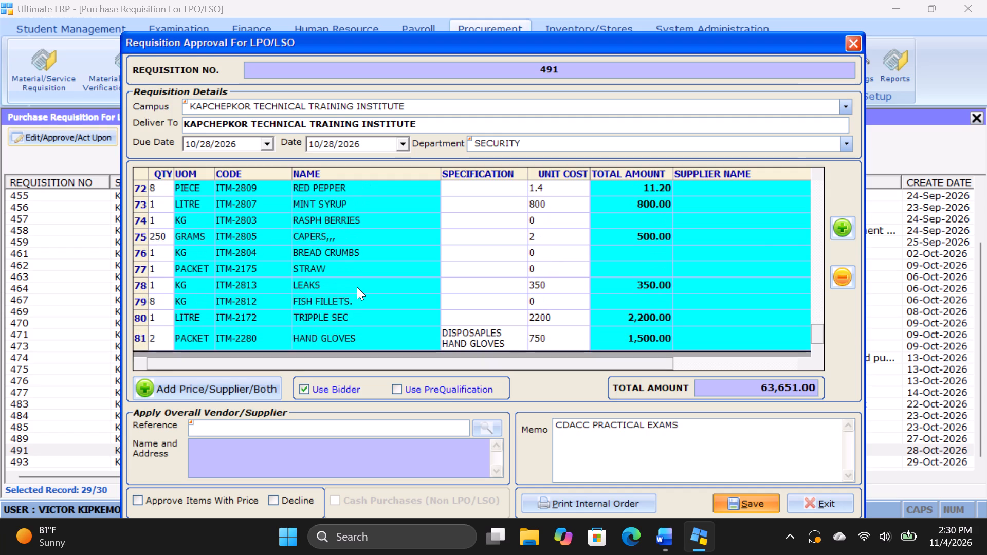
scroll(357, 287, up, 10)
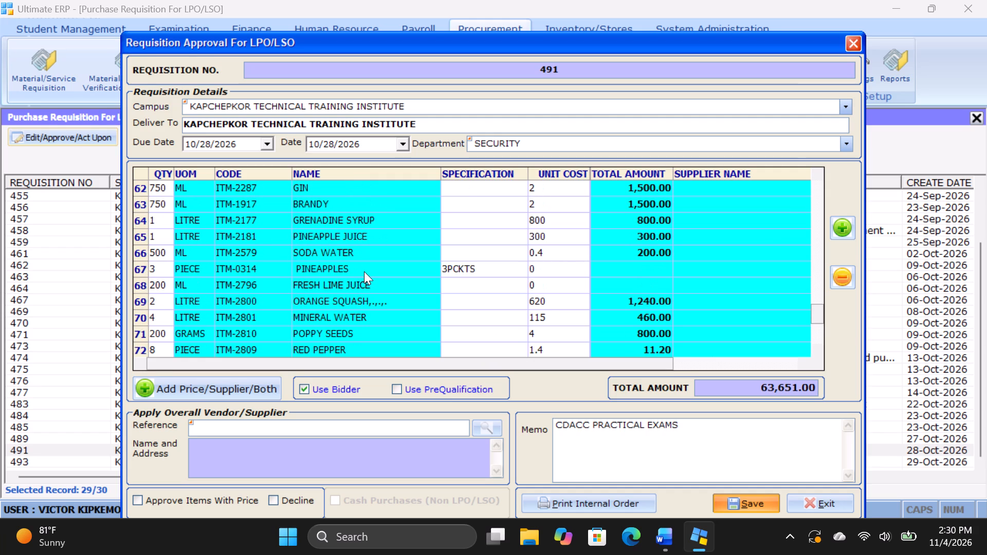
scroll(365, 269, up, 5)
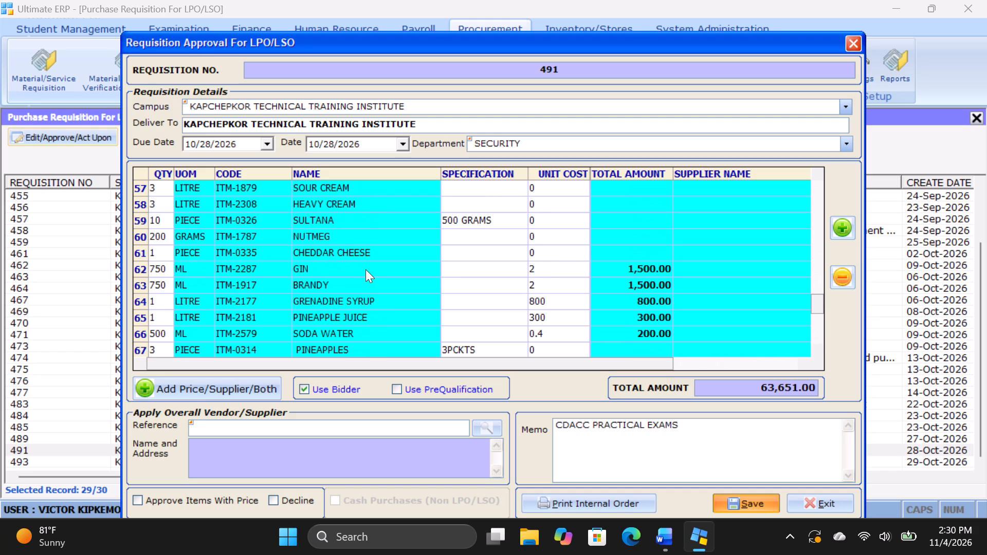
Set the unit cost of nutmeg (ITM-1787) to 2.
click(546, 239)
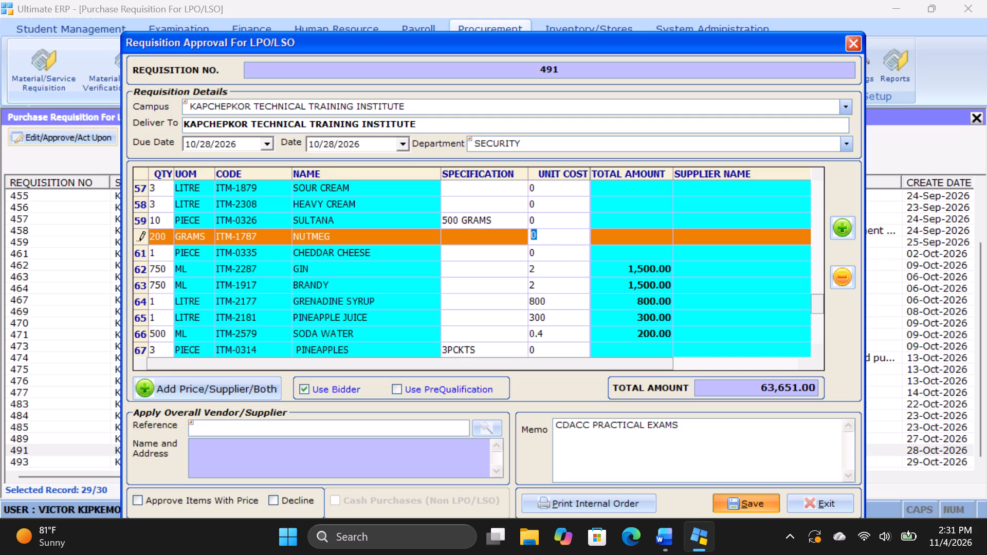
key(2)
click(556, 254)
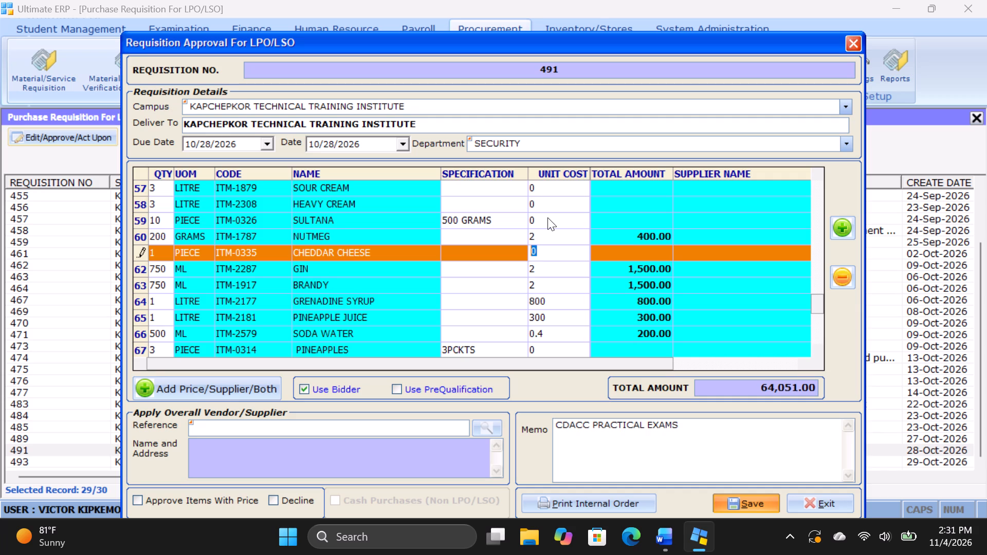
Look through the item list from the pineapples and red pepper rows back to the first rows for missing unit costs.
scroll(436, 326, down, 3)
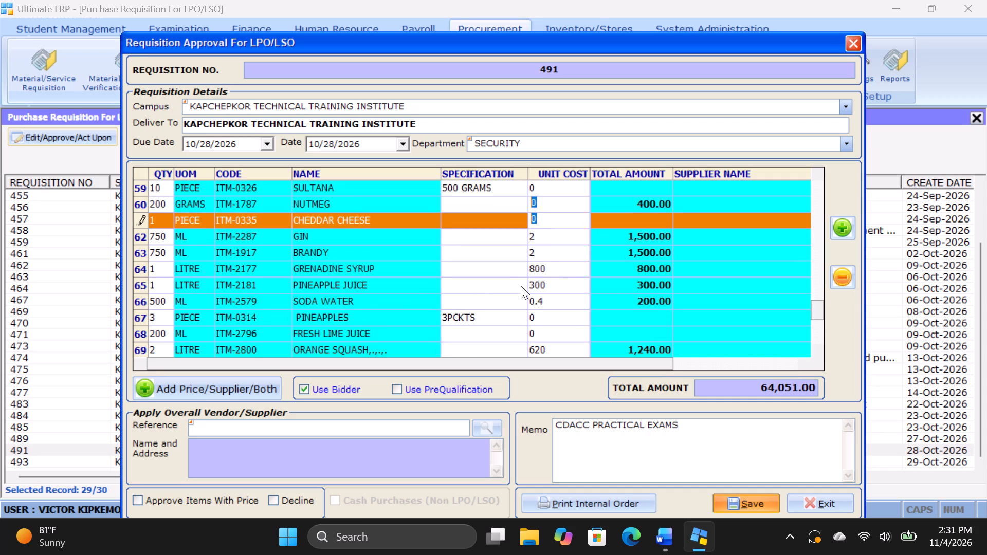
scroll(491, 294, down, 3)
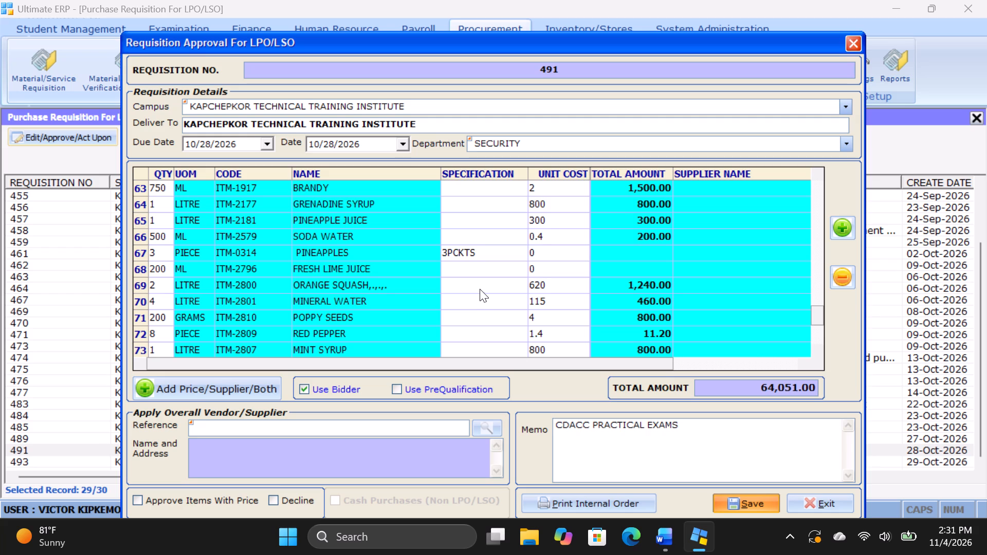
scroll(487, 276, down, 1)
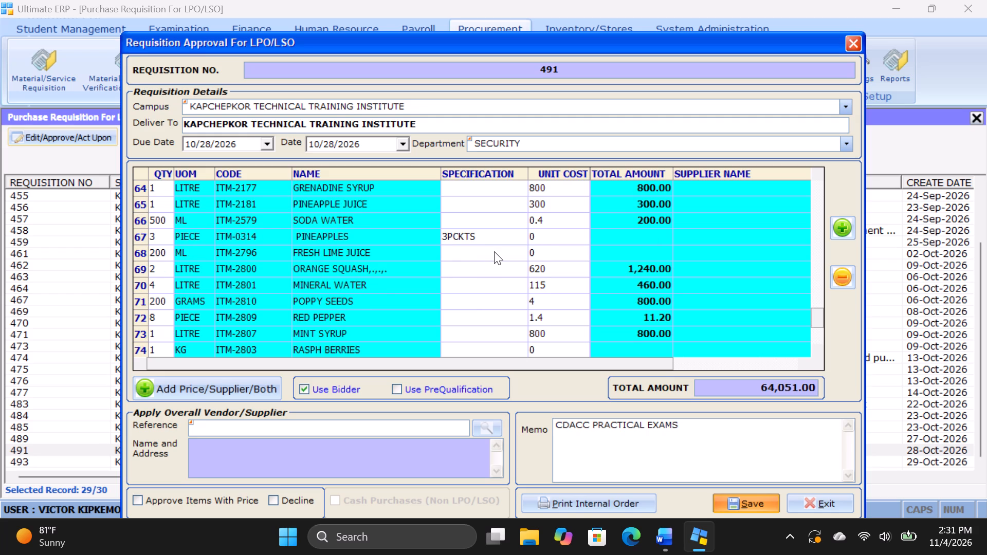
scroll(403, 266, up, 4)
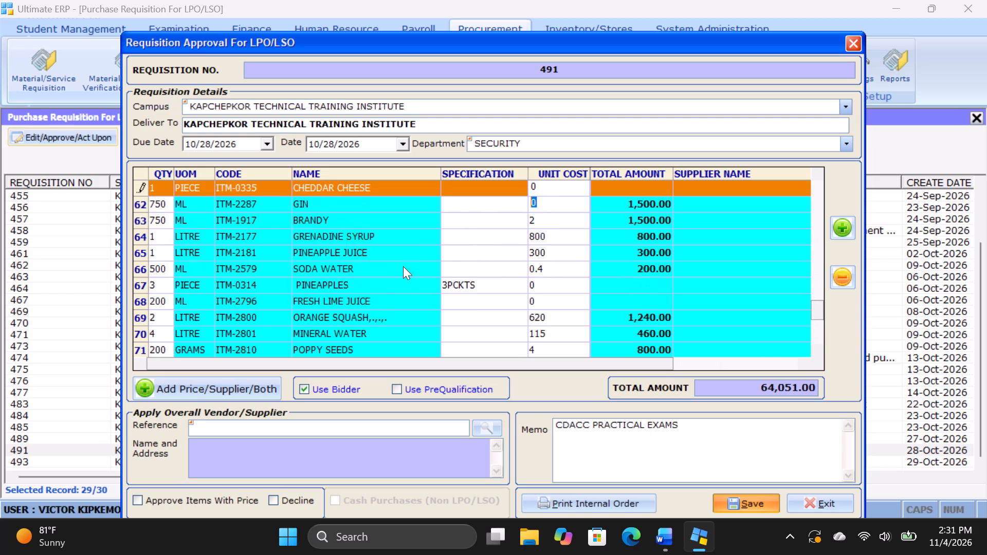
scroll(403, 266, up, 14)
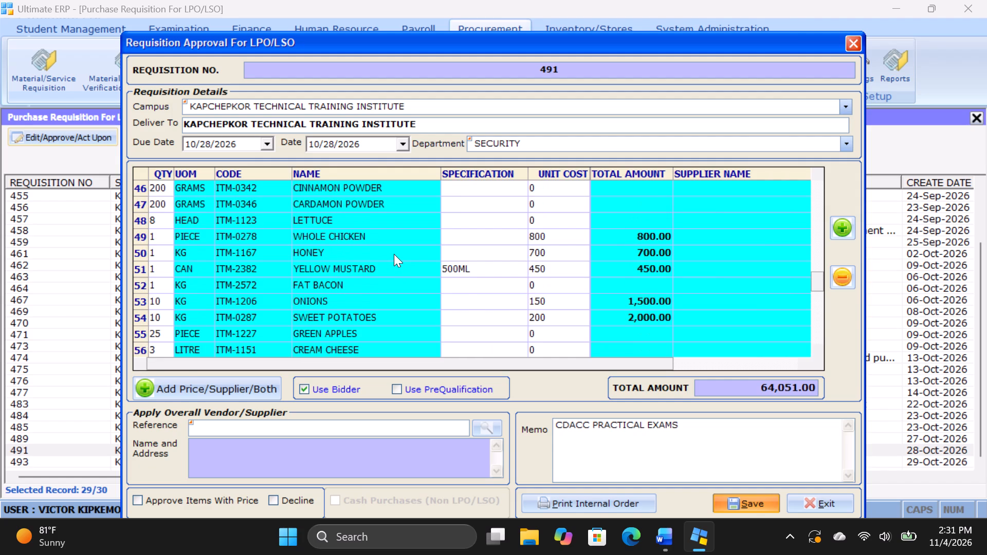
scroll(394, 252, up, 5)
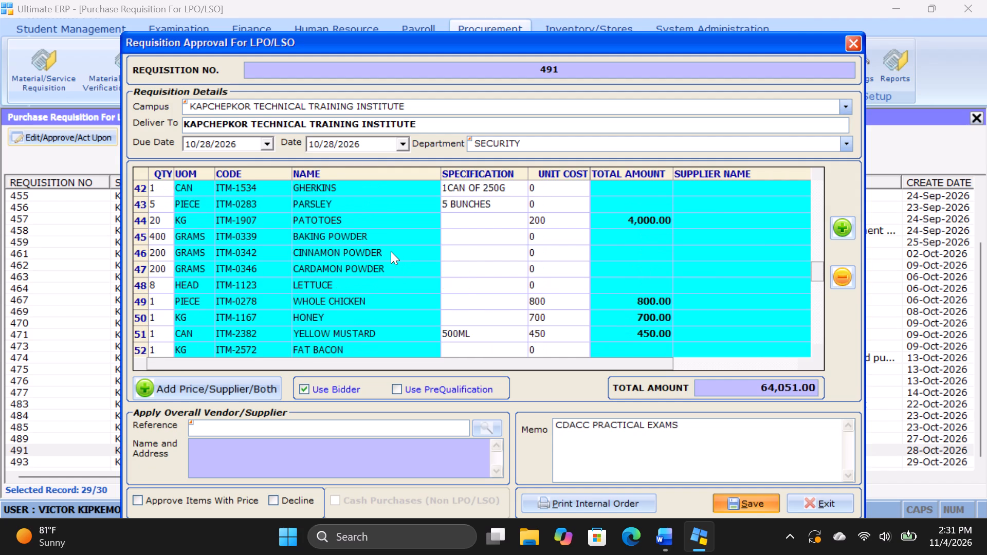
scroll(391, 251, up, 6)
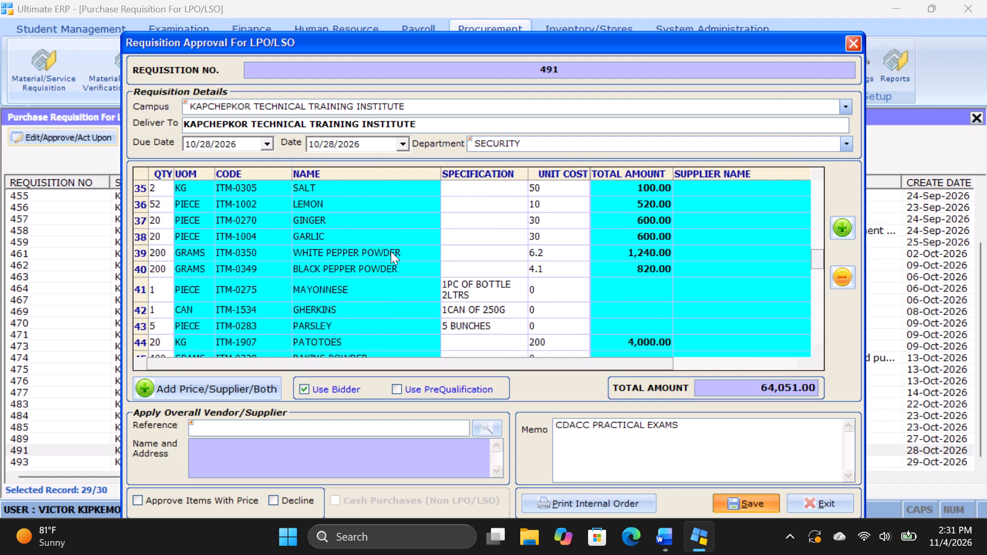
scroll(391, 251, up, 6)
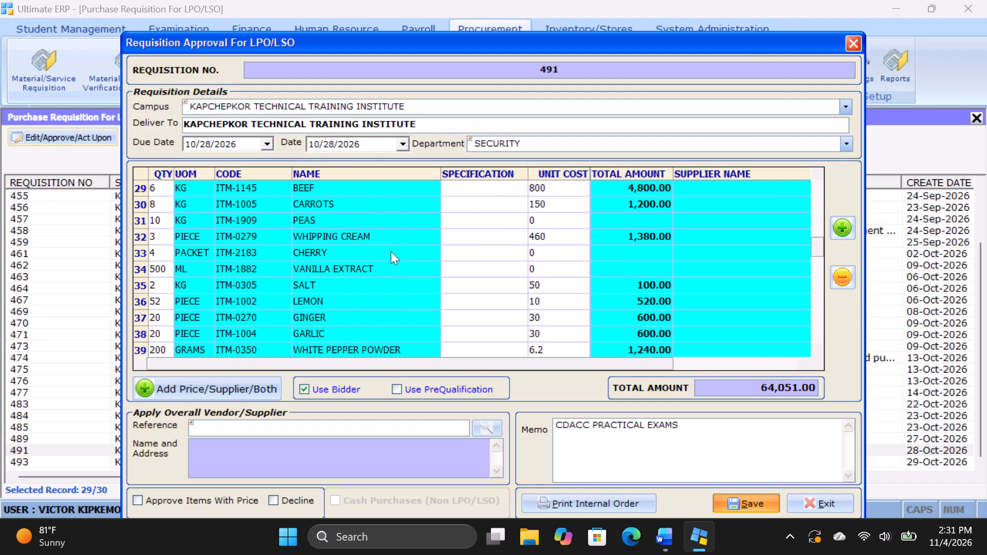
scroll(391, 251, up, 5)
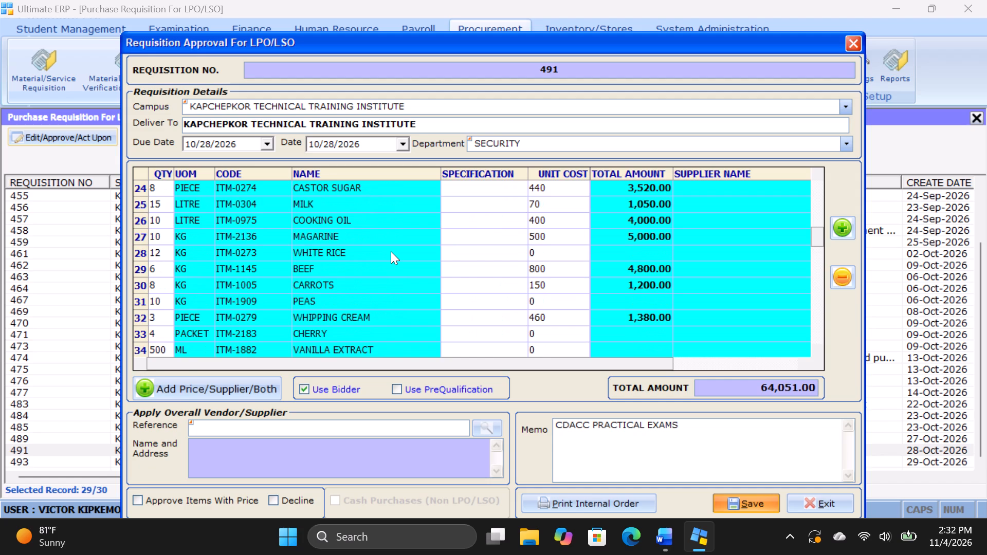
scroll(391, 251, up, 4)
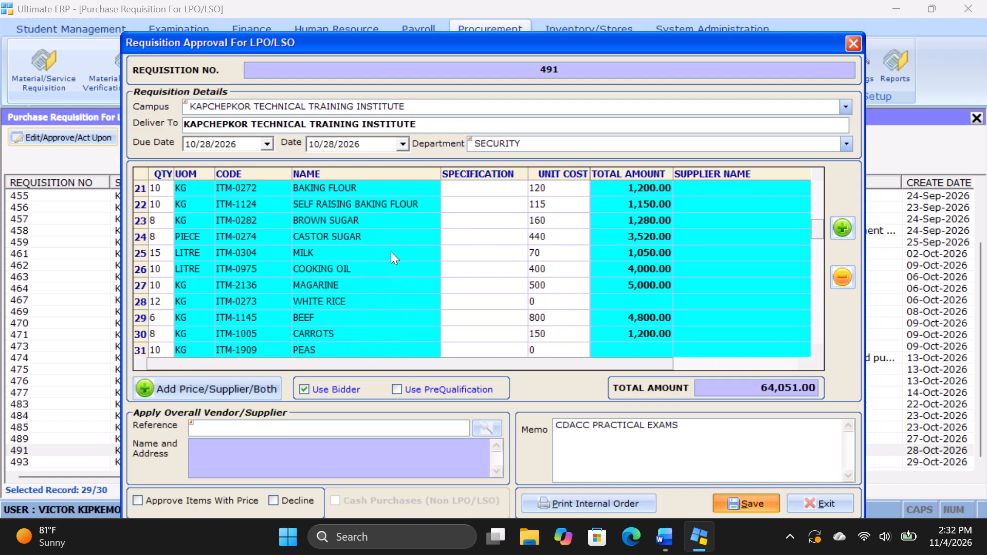
scroll(391, 251, up, 7)
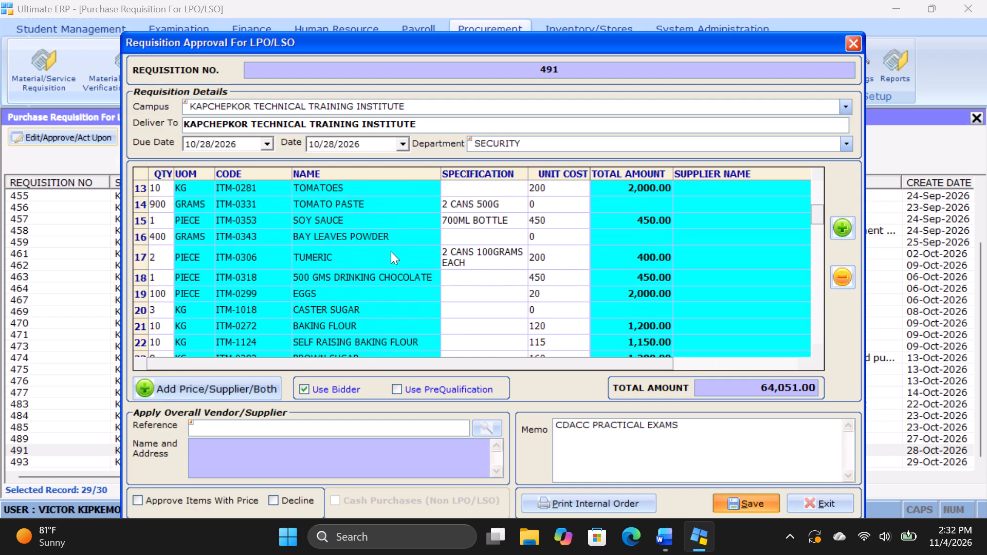
scroll(391, 251, up, 5)
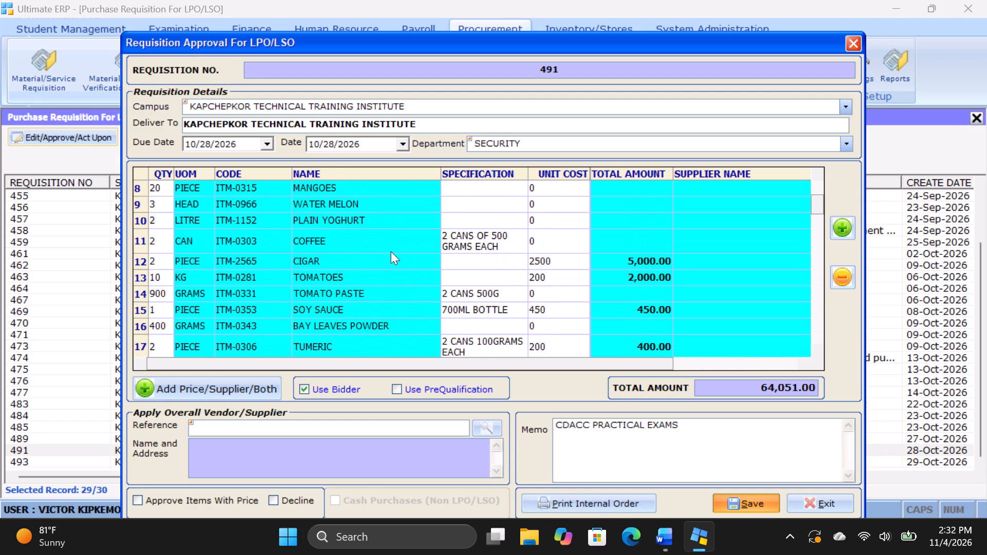
scroll(391, 251, up, 5)
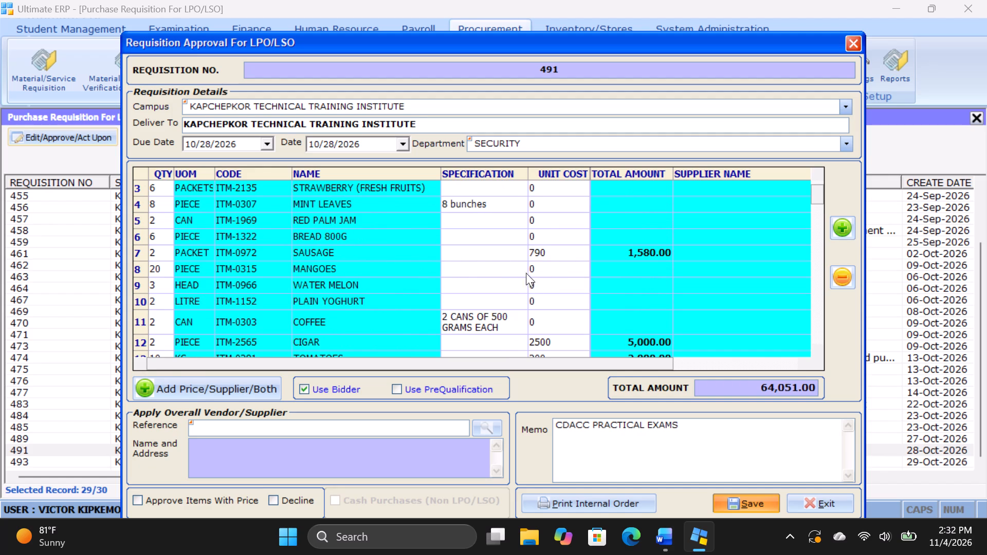
Set the unit cost of mangoes (ITM-0315) to 10.
click(552, 272)
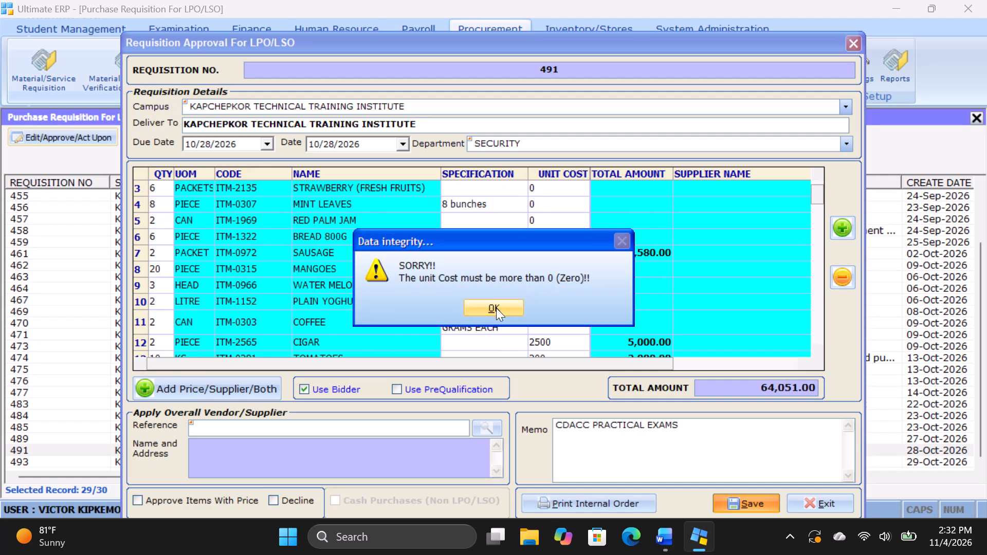
click(496, 308)
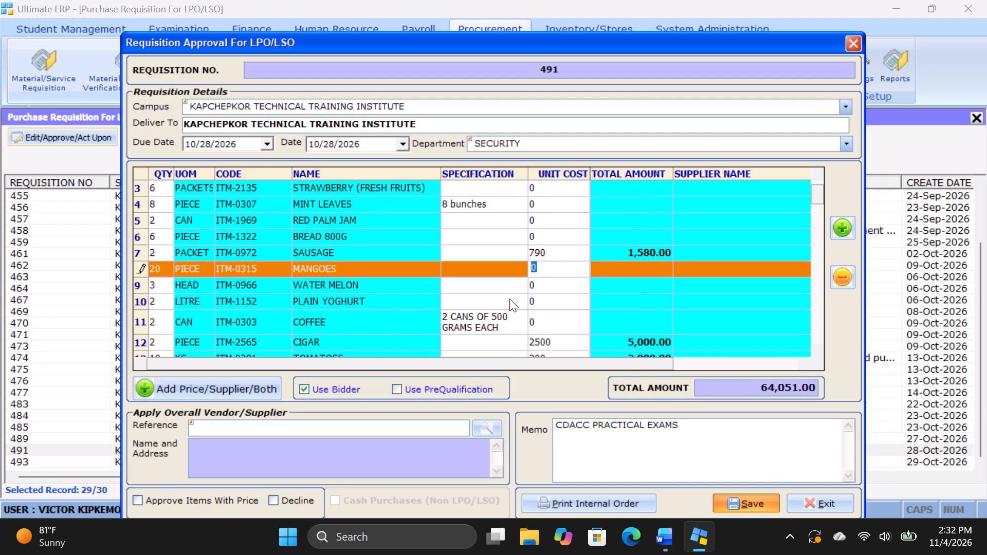
key(1)
key(0)
click(538, 291)
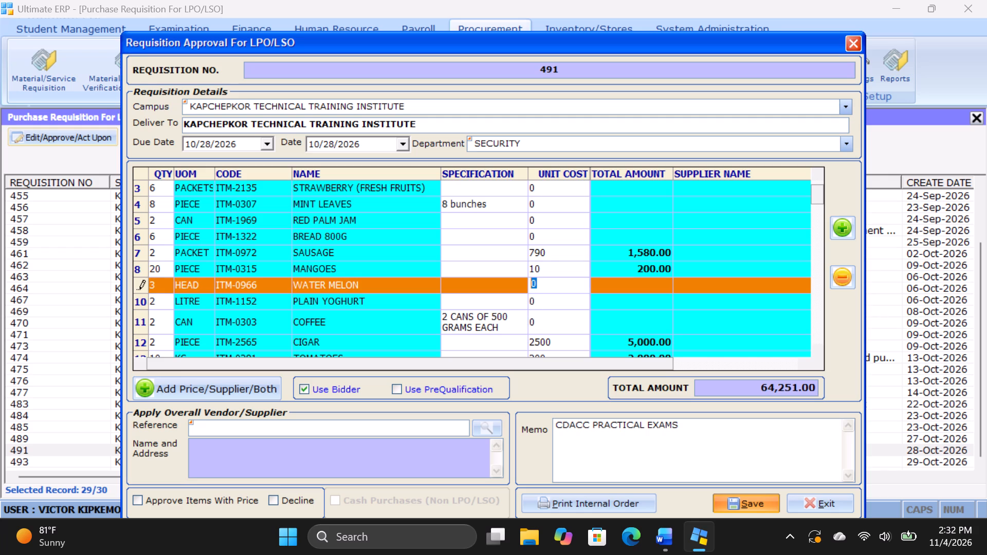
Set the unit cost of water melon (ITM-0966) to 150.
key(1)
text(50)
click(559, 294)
Change the unit cost of water melon (ITM-0966) to 200.
click(546, 283)
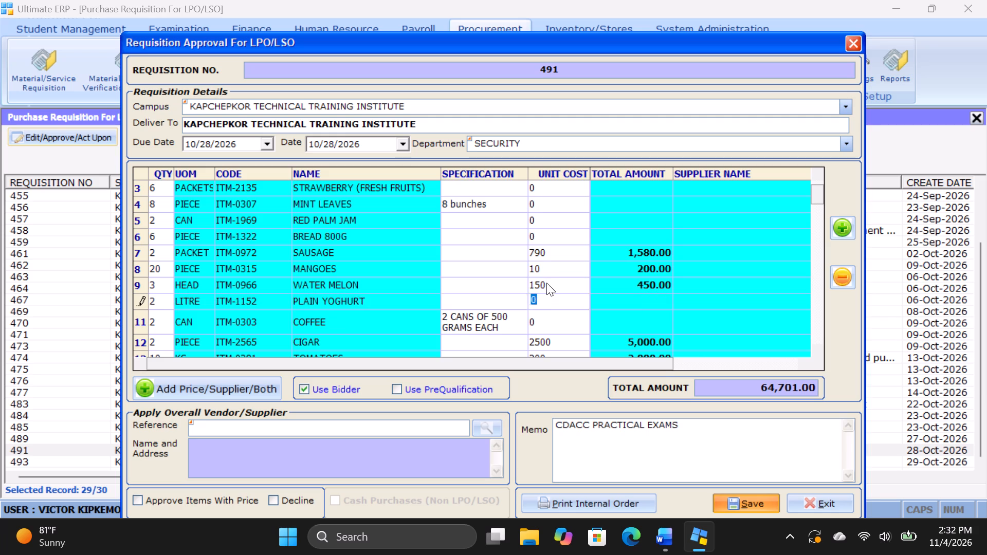
click(503, 313)
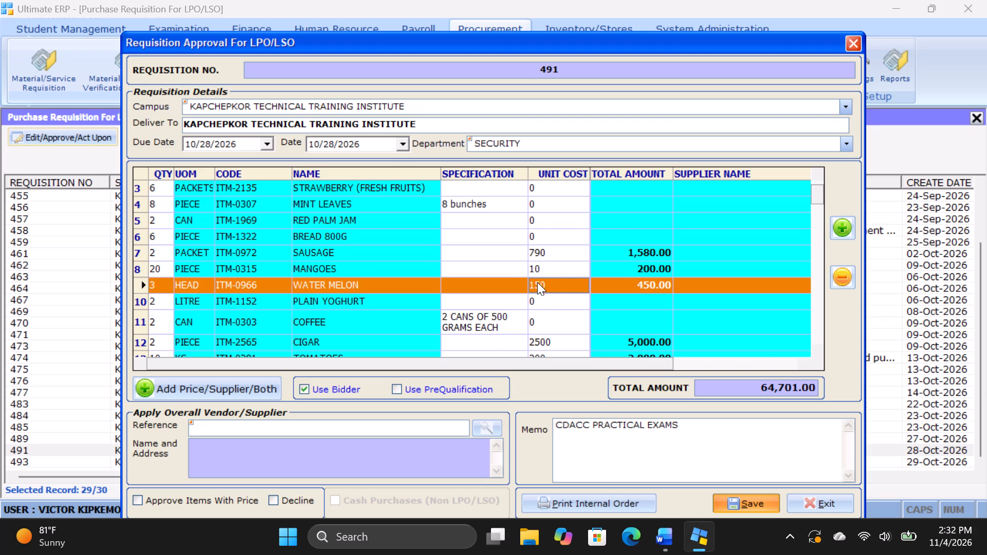
key(2)
text(00)
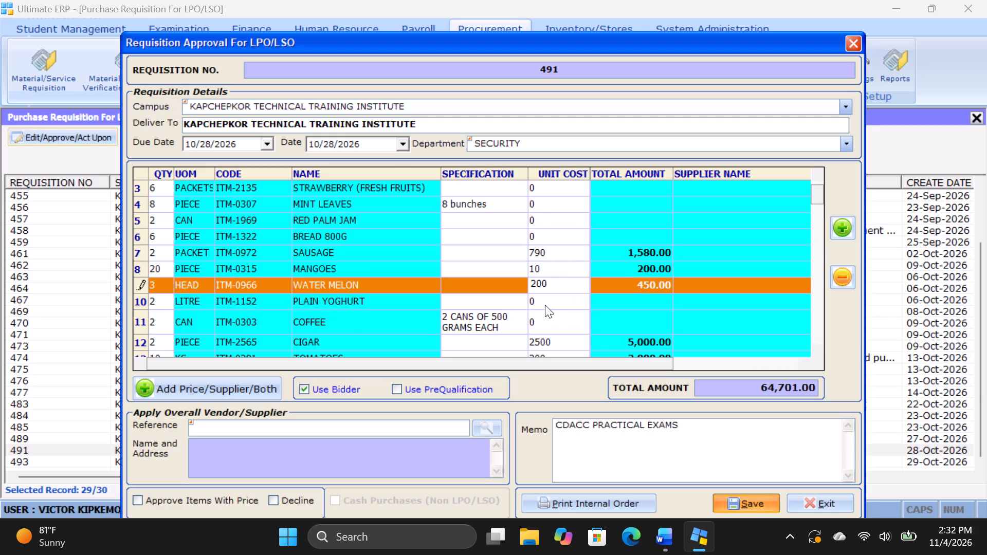
click(545, 302)
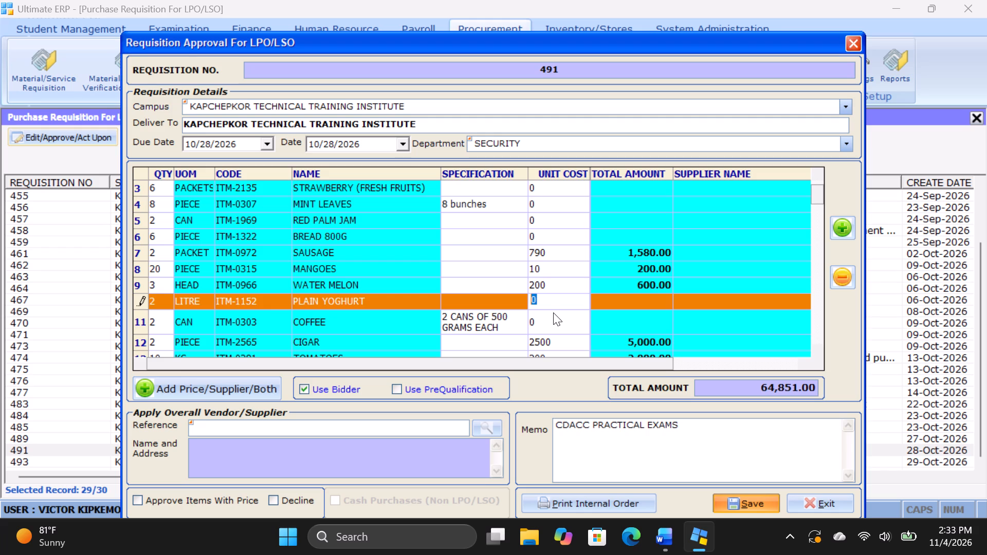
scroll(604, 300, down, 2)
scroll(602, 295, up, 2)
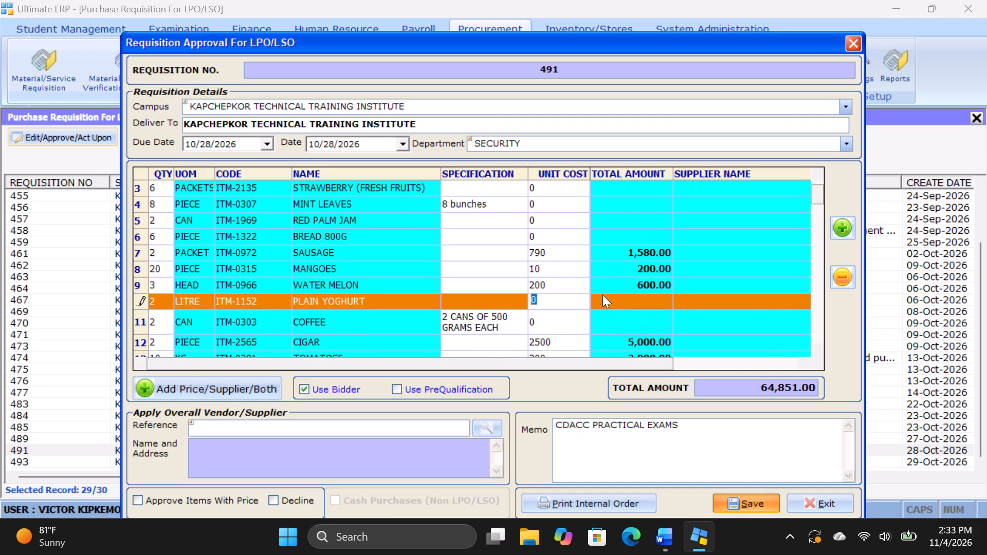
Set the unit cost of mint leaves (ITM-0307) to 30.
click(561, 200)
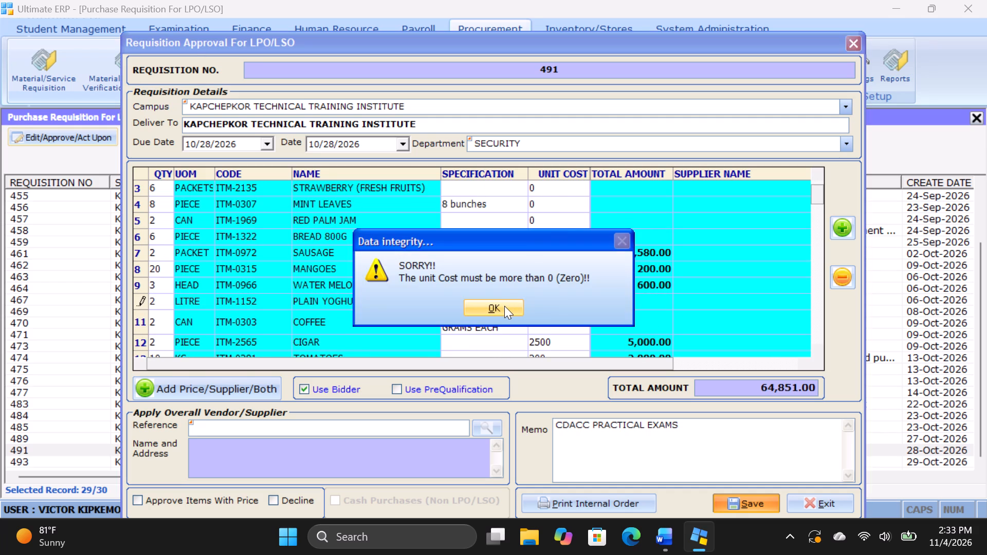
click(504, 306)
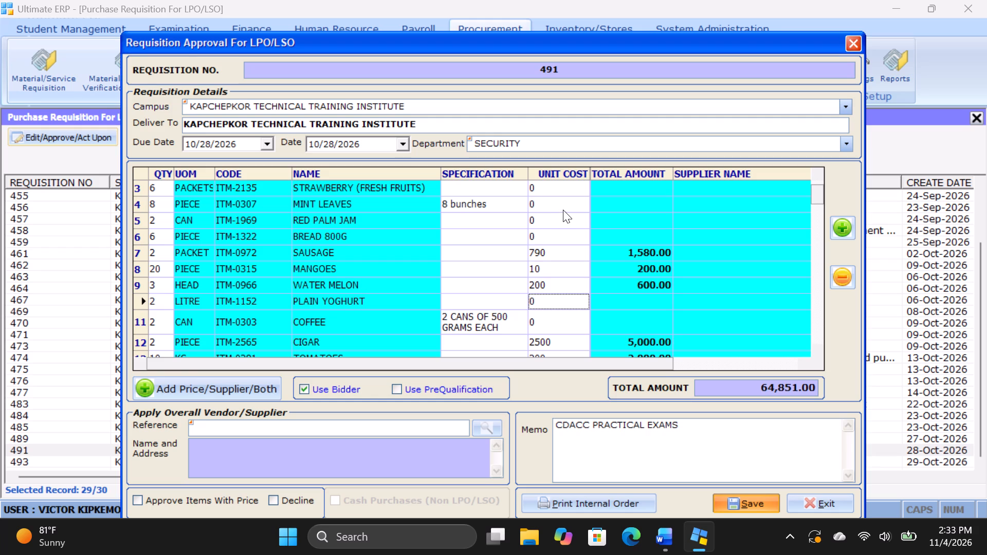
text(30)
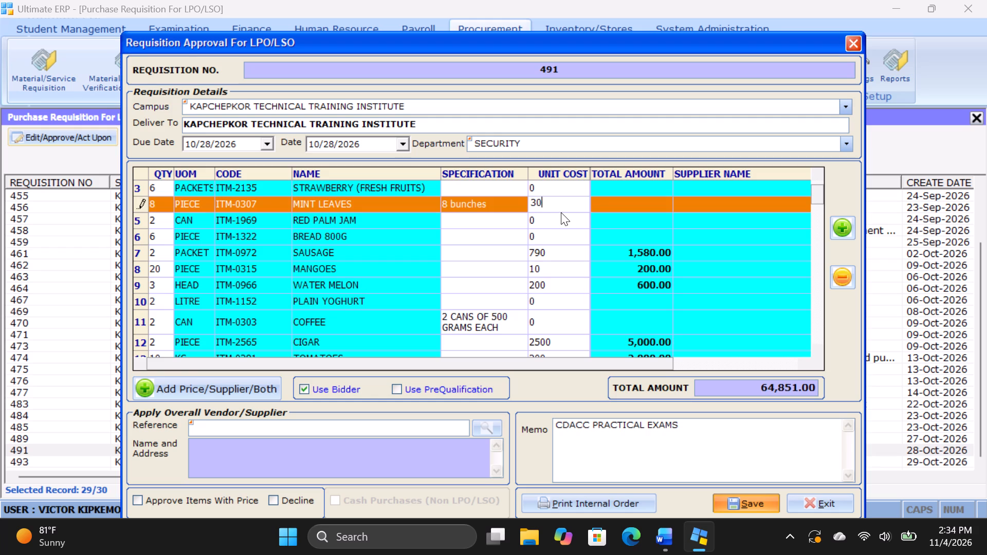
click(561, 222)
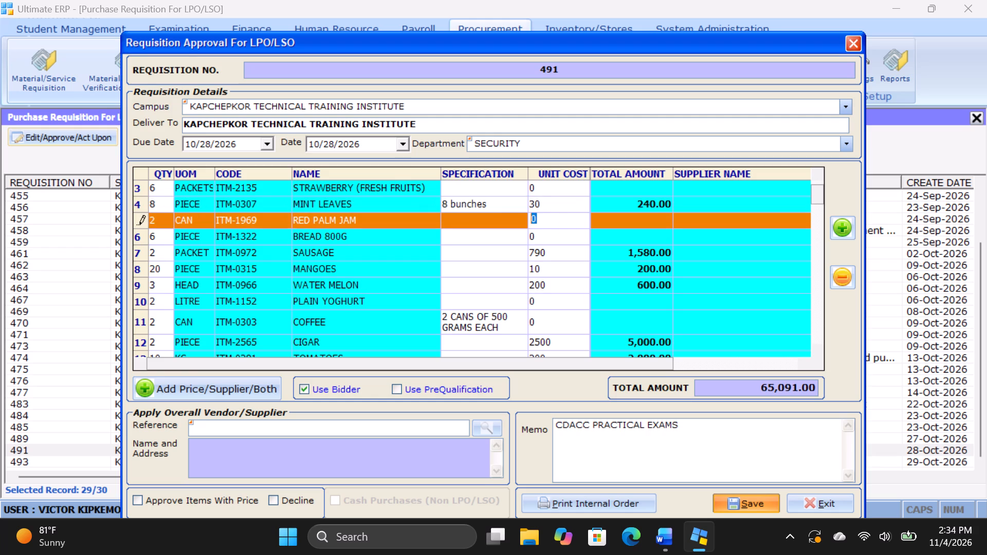
Change the unit cost of mint leaves (ITM-0307) to 60.
drag(560, 211, 562, 199)
click(517, 303)
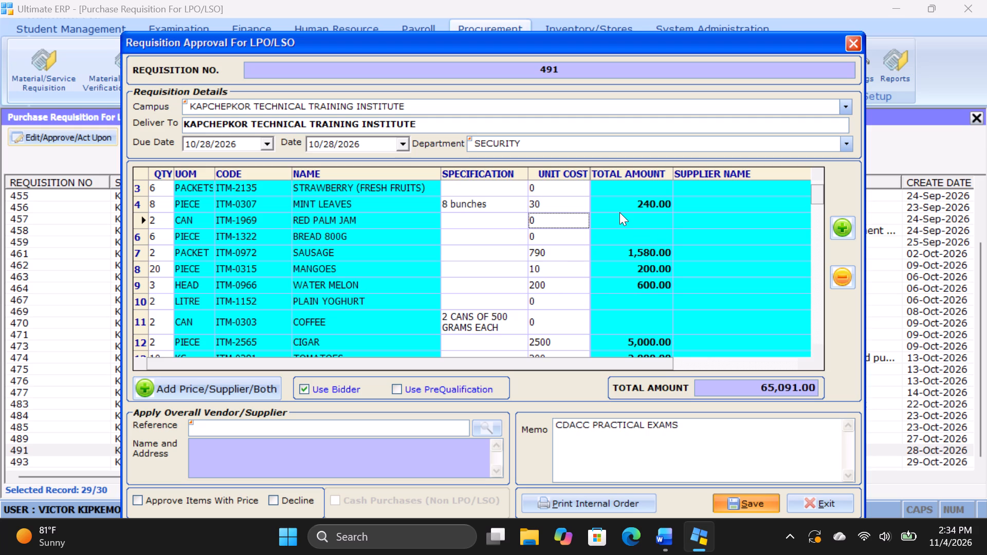
click(560, 200)
key(6)
key(0)
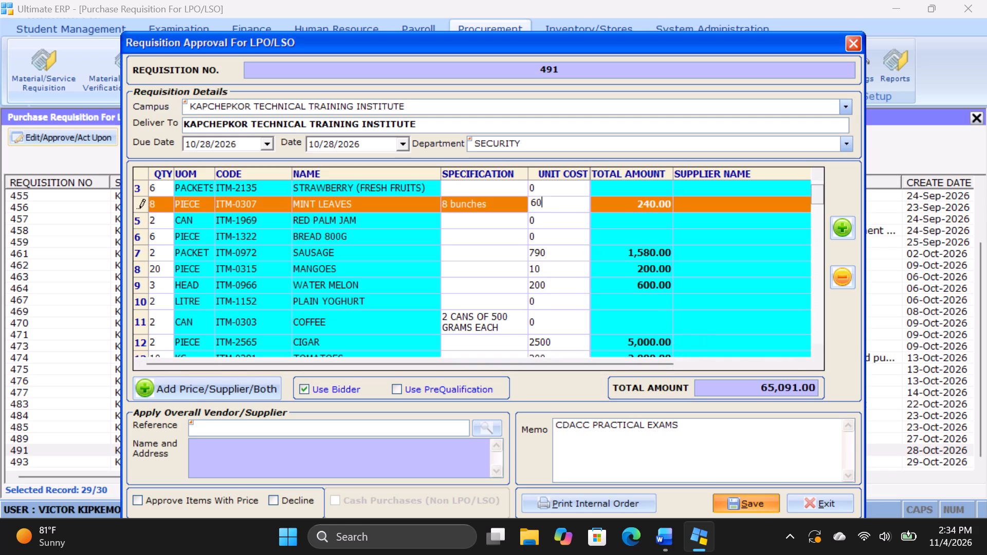
Set the unit cost of red palm jam (ITM-1969) to 250.
click(540, 223)
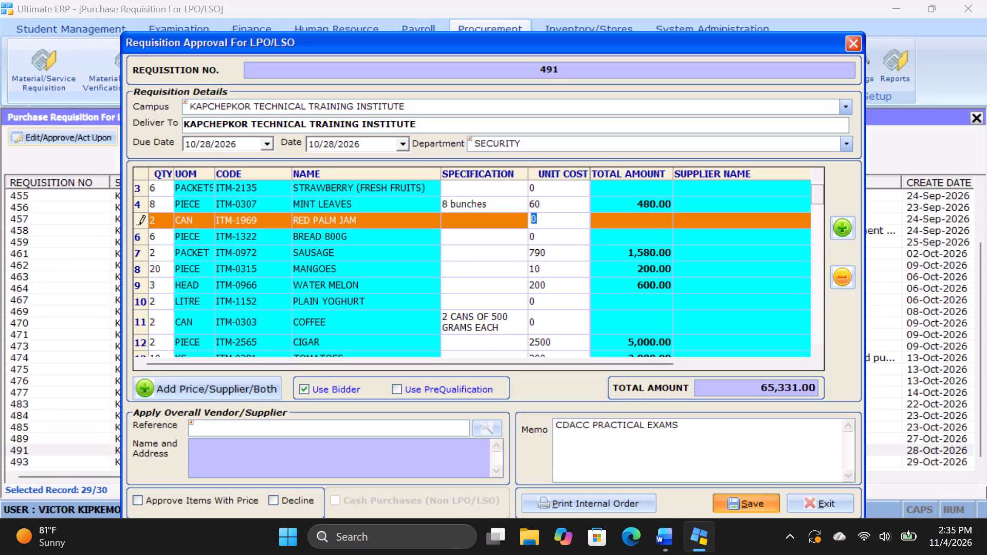
key(2)
text(00)
key(BackSpace)
key(BackSpace)
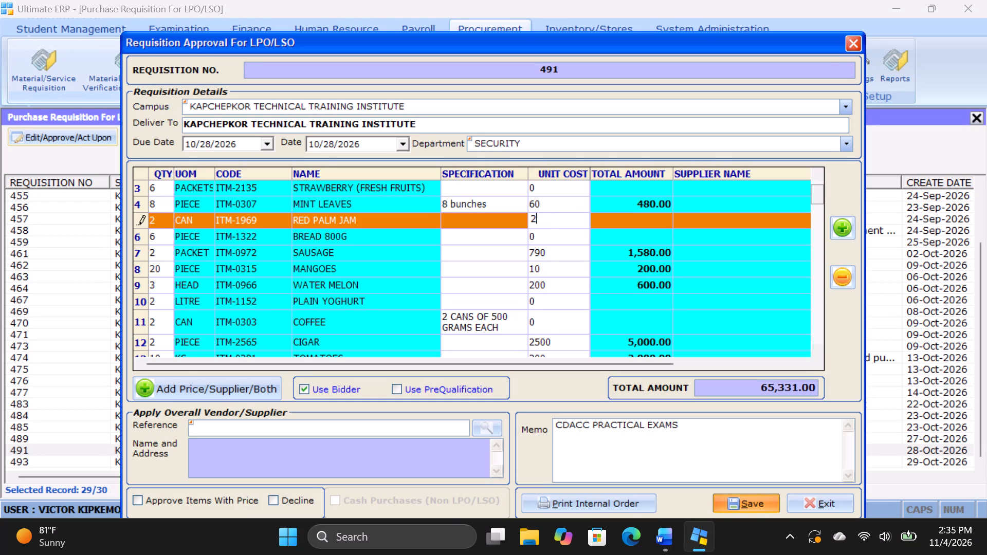
text(50)
Set the unit cost of bread 800g (ITM-1322) to 130.
click(563, 238)
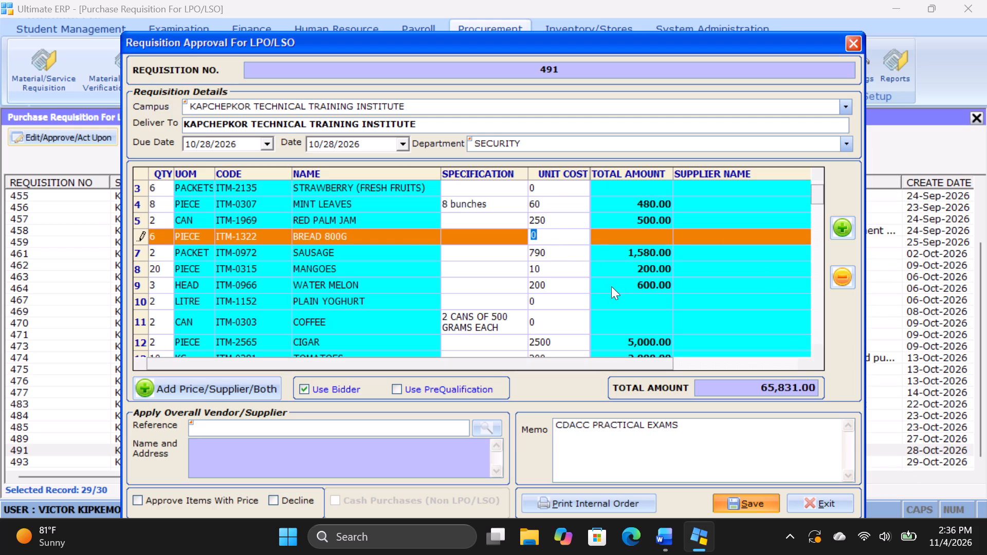
key(1)
text(30)
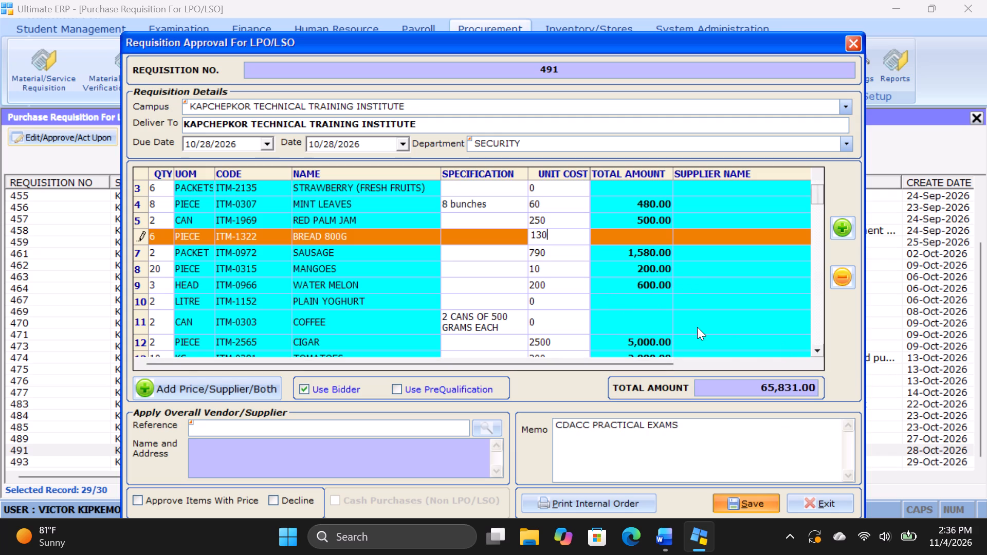
Set the unit cost of plain yoghurt (ITM-1152) to 490.
click(552, 302)
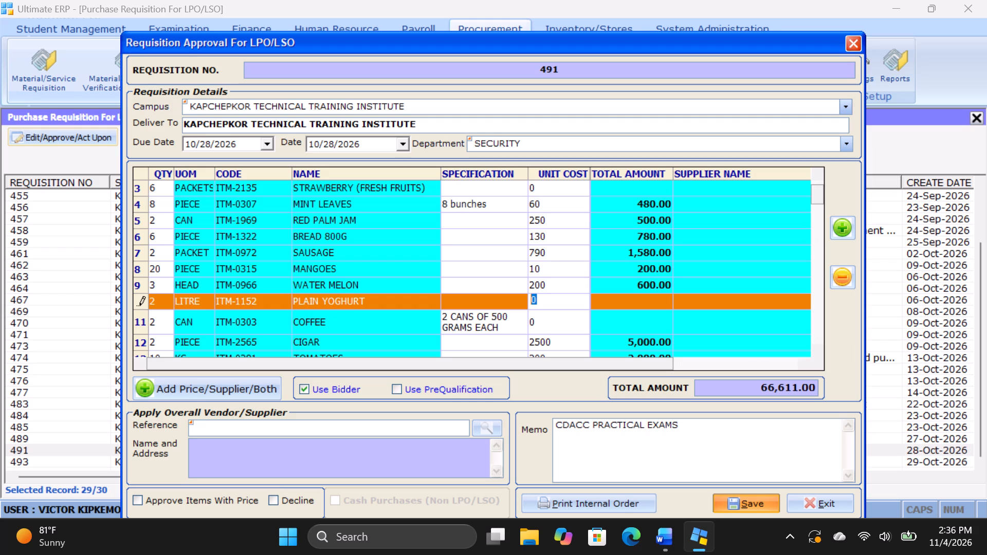
key(2)
text(90)
key(BackSpace)
key(BackSpace)
key(BackSpace)
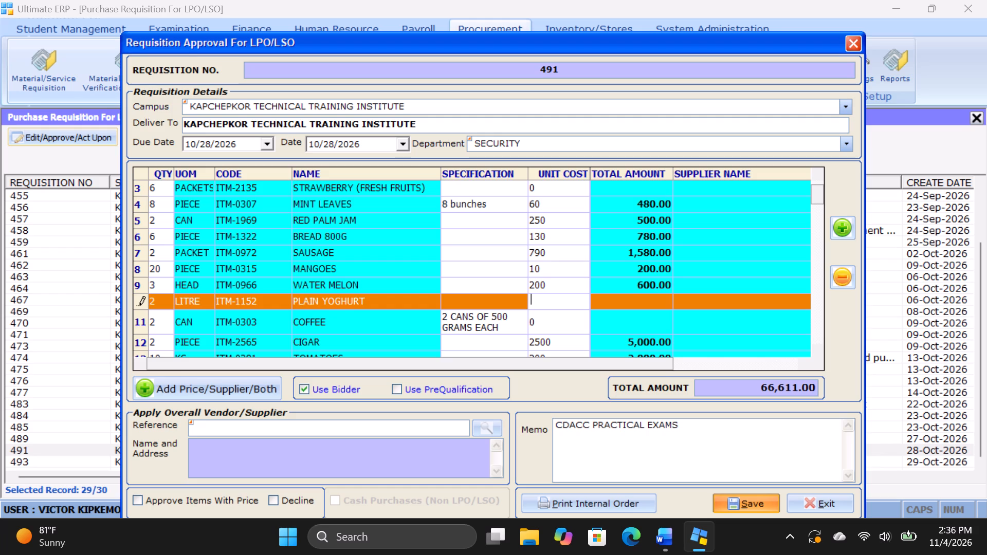
key(4)
text(90)
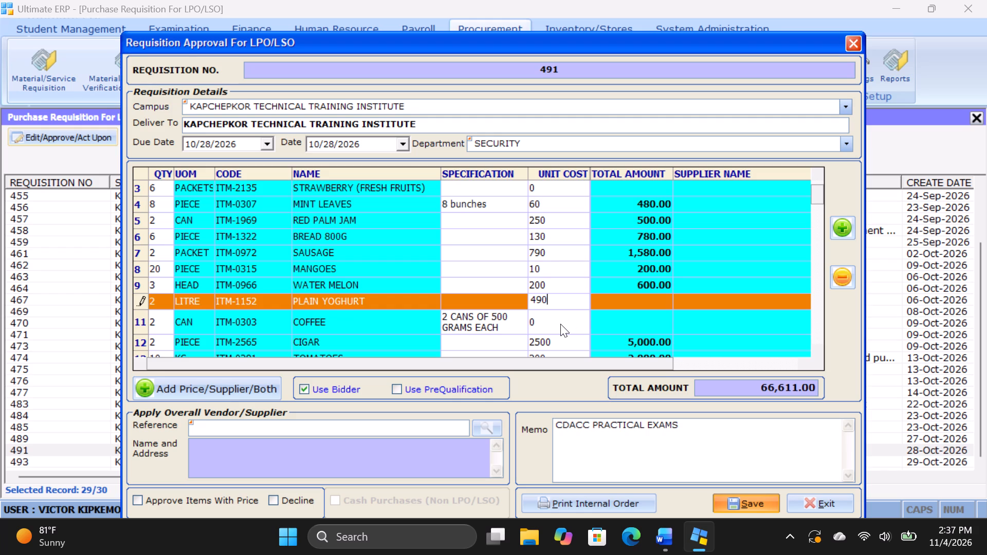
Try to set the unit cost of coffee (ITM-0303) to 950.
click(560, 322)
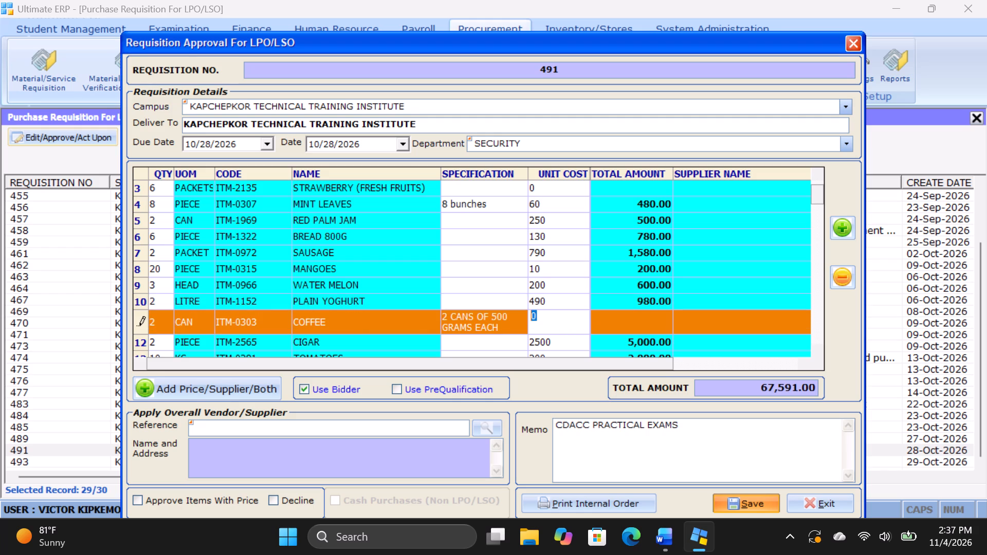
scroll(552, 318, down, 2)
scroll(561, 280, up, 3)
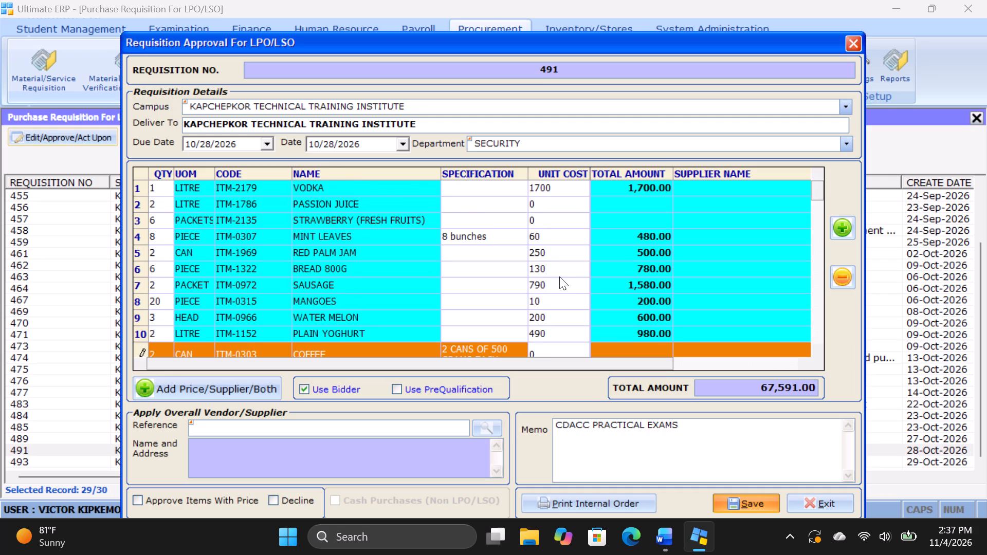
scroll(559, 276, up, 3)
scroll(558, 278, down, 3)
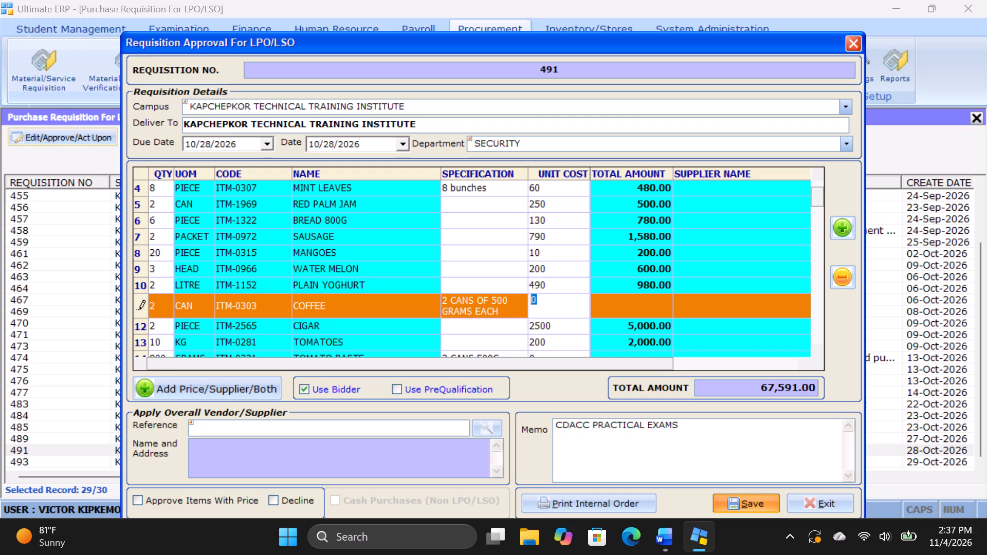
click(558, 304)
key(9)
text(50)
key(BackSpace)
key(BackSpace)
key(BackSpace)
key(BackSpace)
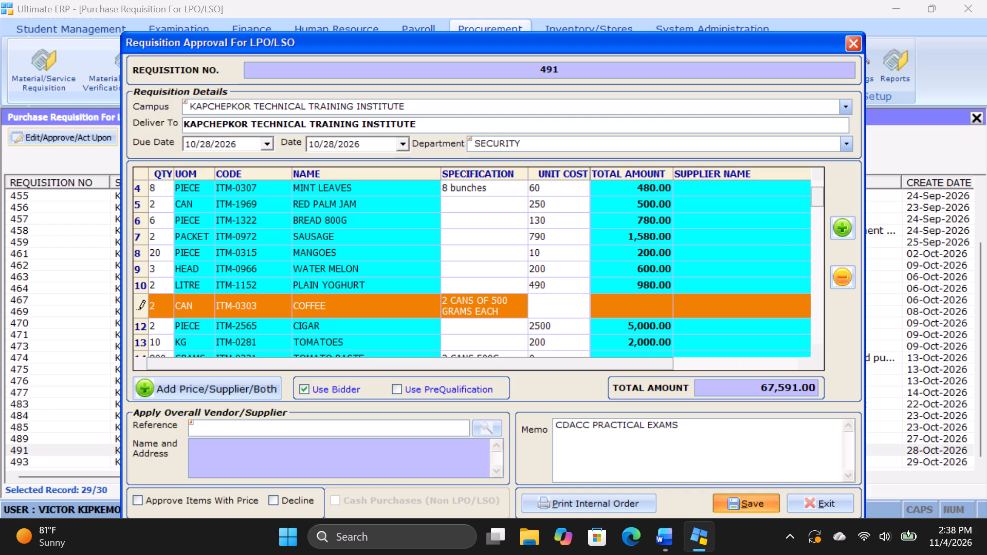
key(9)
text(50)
Open the unit cost of tomato paste (ITM-0331) for editing.
scroll(551, 274, down, 4)
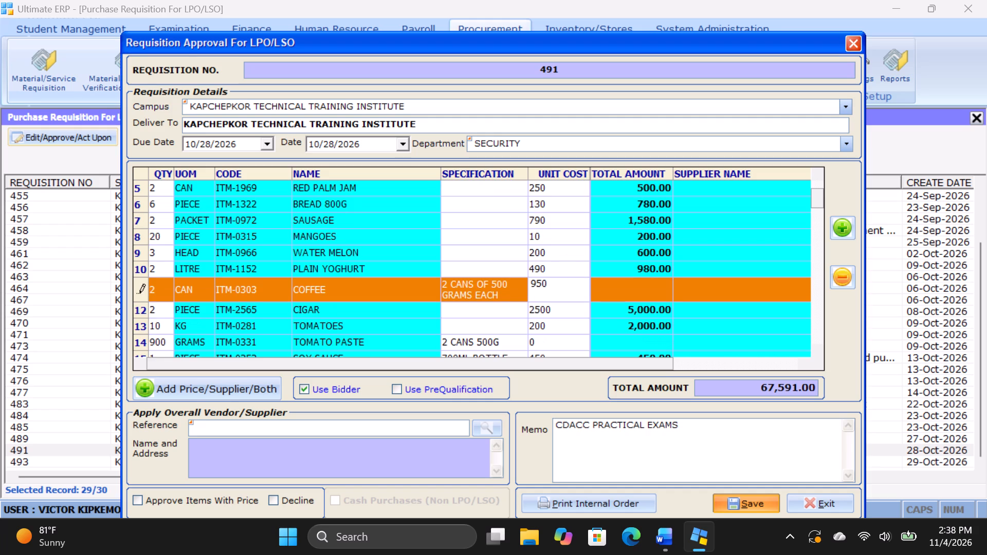
scroll(547, 286, down, 2)
scroll(354, 308, down, 3)
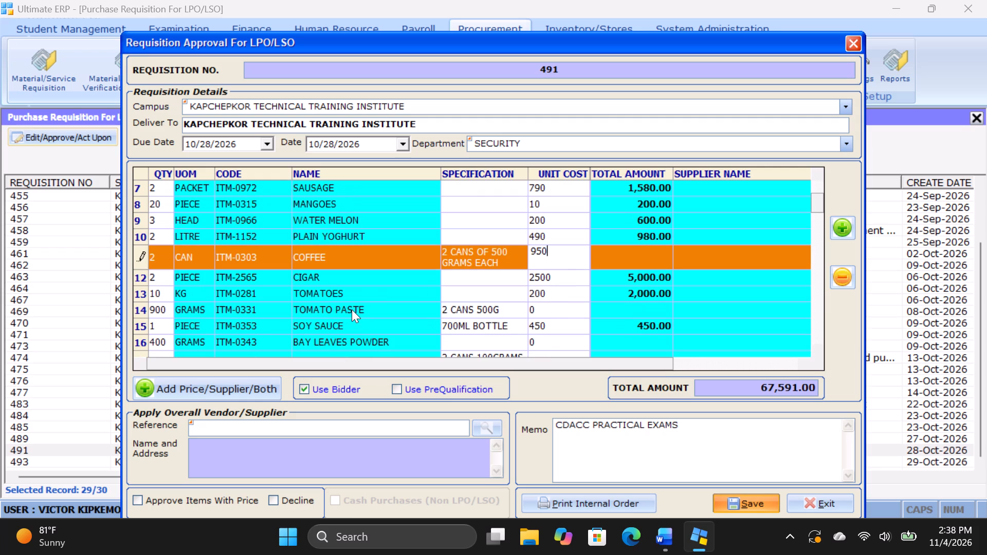
click(565, 293)
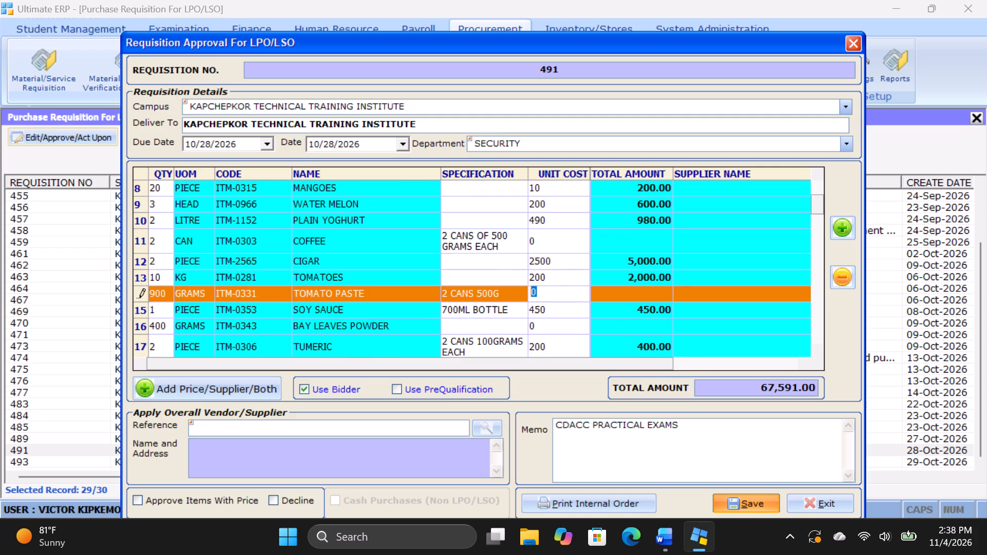
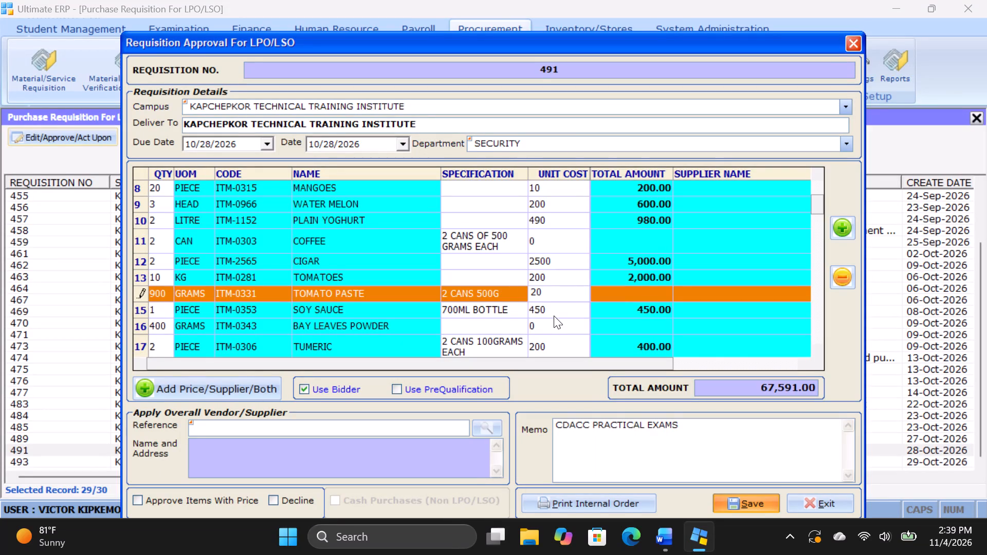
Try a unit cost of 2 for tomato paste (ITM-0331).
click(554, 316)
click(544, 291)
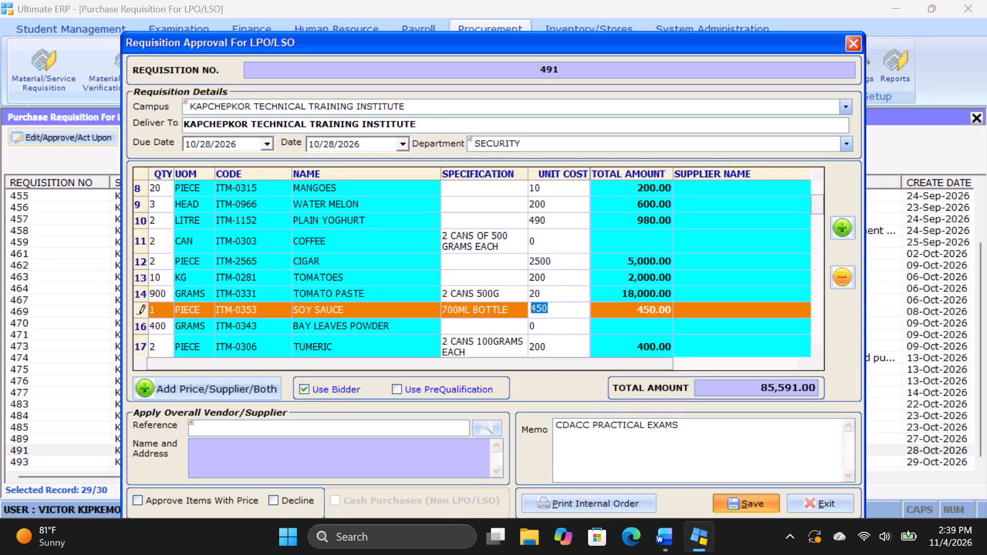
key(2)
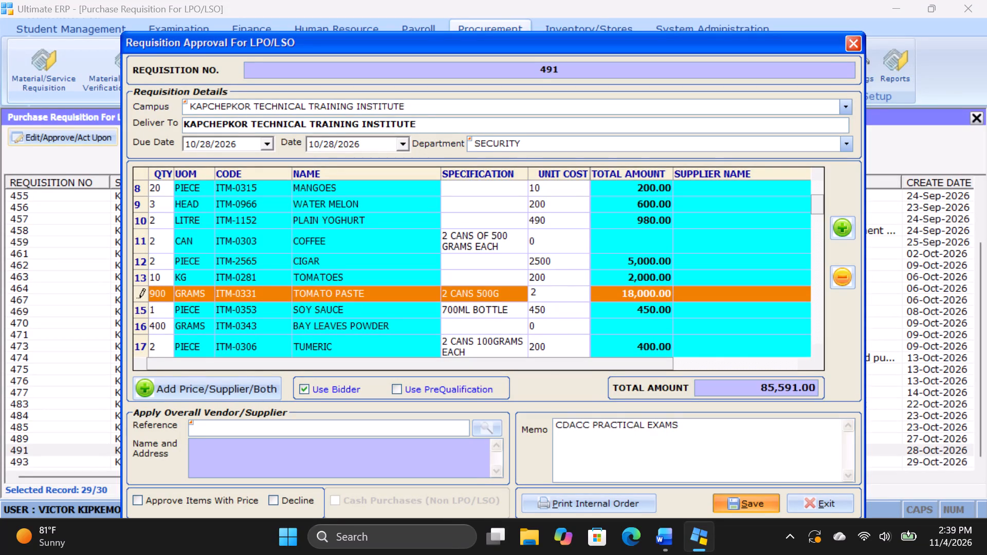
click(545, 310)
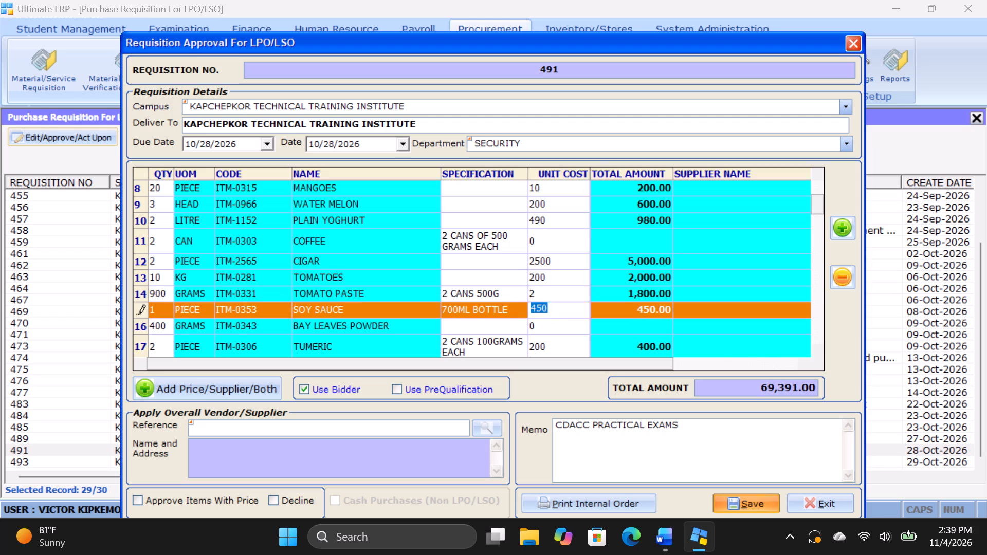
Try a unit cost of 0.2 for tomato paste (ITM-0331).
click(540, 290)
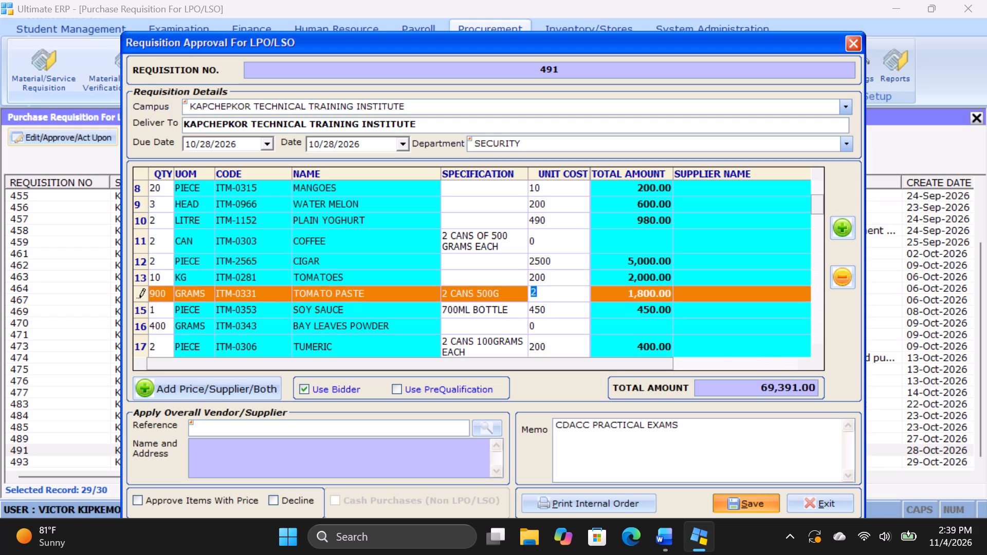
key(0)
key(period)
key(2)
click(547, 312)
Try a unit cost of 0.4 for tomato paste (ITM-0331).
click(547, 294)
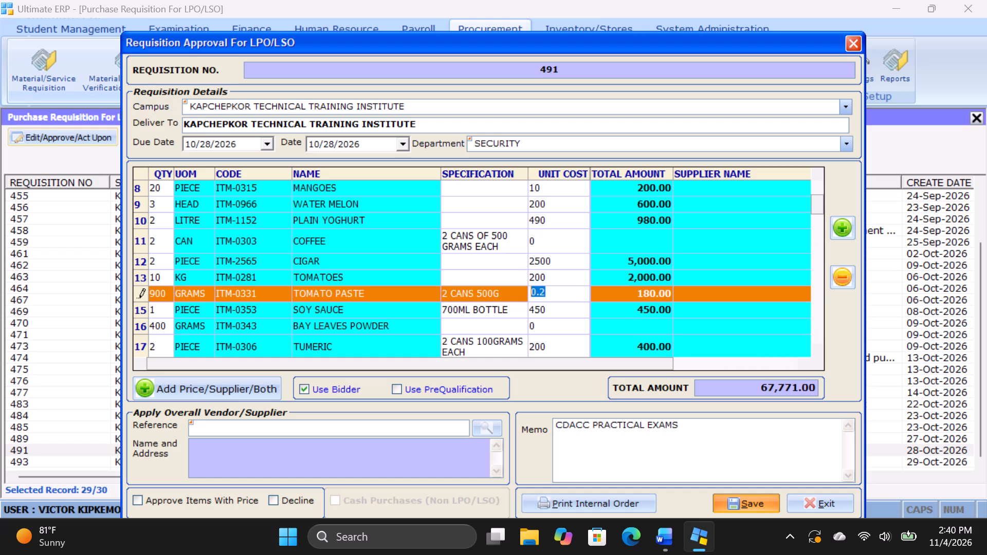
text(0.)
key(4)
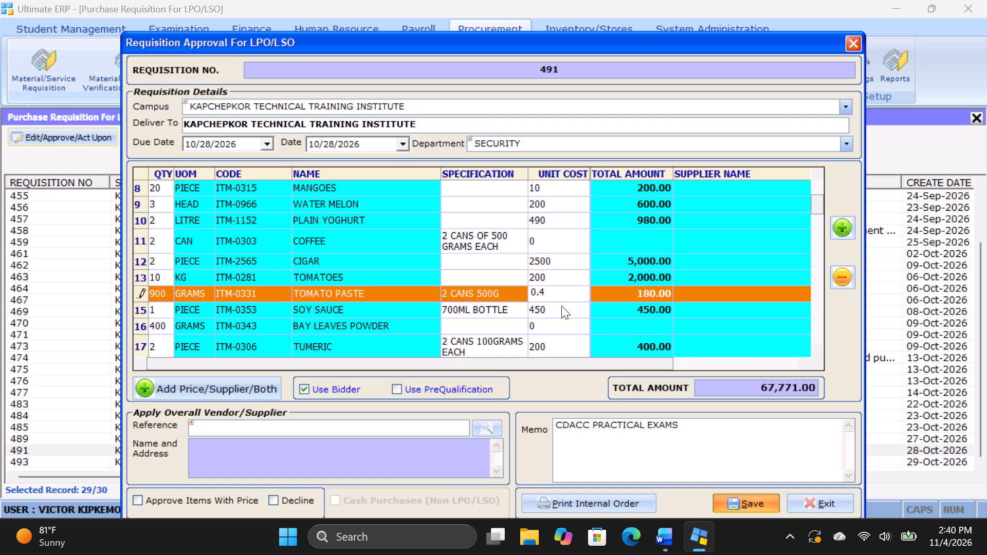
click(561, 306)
Set the unit cost of tomato paste (ITM-0331) to 0.5.
click(554, 292)
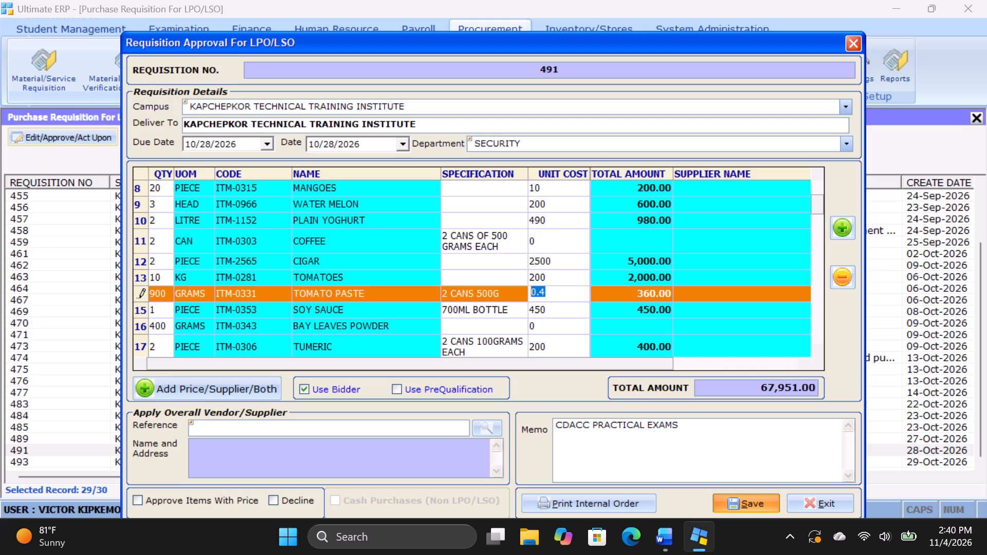
key(BackSpace)
key(0)
text(.5)
click(564, 312)
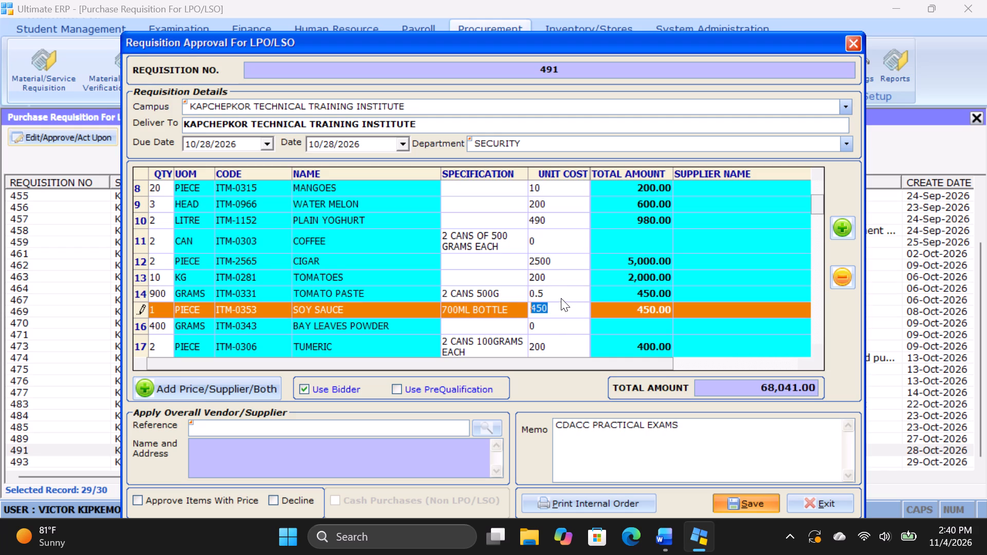
Open the unit cost of coffee (ITM-0303) for editing.
scroll(563, 312, down, 2)
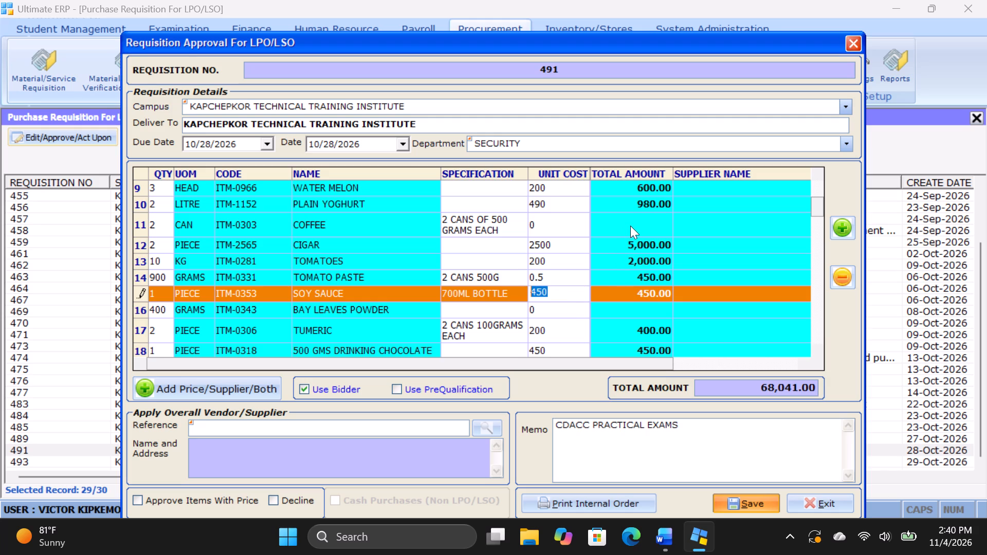
click(540, 223)
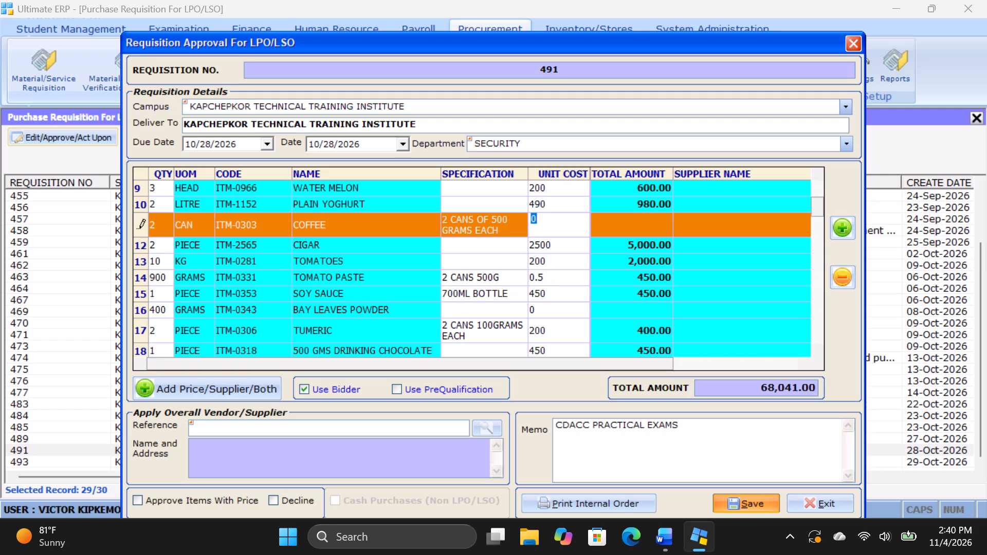
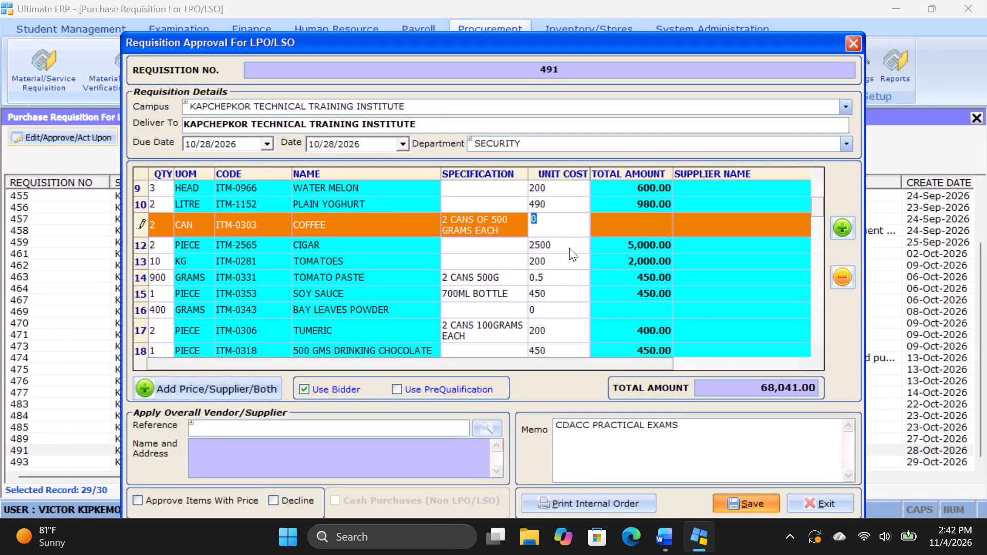
Review the requisition's item lines around coffee (ITM-0303), checking the unit cost column for missing or wrong prices.
scroll(569, 263, down, 2)
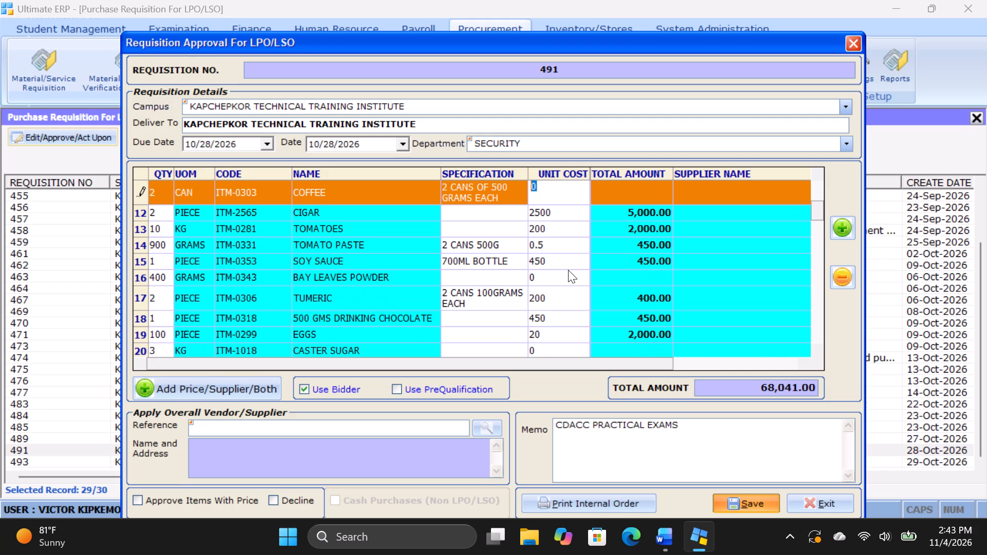
scroll(568, 270, down, 3)
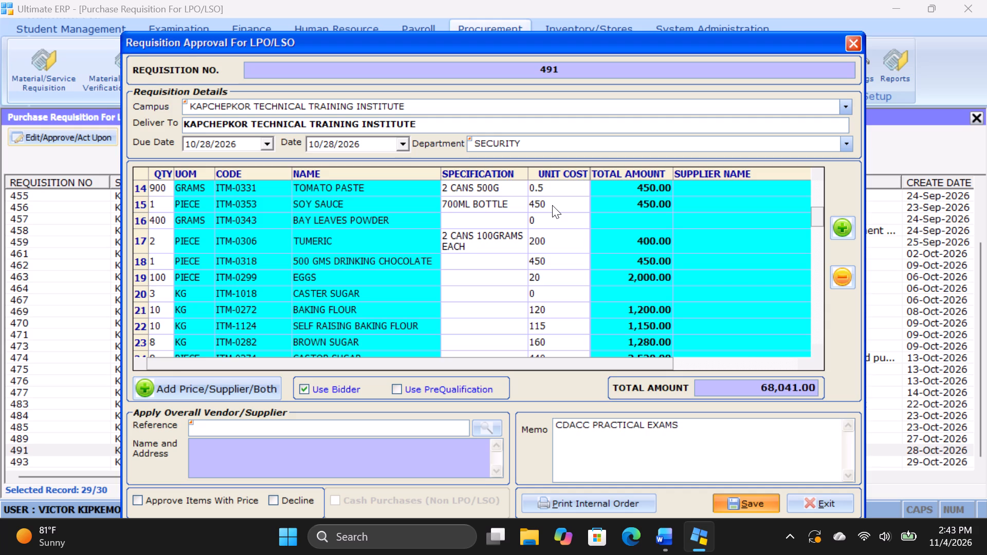
scroll(567, 273, up, 10)
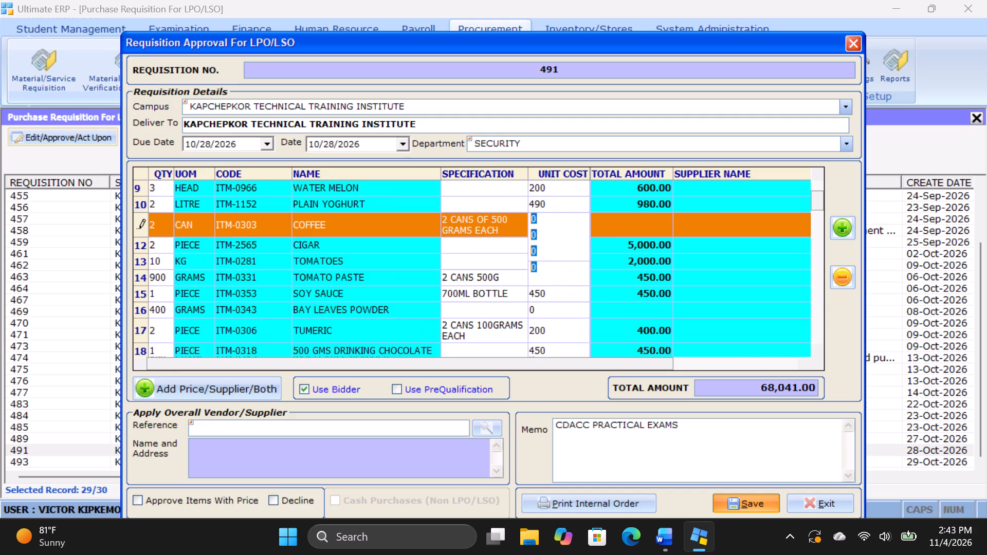
scroll(568, 271, up, 17)
scroll(571, 273, down, 5)
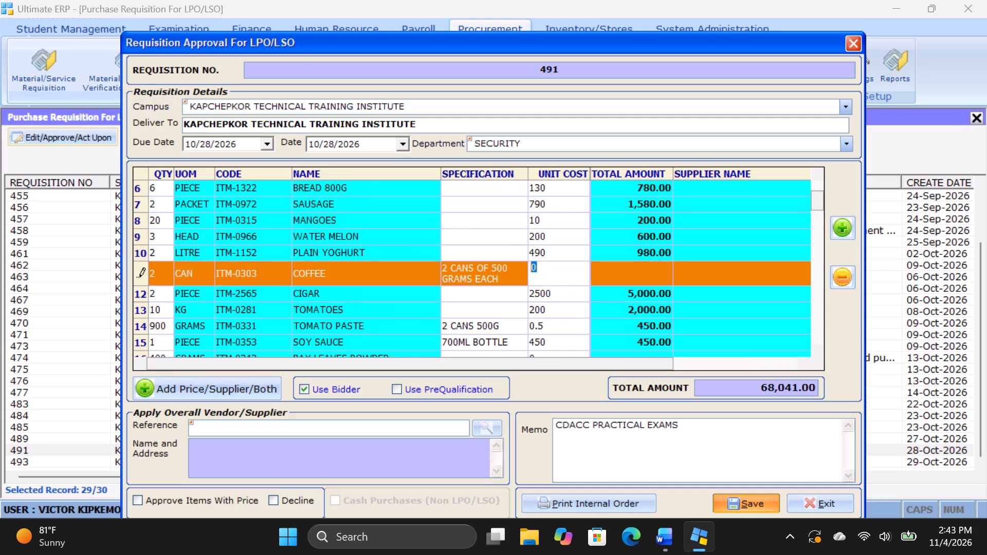
scroll(573, 275, down, 10)
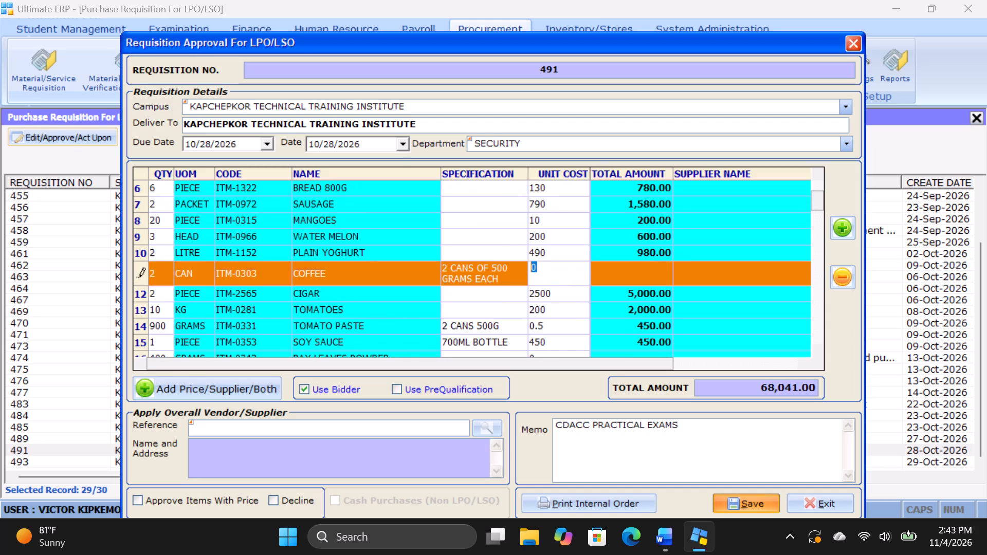
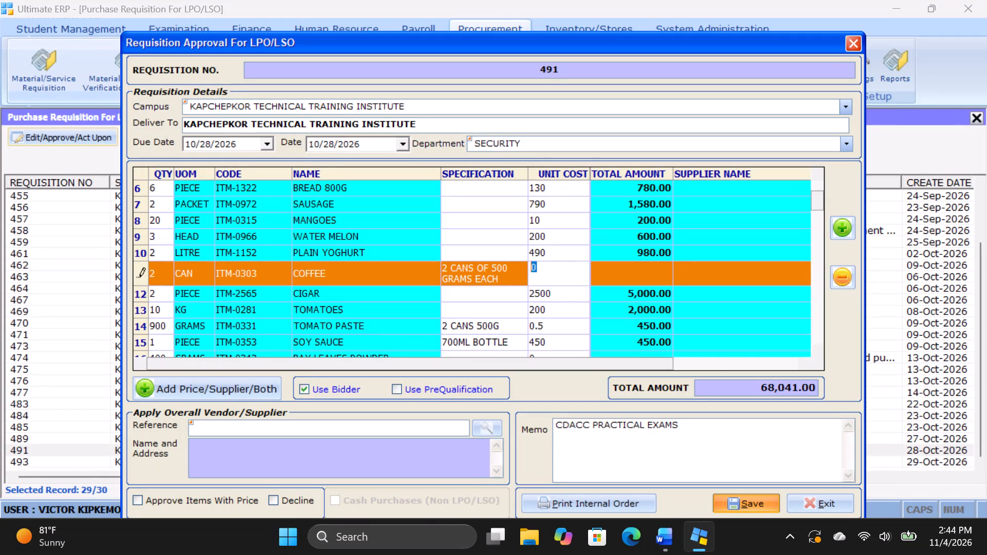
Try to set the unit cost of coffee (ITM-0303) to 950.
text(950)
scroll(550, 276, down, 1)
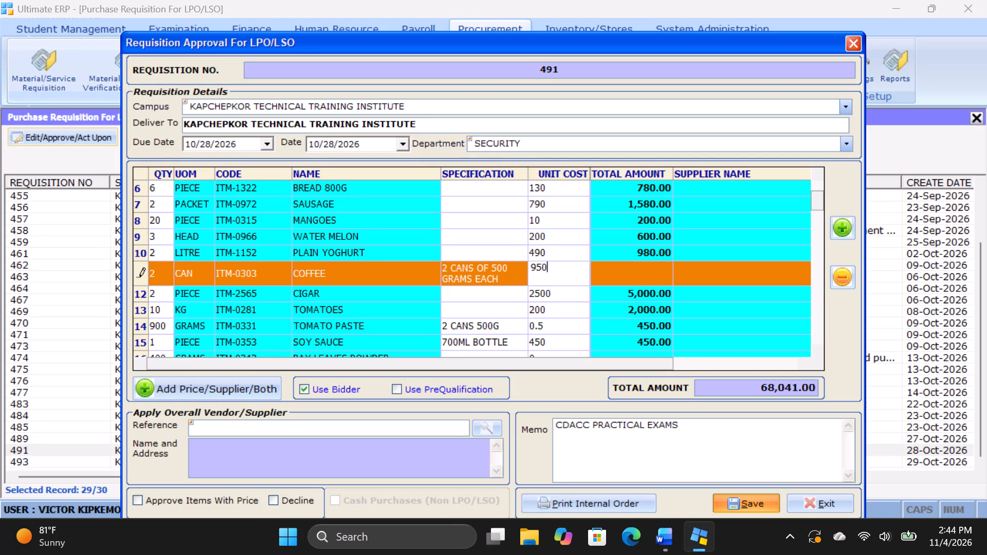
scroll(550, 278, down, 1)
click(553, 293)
Fill in the missing unit cost of white rice (ITM-0273) with 170.
scroll(527, 300, down, 1)
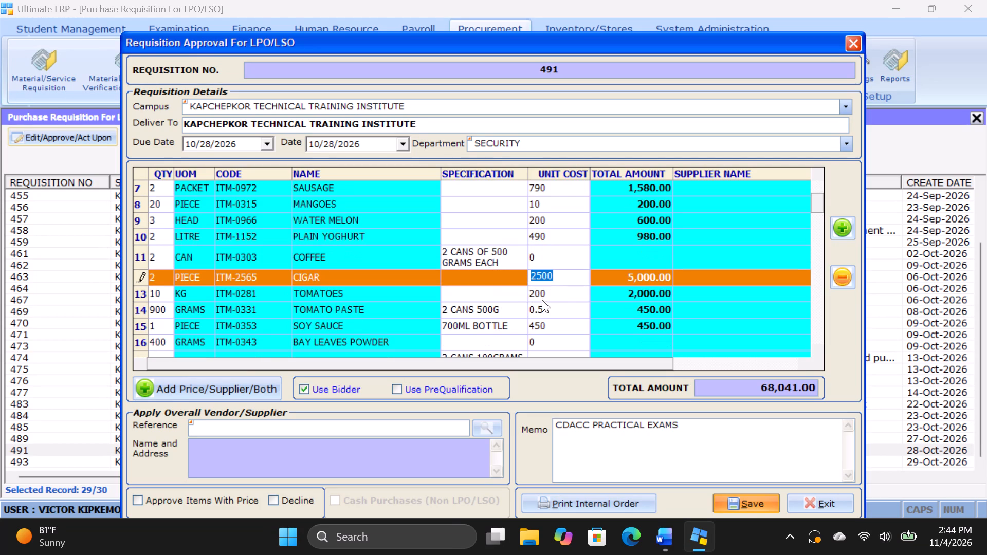
scroll(611, 302, down, 4)
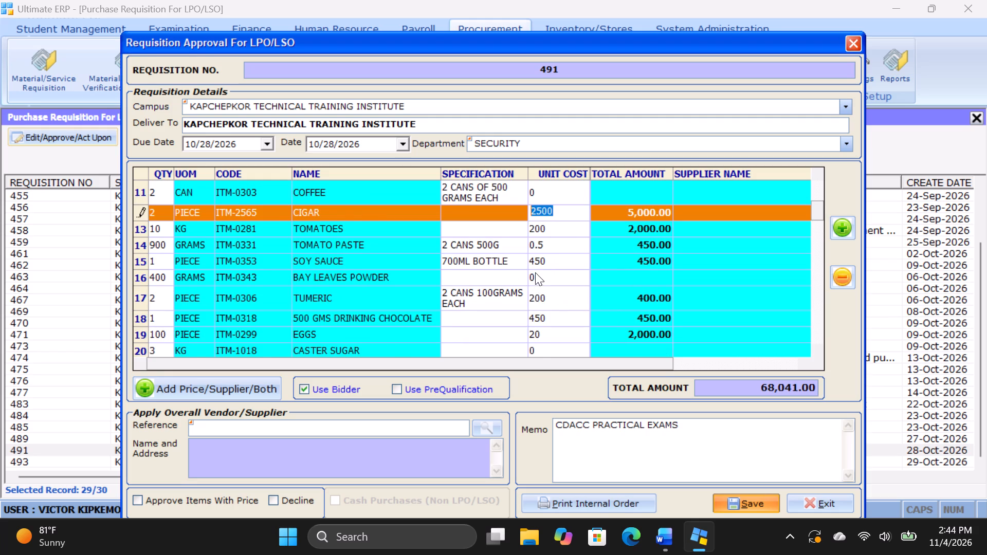
scroll(536, 275, down, 12)
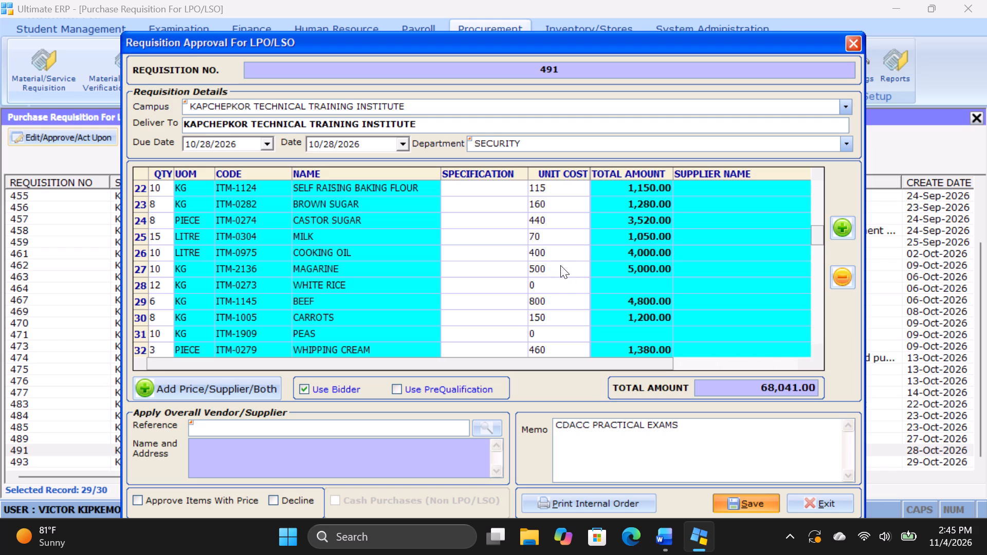
scroll(568, 268, down, 1)
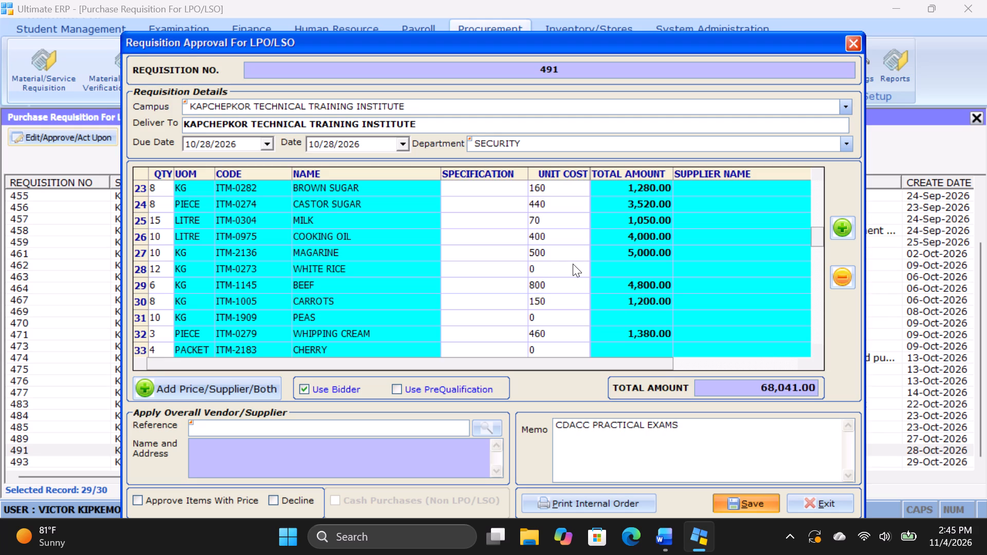
click(553, 253)
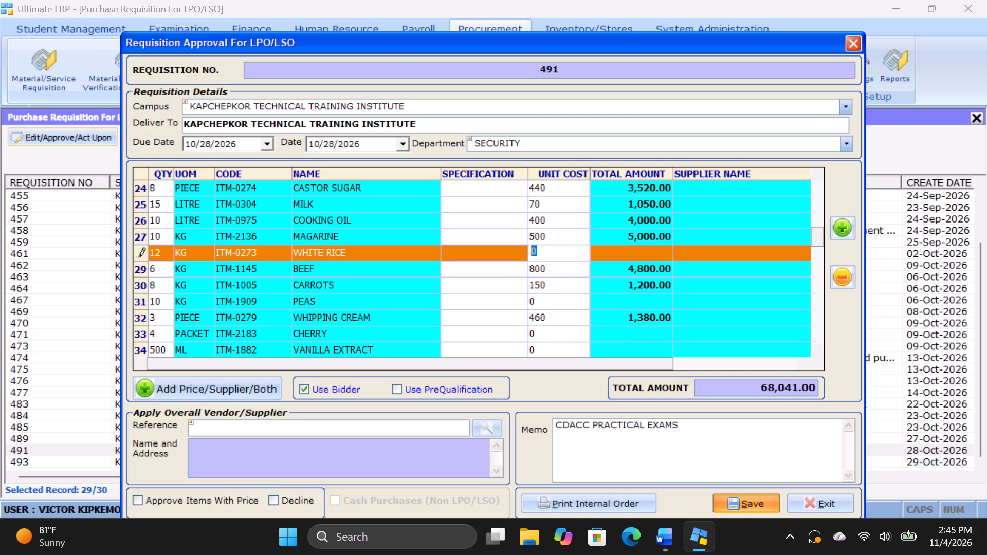
key(1)
key(7)
key(0)
click(556, 274)
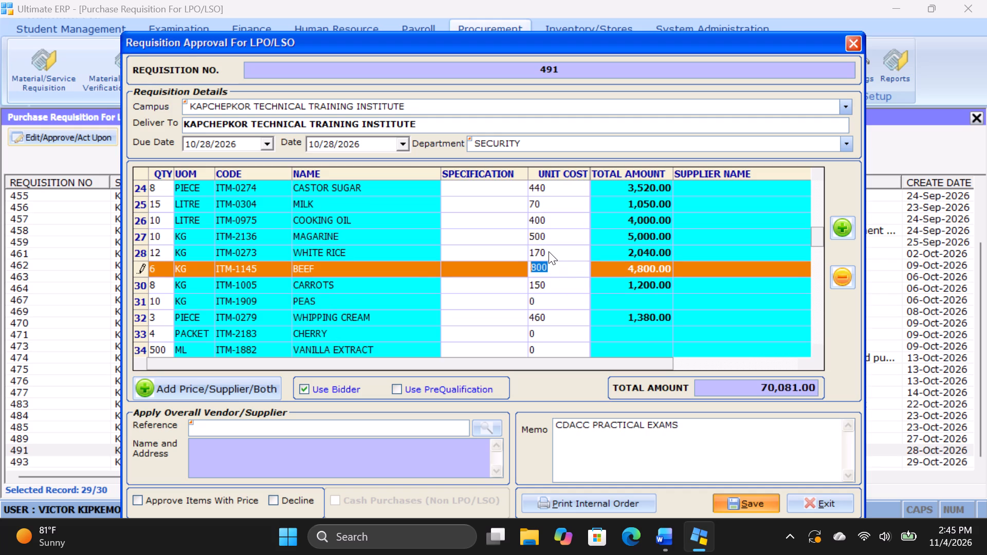
Fill in the missing unit cost of peas (ITM-1909) with 200.
scroll(556, 253, down, 3)
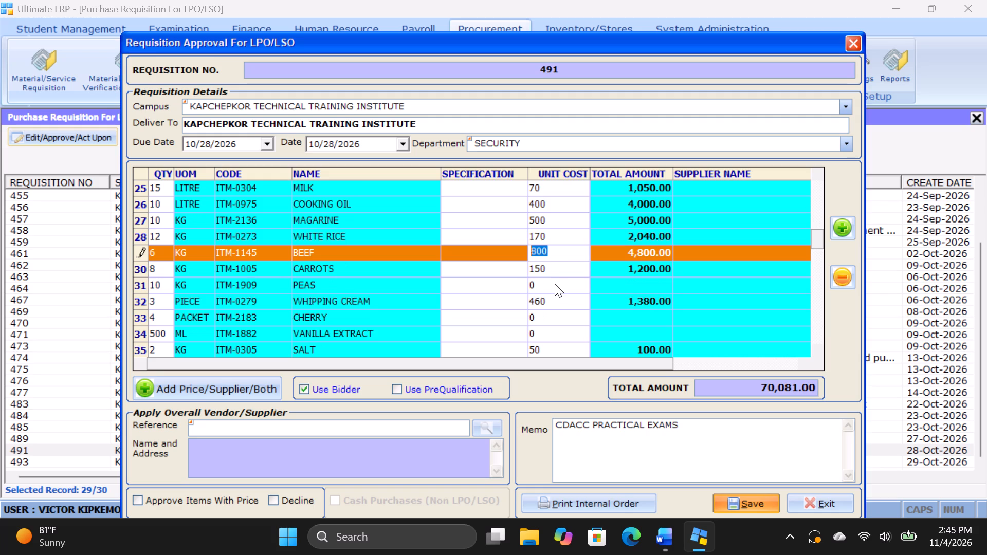
click(555, 284)
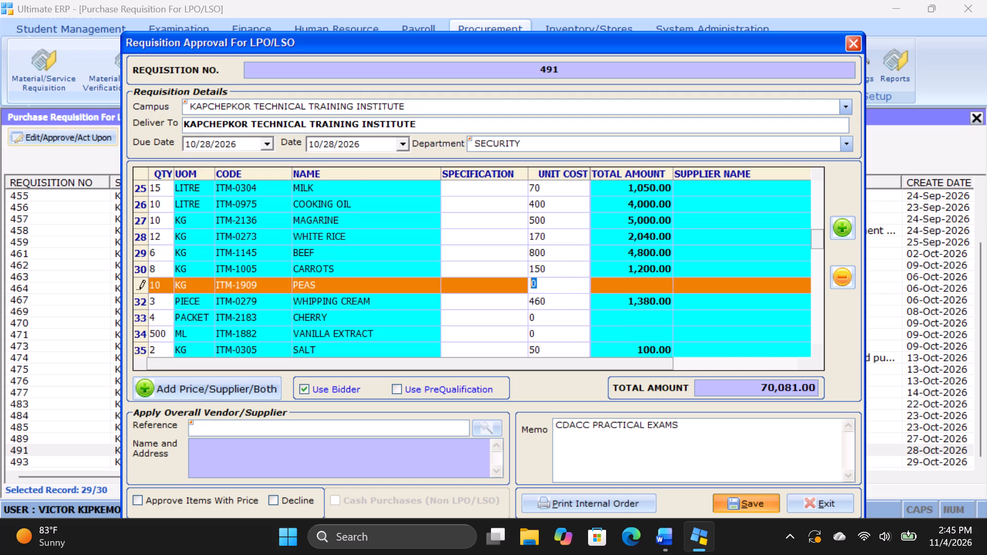
text(200)
scroll(552, 302, down, 3)
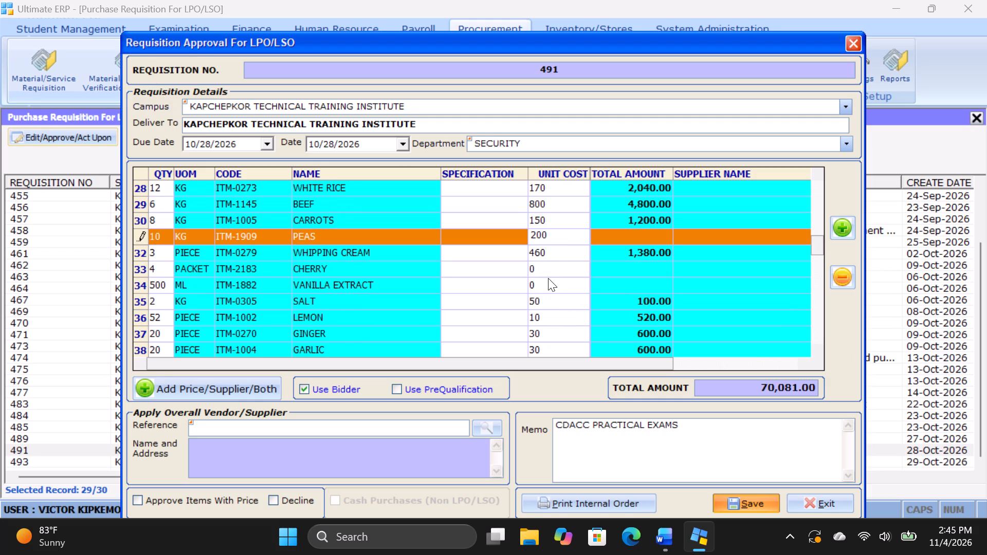
scroll(553, 287, down, 7)
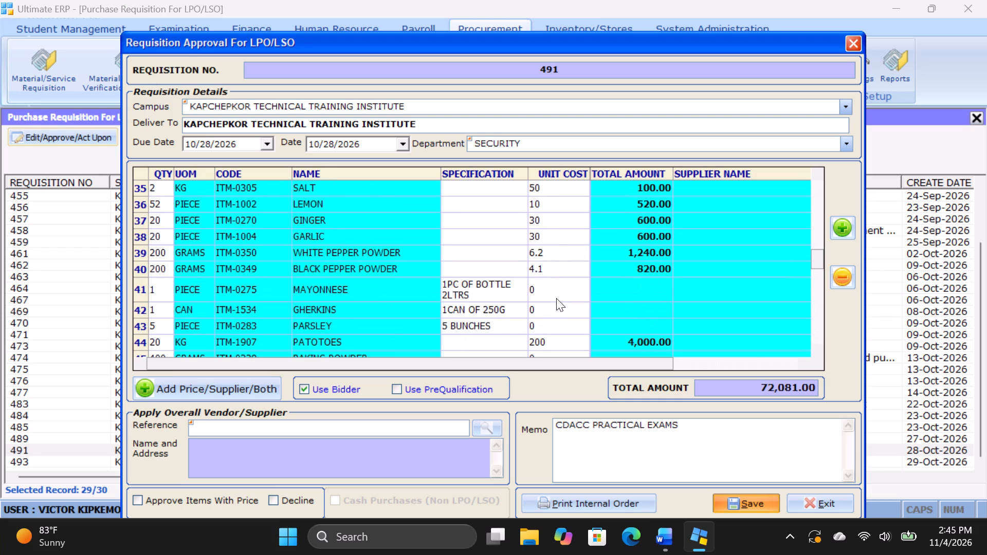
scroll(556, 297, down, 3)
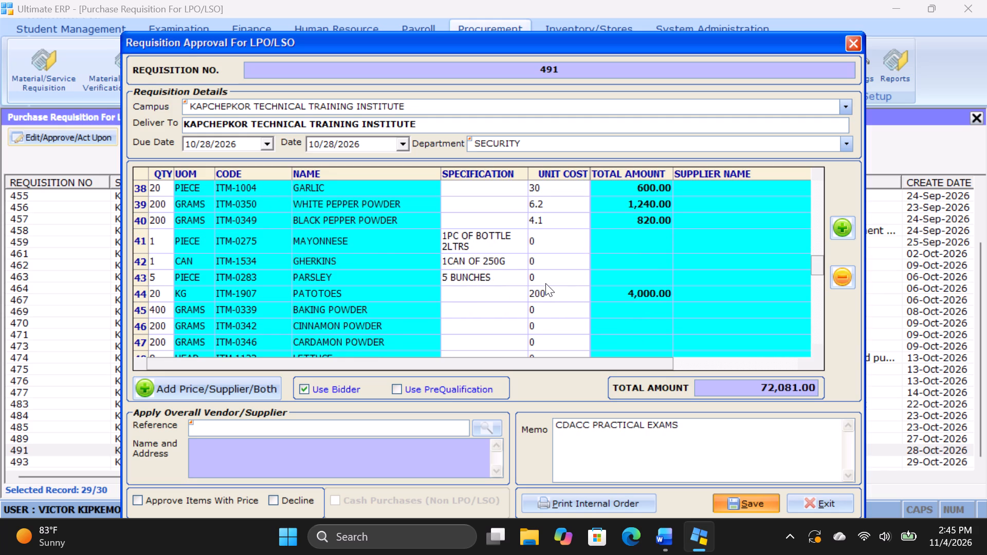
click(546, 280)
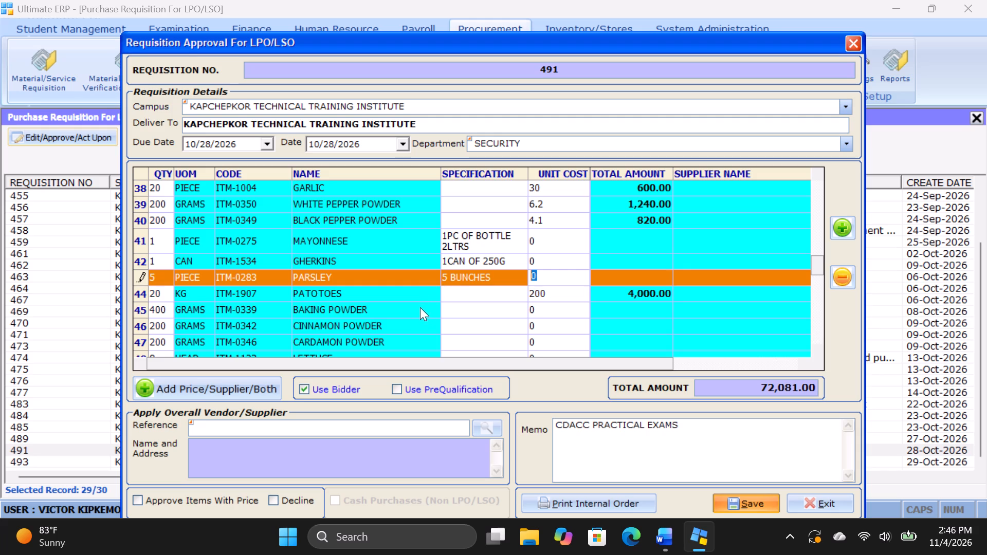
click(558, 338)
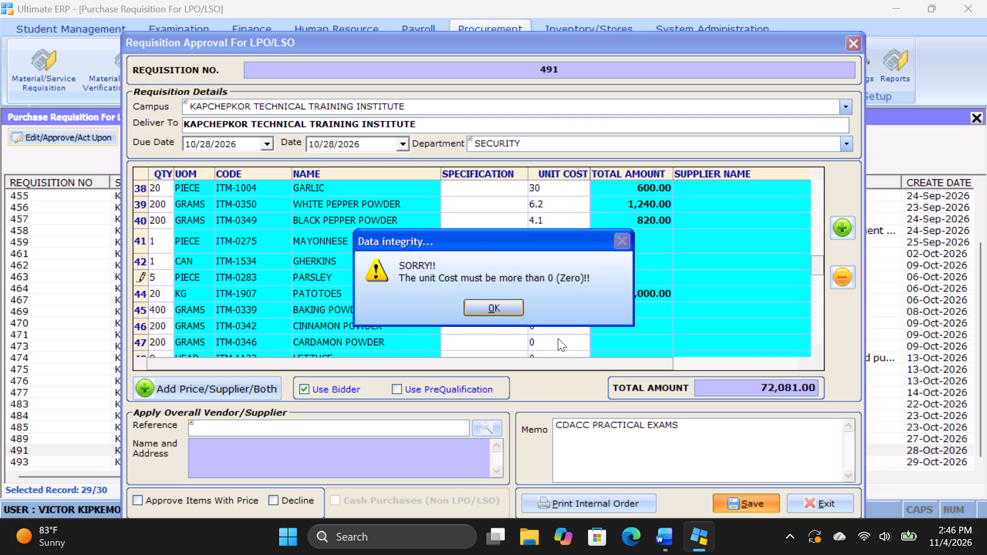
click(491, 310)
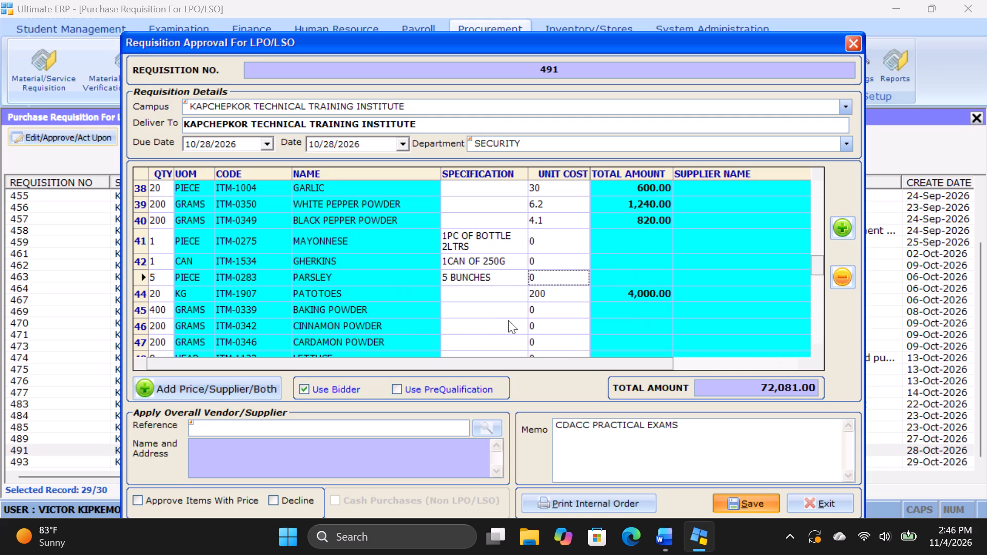
Fill in the missing unit cost of cardamon powder (ITM-0346) with 2.
scroll(511, 322, down, 1)
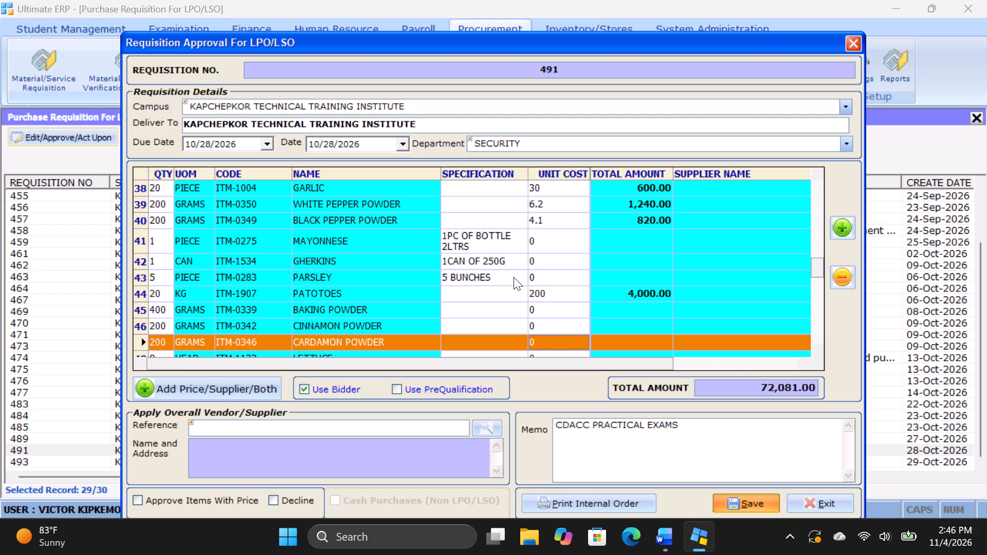
key(2)
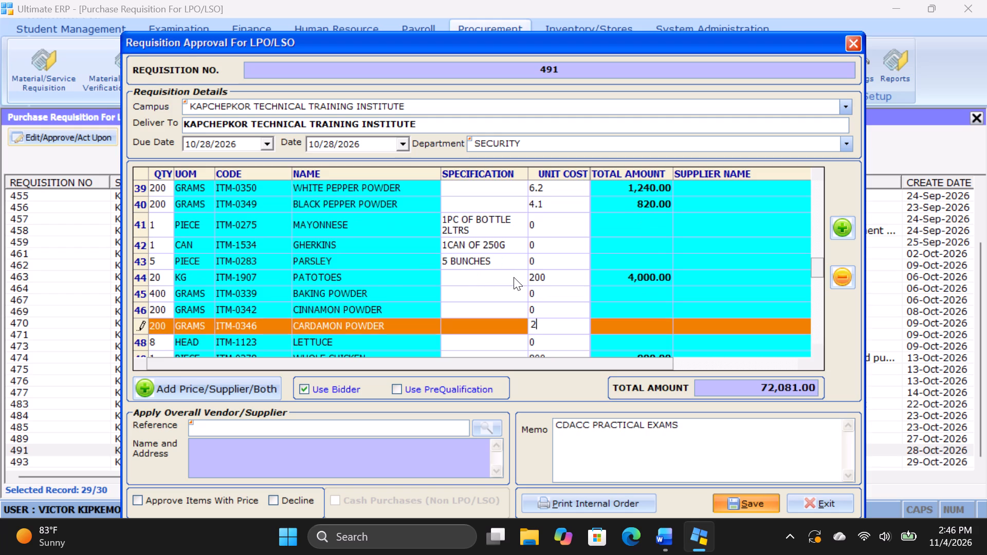
scroll(510, 274, down, 2)
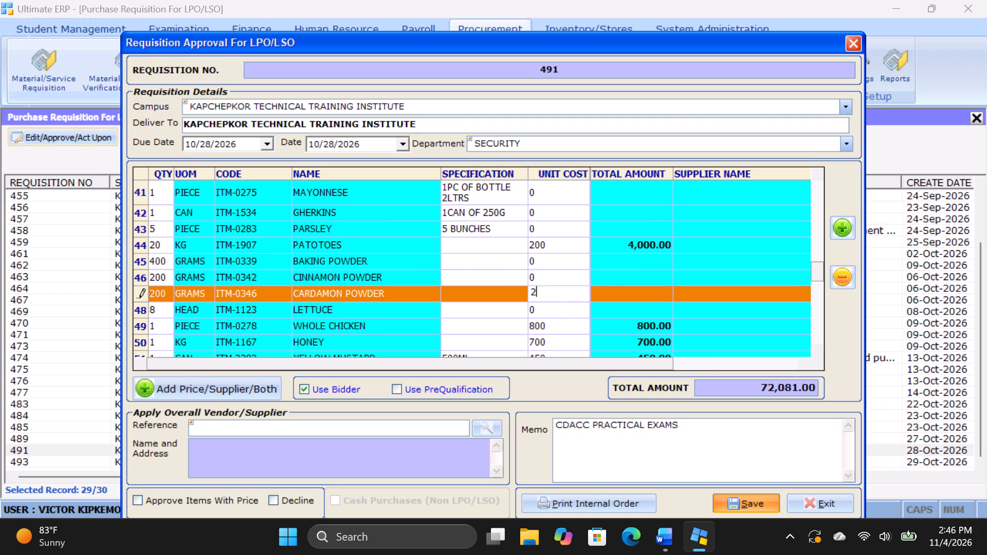
click(550, 307)
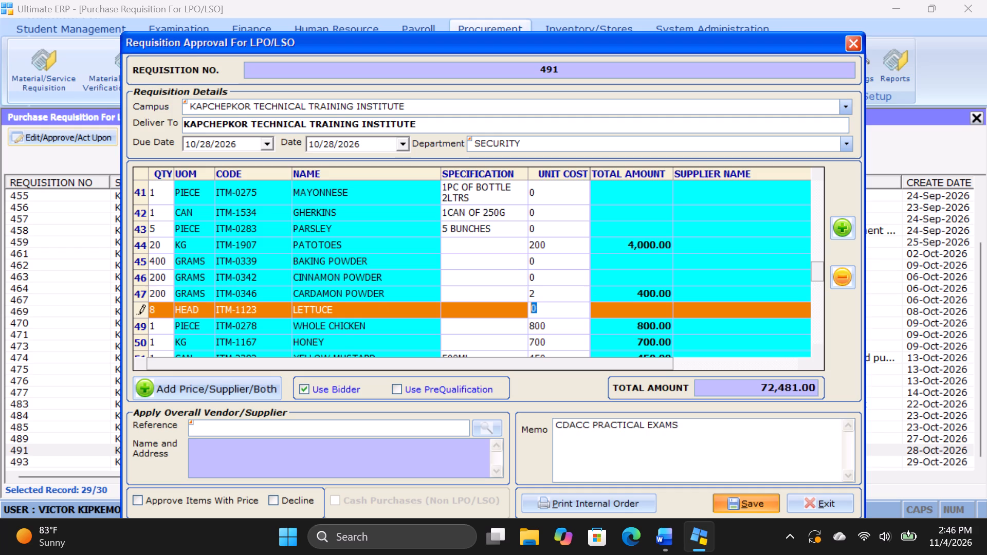
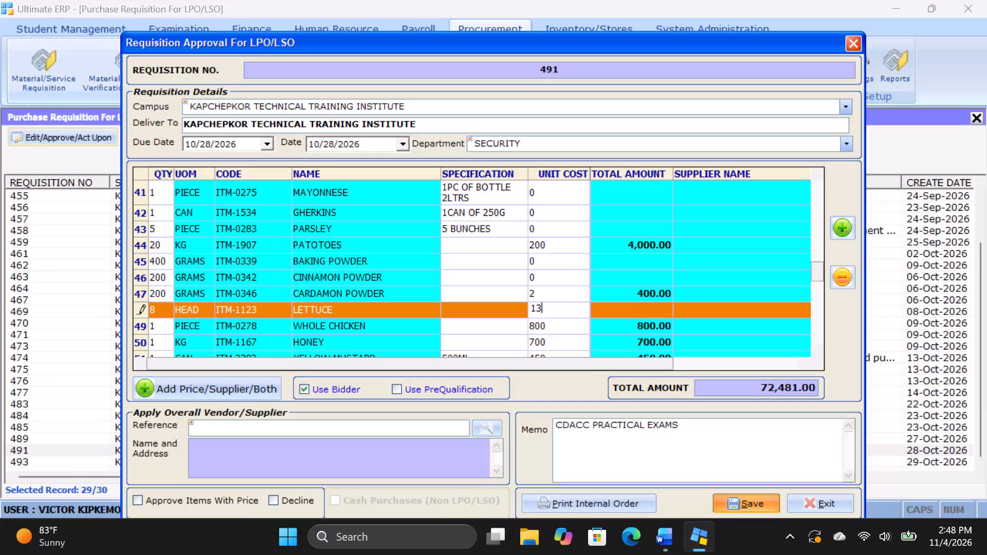
Fill in the unit cost of lettuce (ITM-1123) with 140.
key(Return)
key(Return)
key(BackSpace)
text(40)
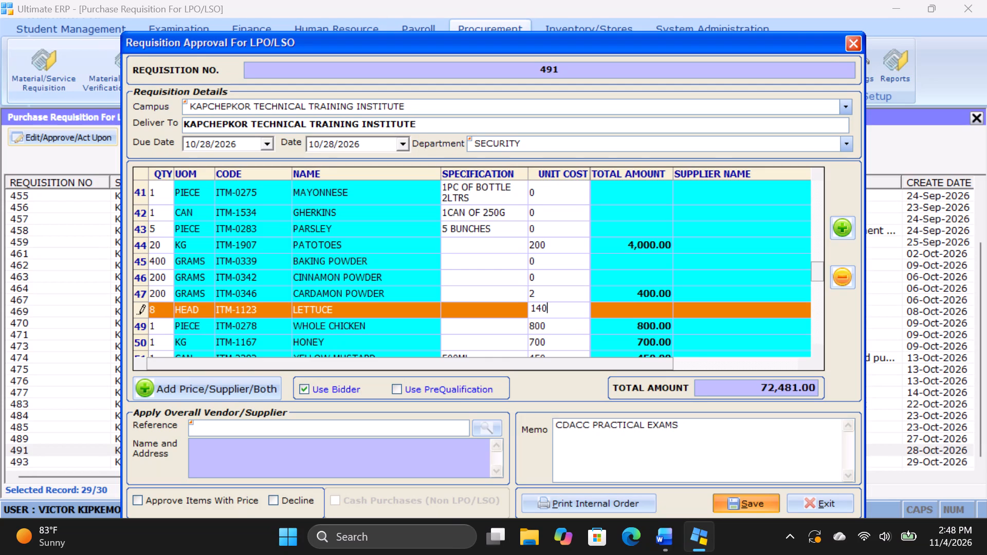
Fill in the missing unit cost of cinnamon powder (ITM-0342) with 2.8.
click(552, 270)
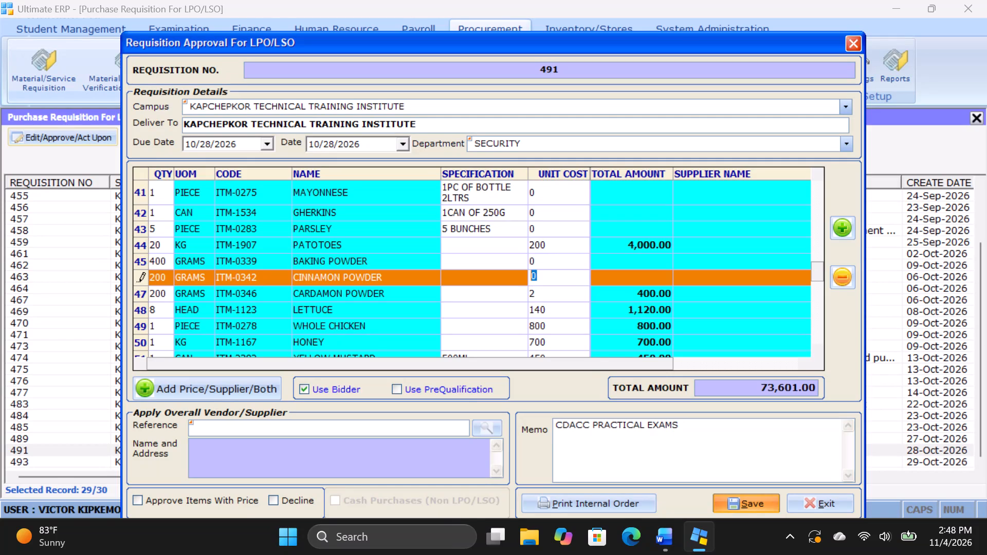
key(2)
key(period)
key(8)
click(542, 299)
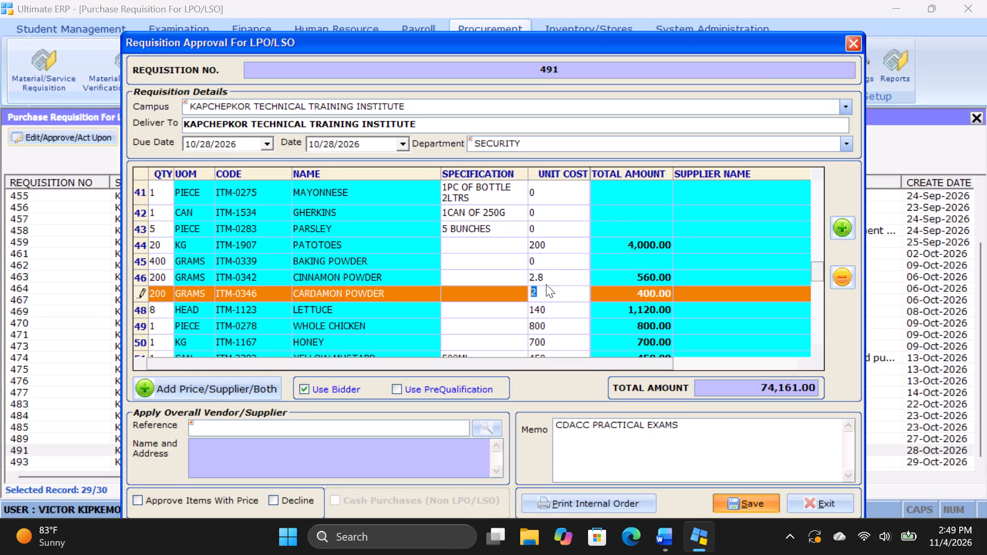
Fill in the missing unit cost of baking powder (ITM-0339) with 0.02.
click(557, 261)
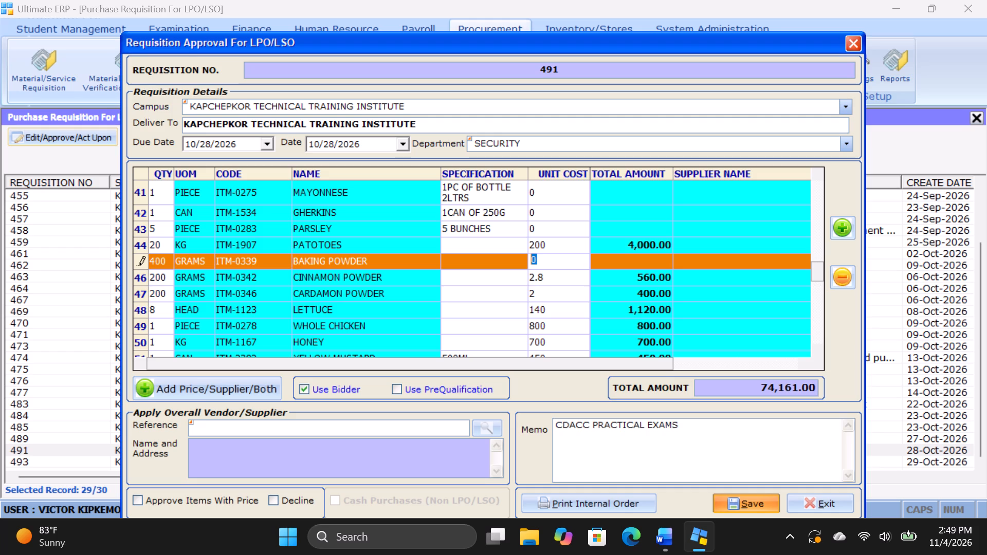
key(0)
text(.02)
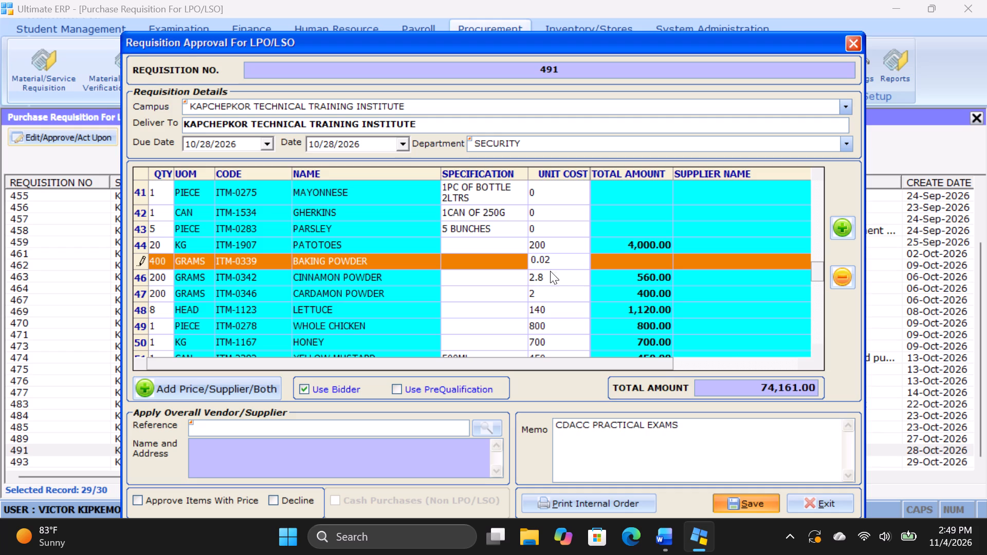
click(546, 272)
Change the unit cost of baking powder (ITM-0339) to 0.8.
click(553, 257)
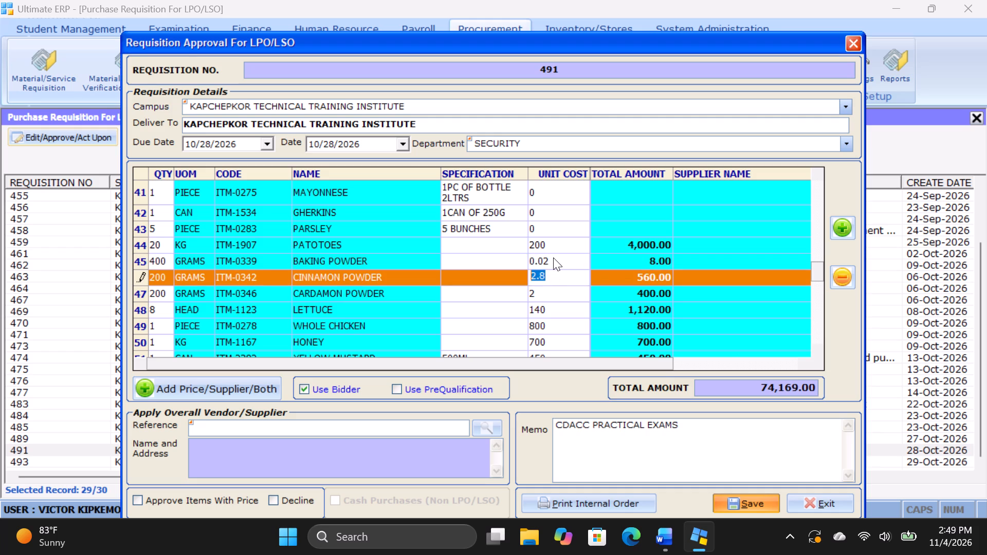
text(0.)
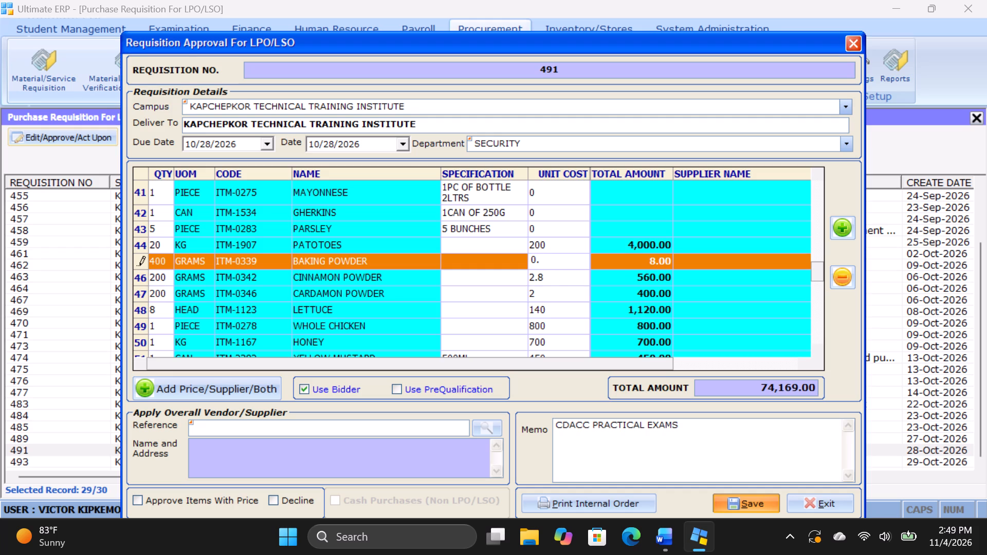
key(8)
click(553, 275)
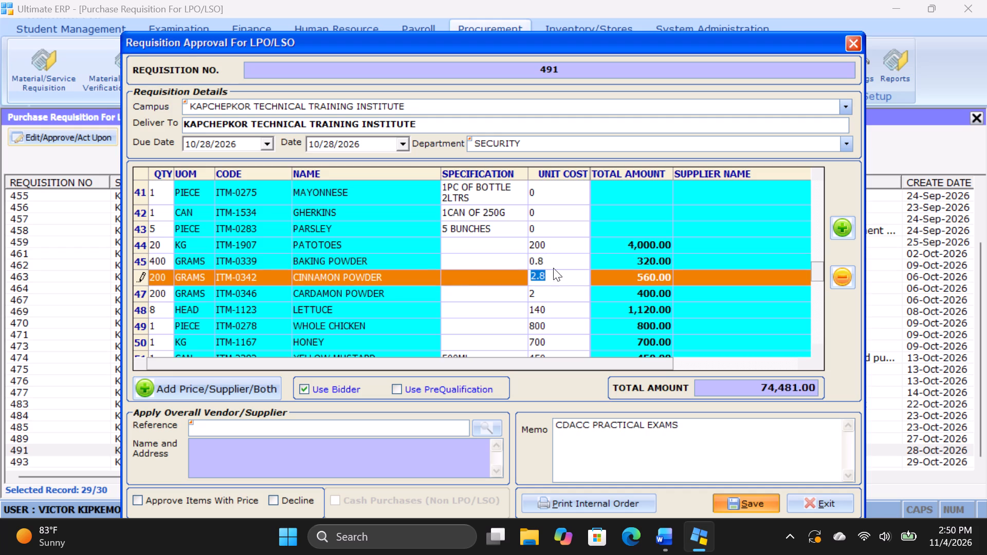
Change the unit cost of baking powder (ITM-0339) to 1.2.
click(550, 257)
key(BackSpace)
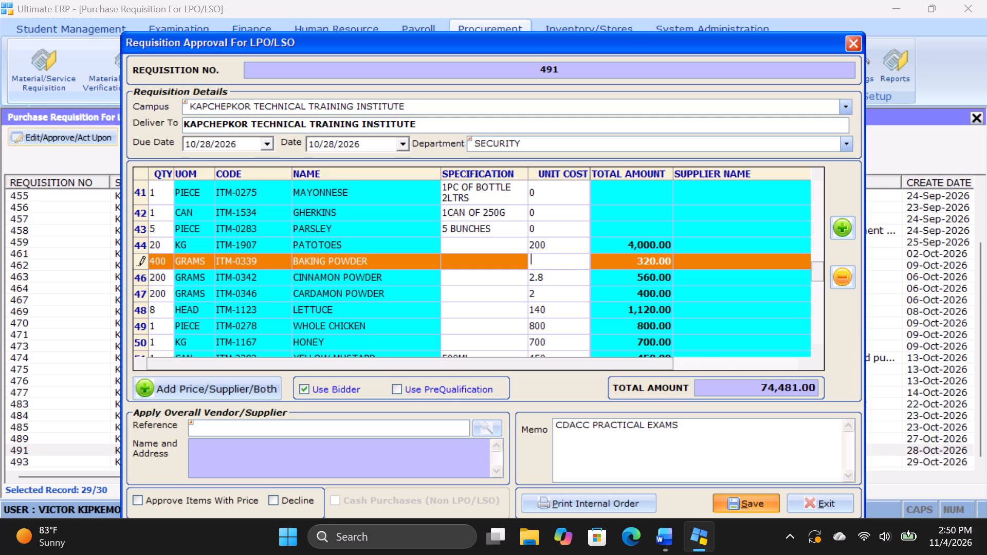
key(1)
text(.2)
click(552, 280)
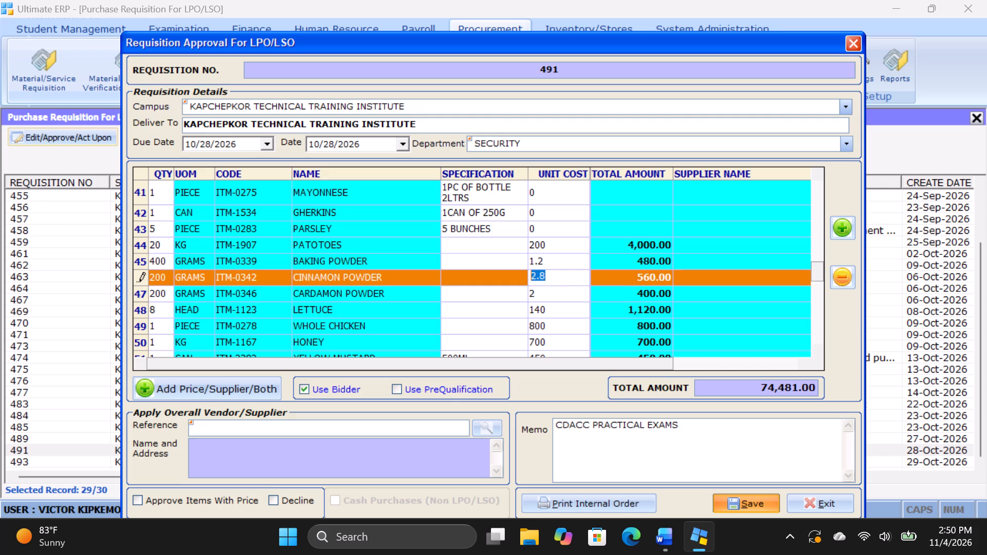
Set the unit cost of baking powder (ITM-0339) to 1.0.
click(547, 260)
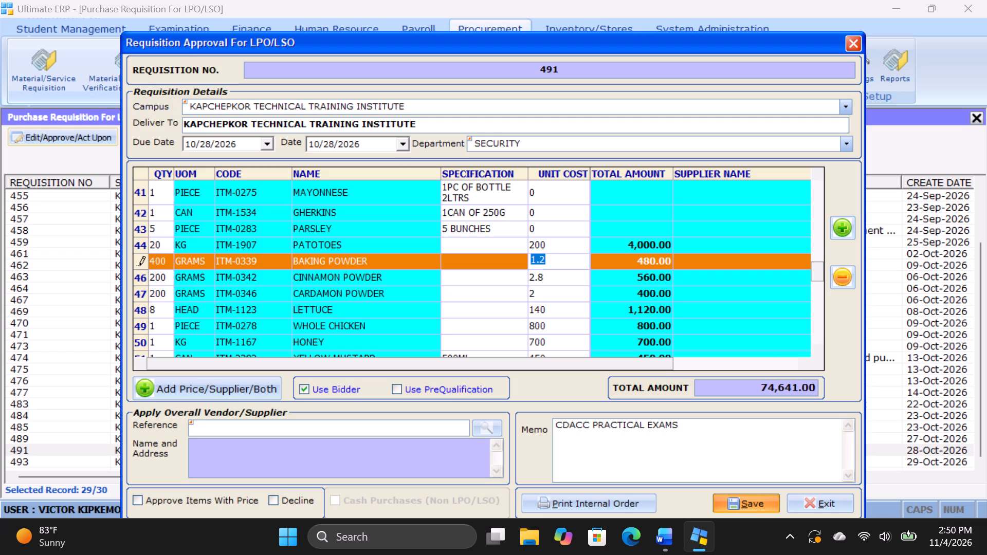
key(0)
key(1)
key(period)
key(0)
key(BackSpace)
key(BackSpace)
key(BackSpace)
key(BackSpace)
key(BackSpace)
key(BackSpace)
key(BackSpace)
key(BackSpace)
key(1)
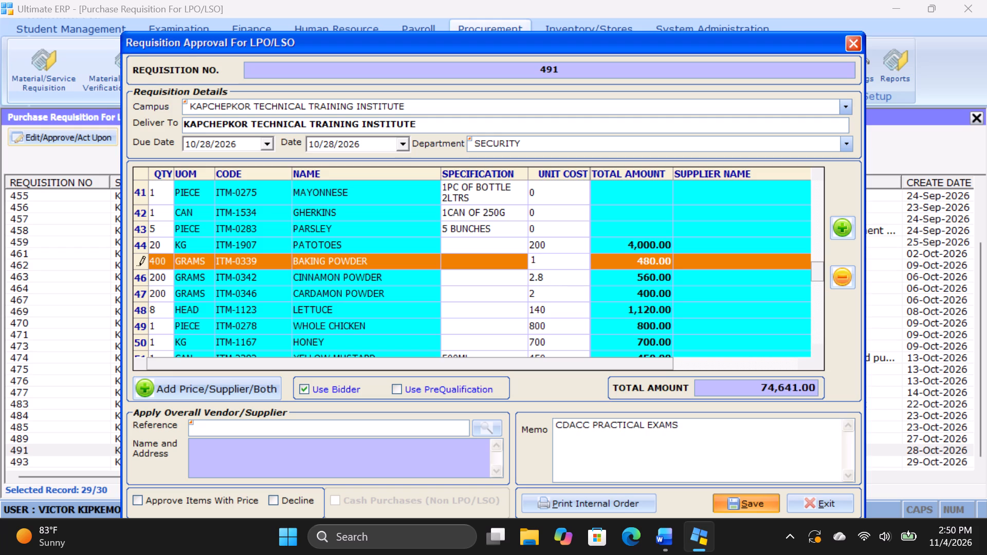
key(period)
key(0)
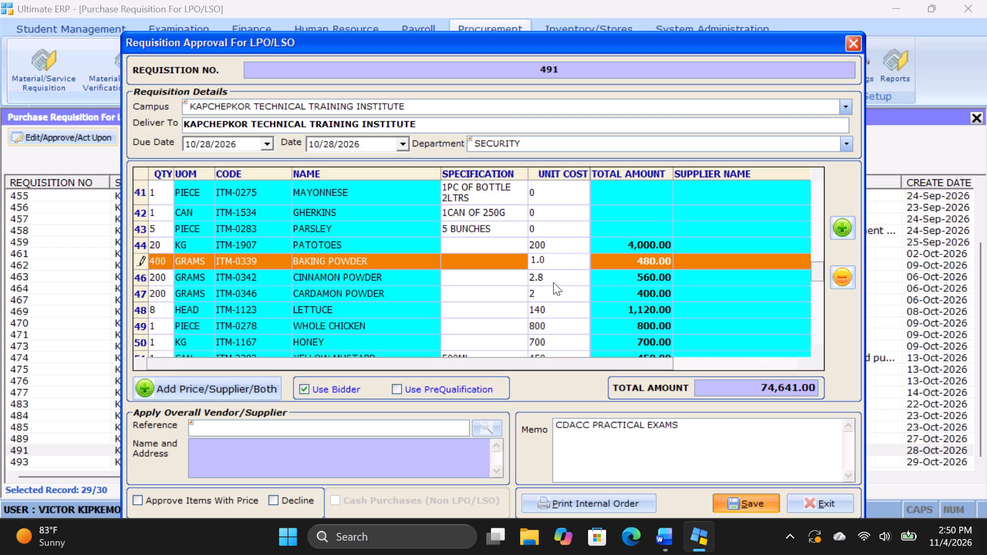
click(551, 279)
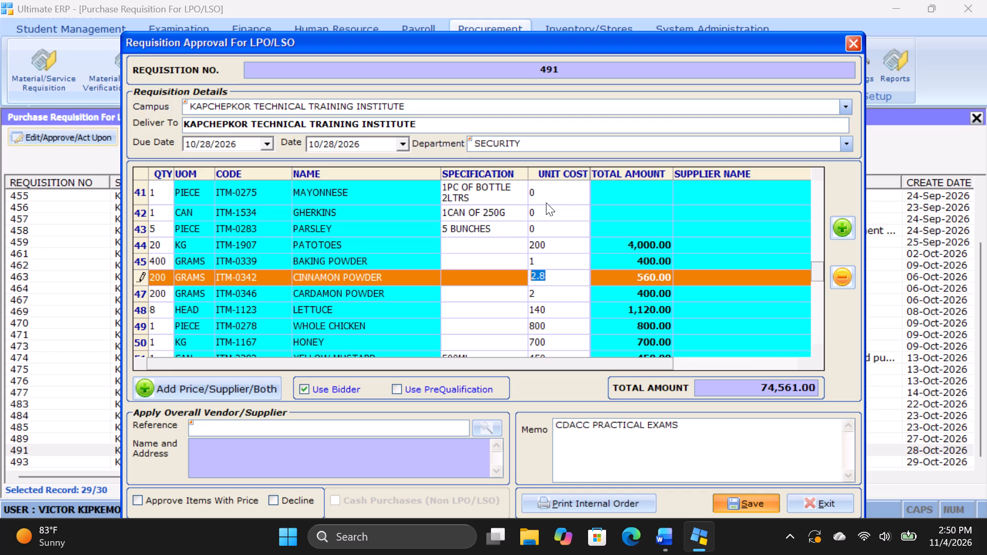
Fill in the missing unit cost of parsley (ITM-0283) with 70.
click(544, 225)
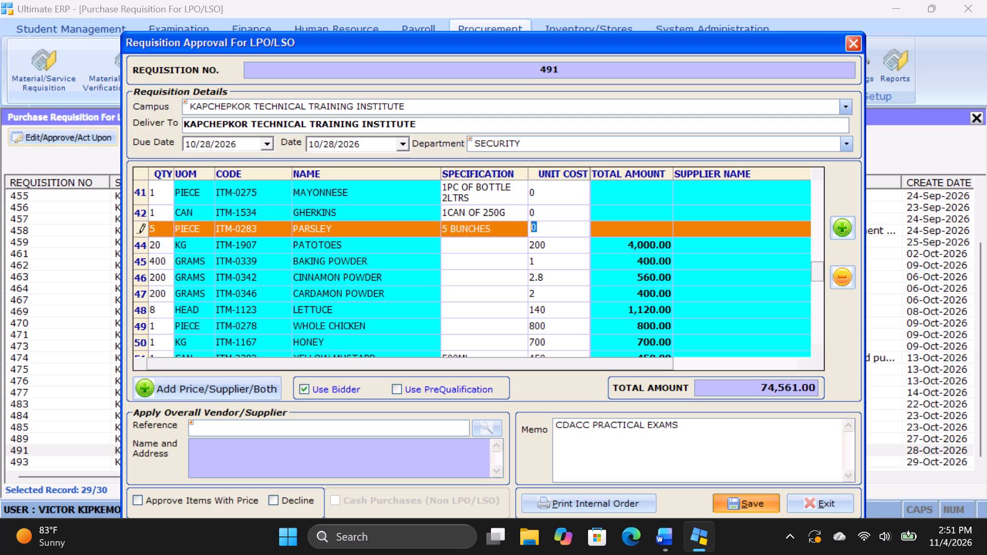
key(7)
key(0)
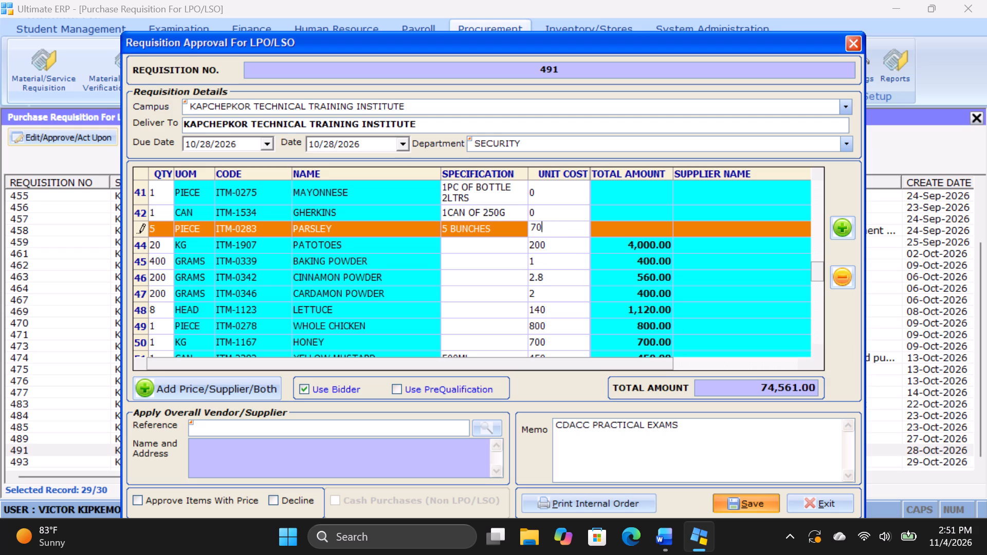
Fill in the missing unit cost of gherkins (ITM-1534) with 400.
click(539, 215)
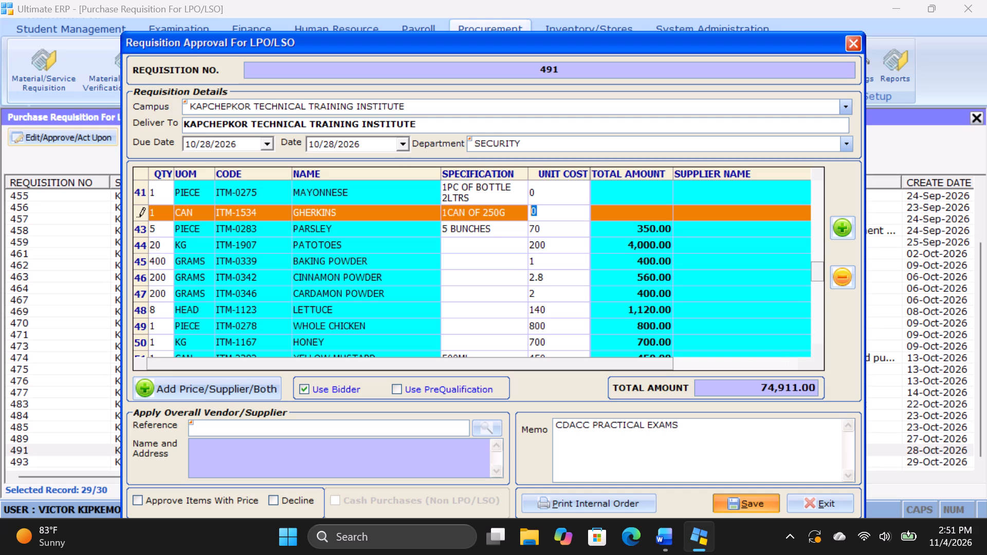
key(4)
text(00)
click(563, 196)
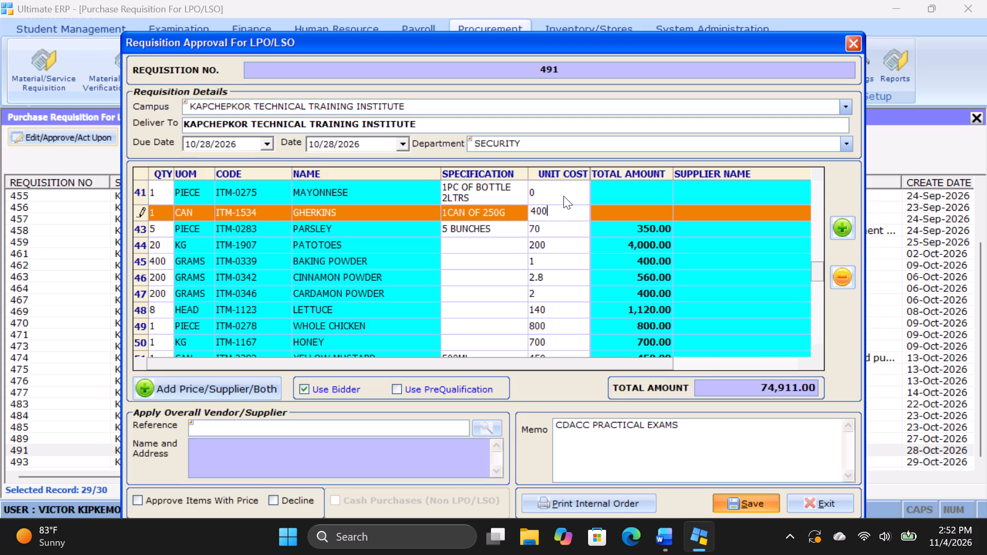
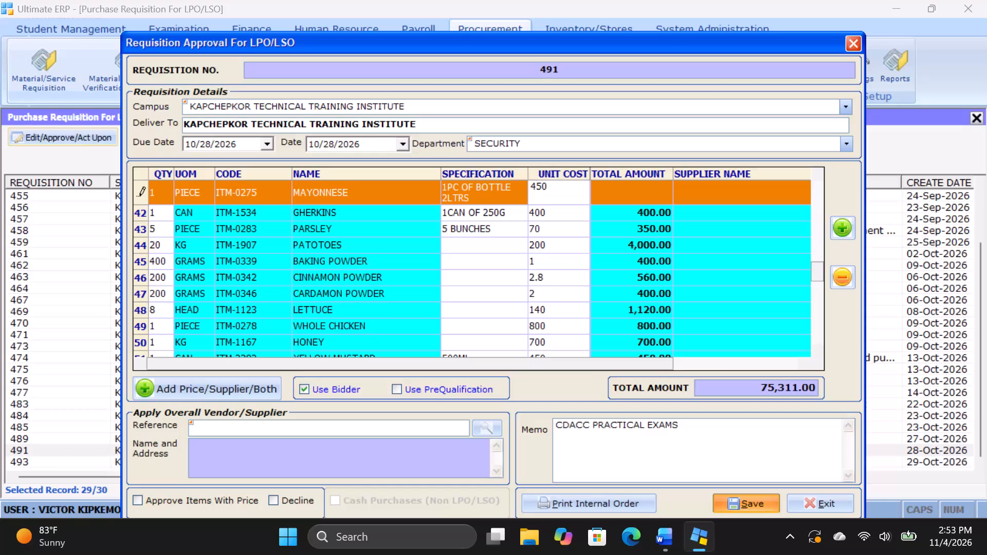
Fill in the missing unit cost of fat bacon (ITM-2572) with 1775.
scroll(624, 270, down, 4)
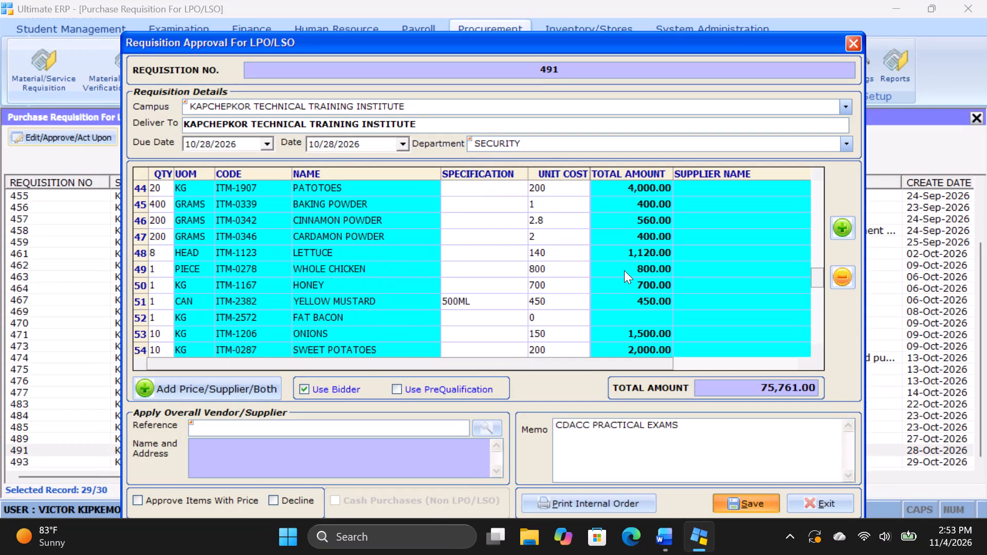
click(551, 303)
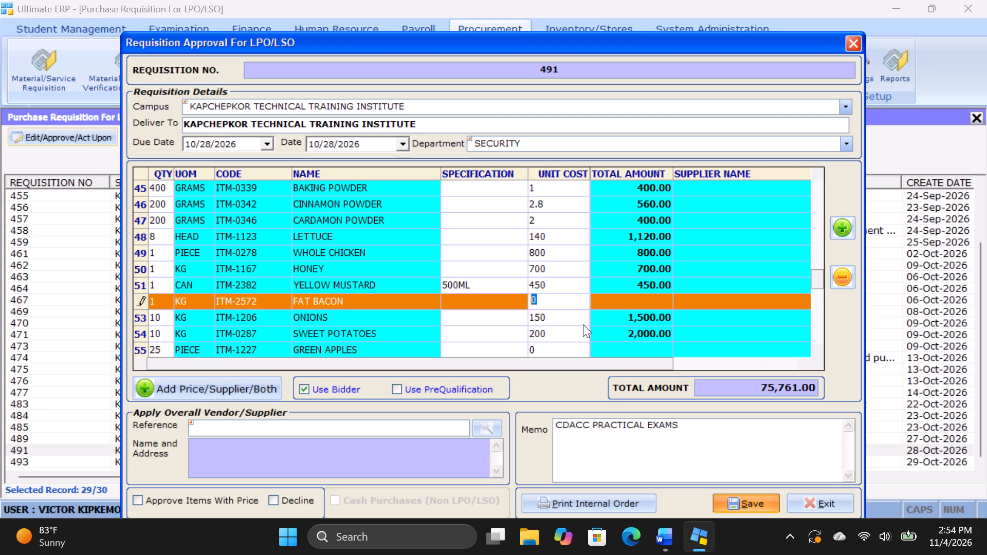
key(1)
text(77)
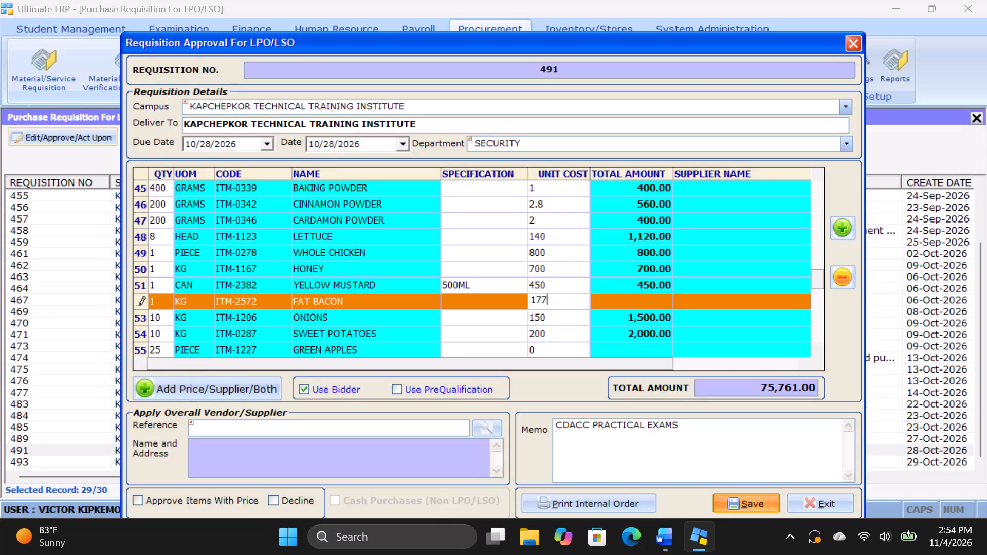
key(5)
click(559, 314)
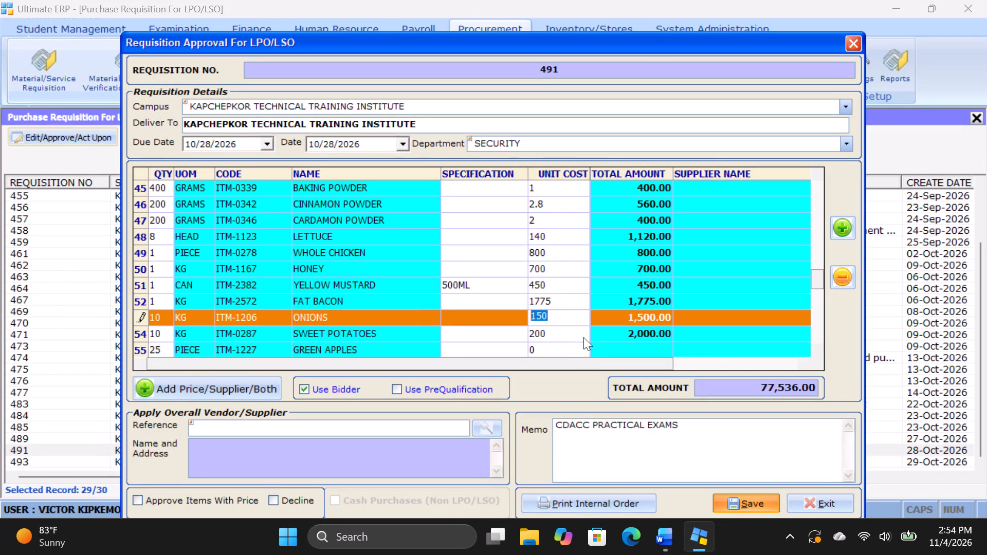
scroll(582, 330, down, 4)
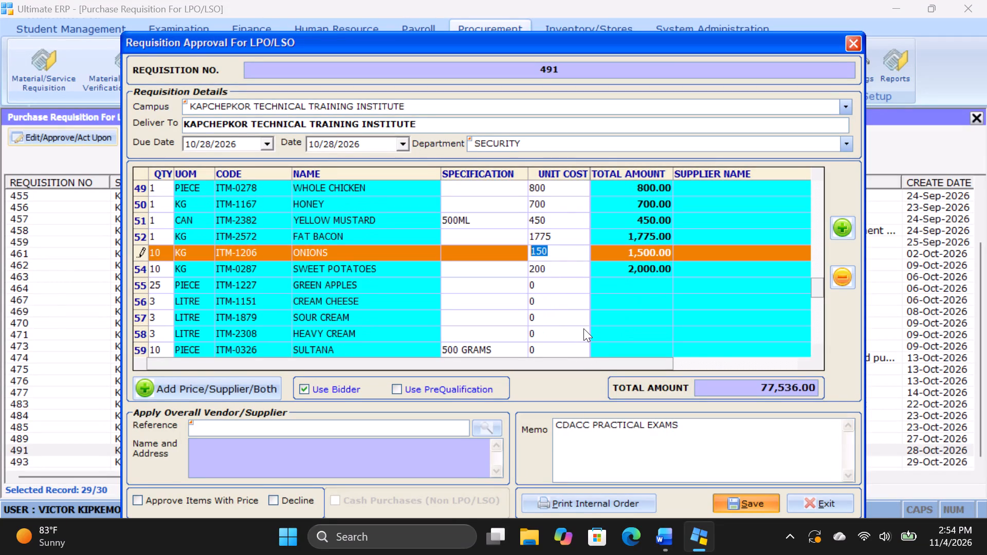
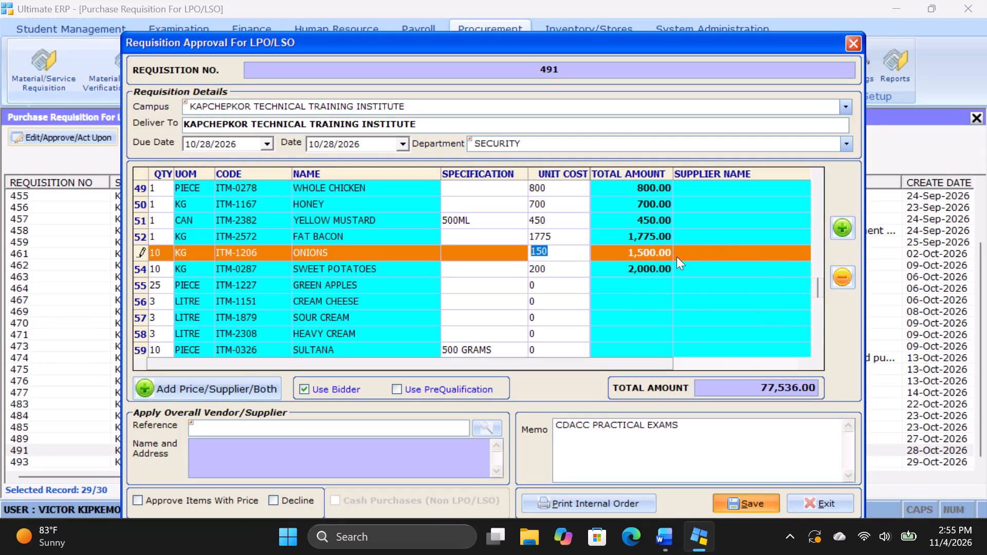
Fill in the missing unit cost of green apples (ITM-1227) with 60.
click(572, 284)
text(60)
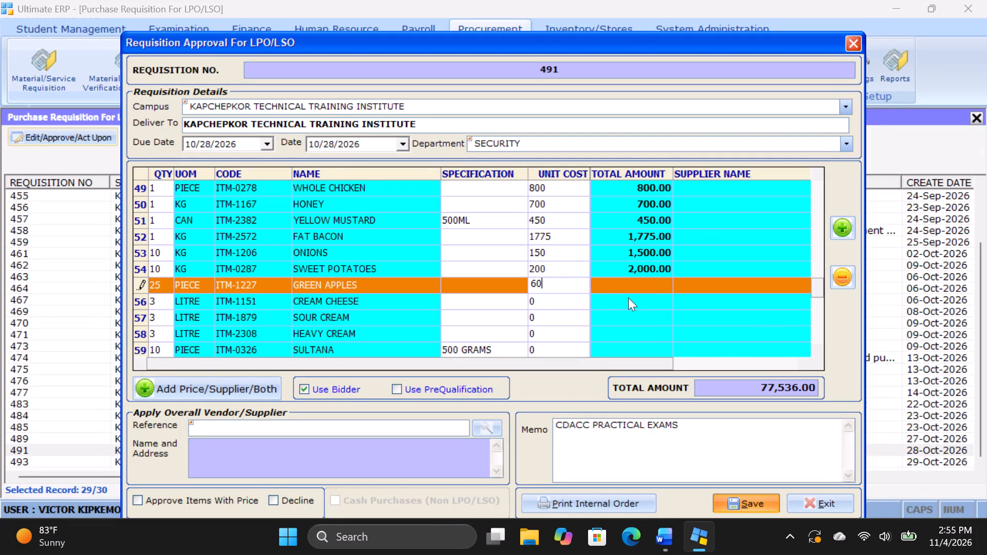
click(573, 297)
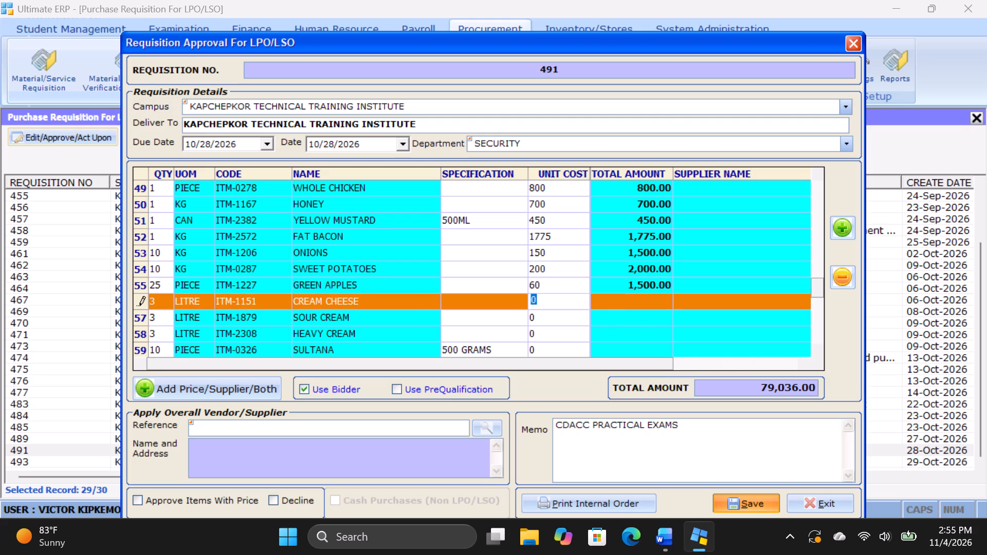
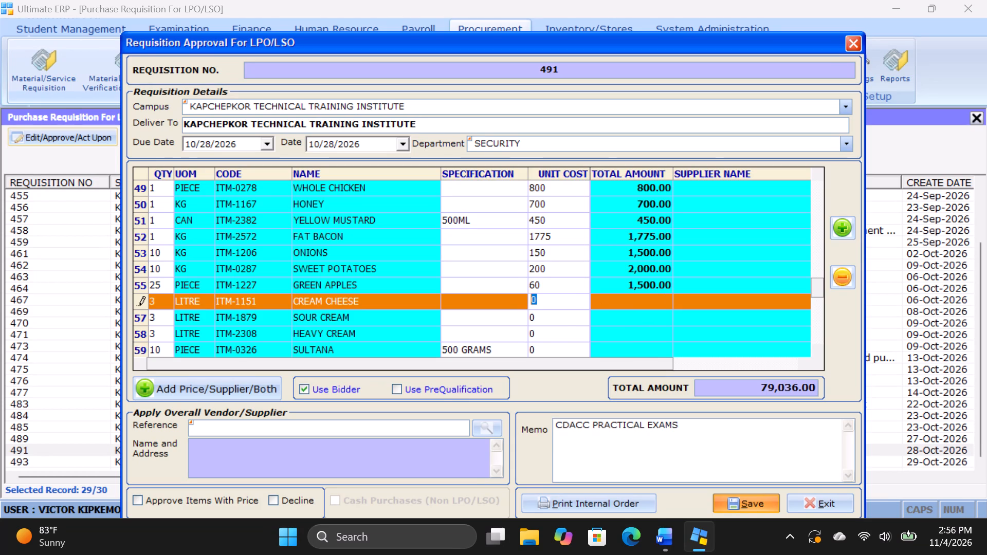
Skip the cream cheese unit cost and move on to the unit cost of sour cream (ITM-1879).
click(553, 315)
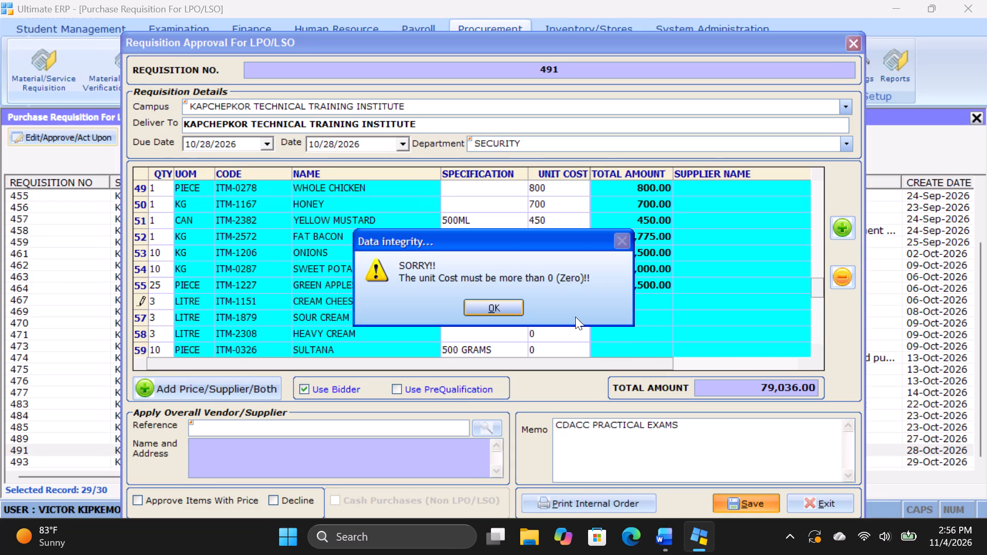
click(486, 300)
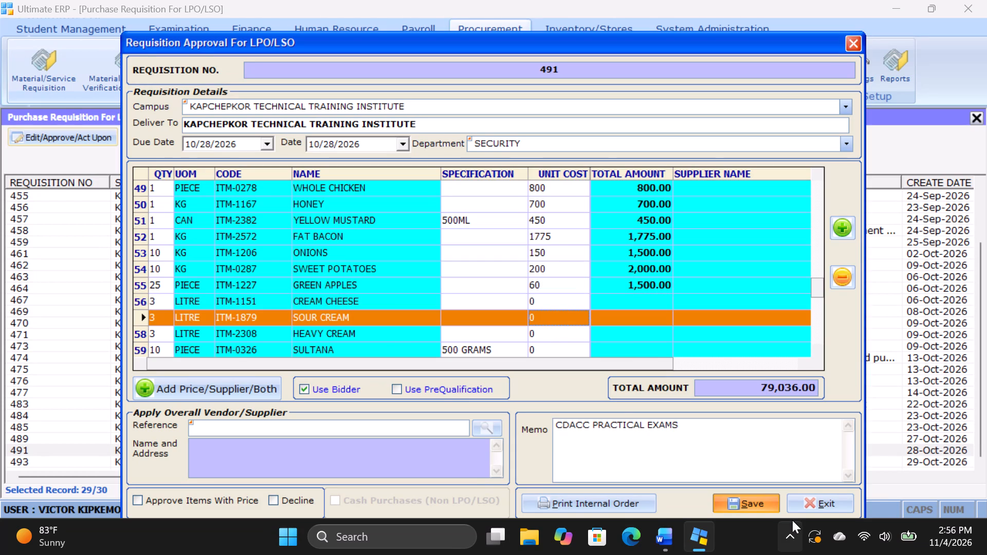
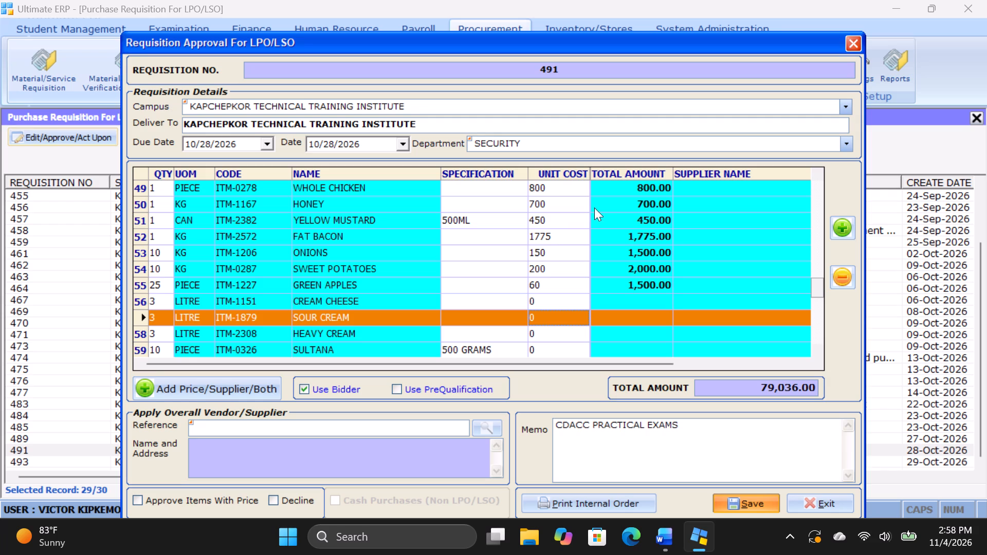
Set the unit cost of sour cream (ITM-1879) to 300 and of heavy cream (ITM-2308) to 460.
scroll(556, 317, down, 2)
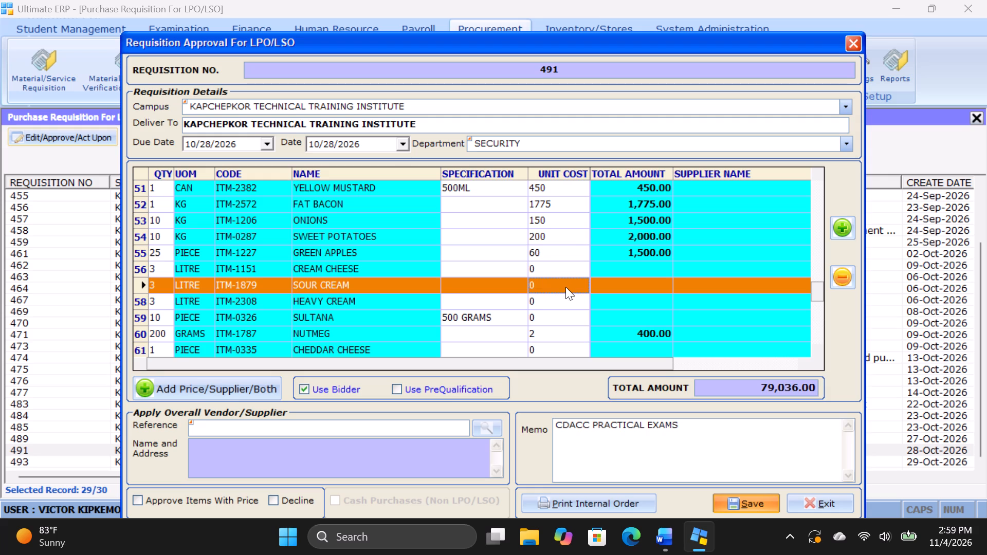
text(300)
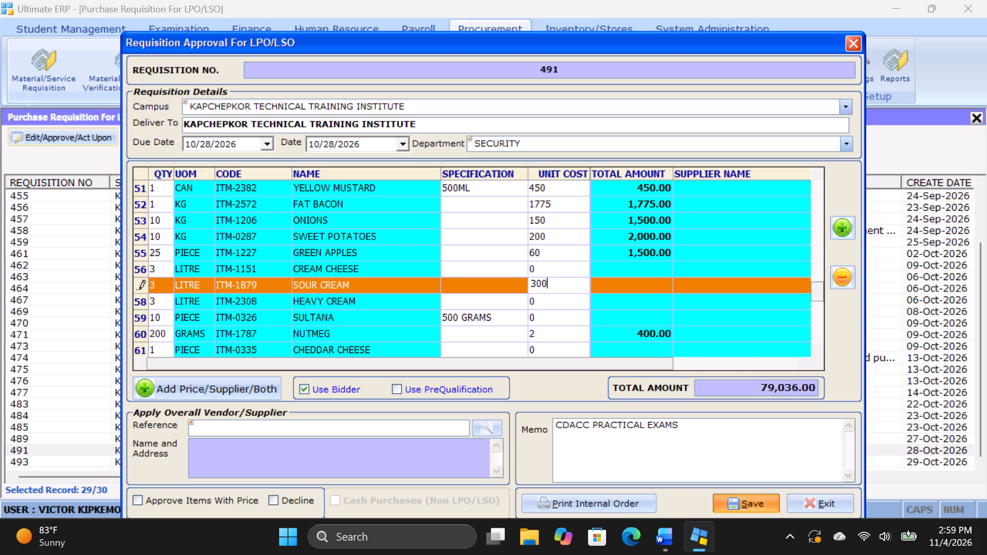
click(542, 299)
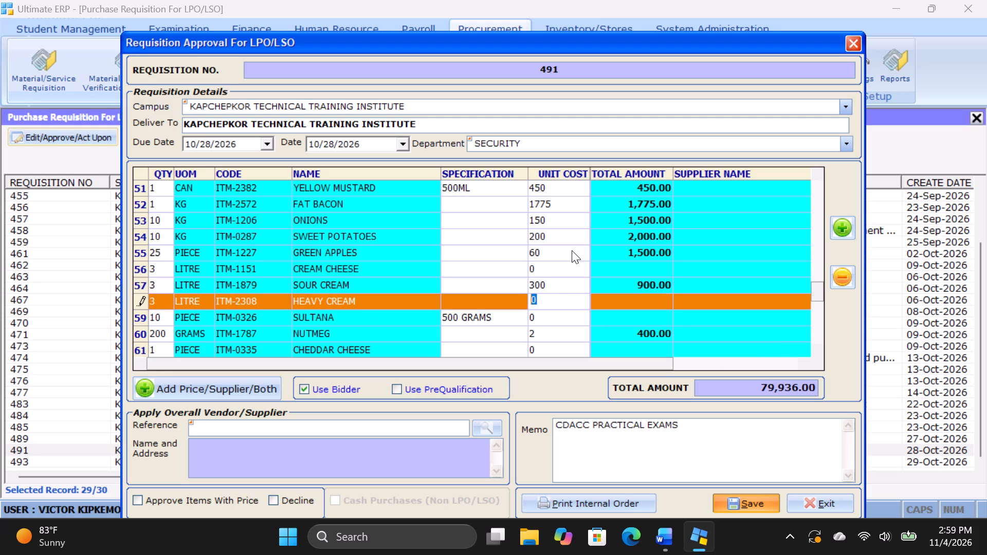
key(4)
text(60)
click(549, 316)
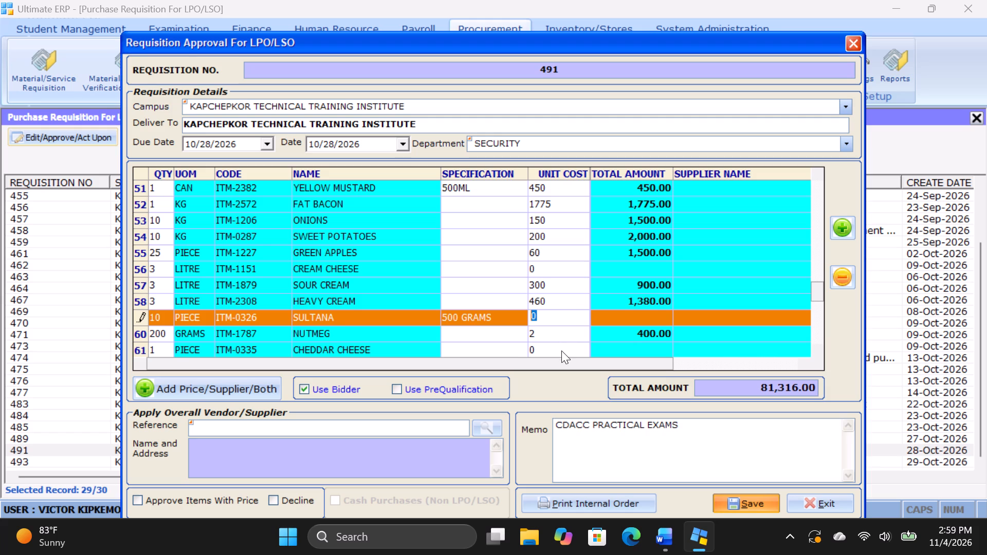
Leave the sultana unit cost unfilled and set the unit cost of fresh lime juice (ITM-2796) to 300.
scroll(576, 330, down, 8)
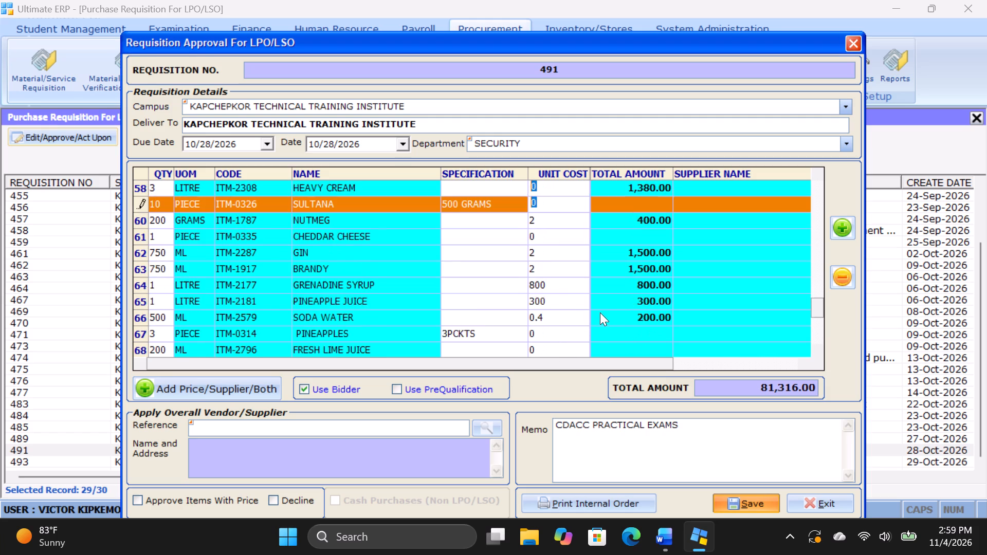
scroll(600, 312, down, 5)
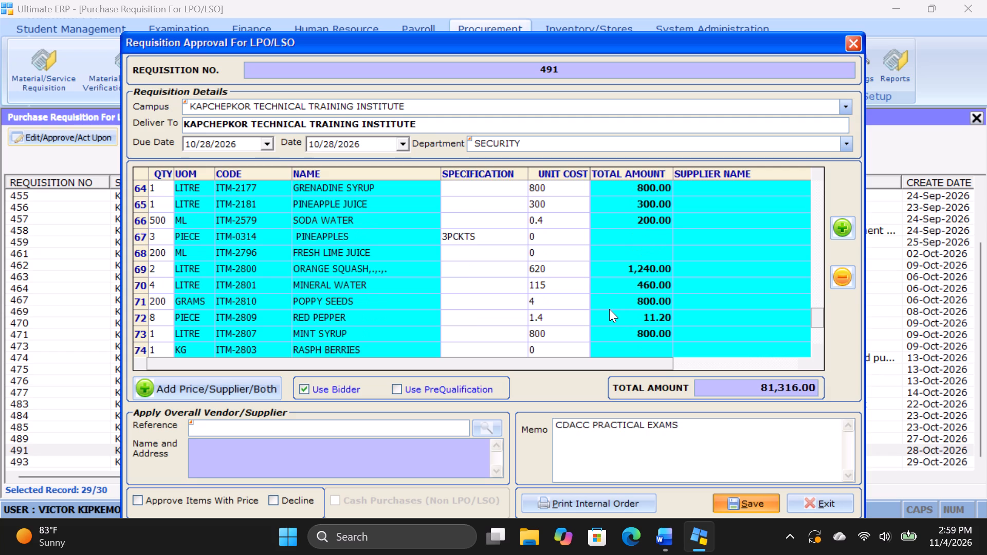
click(559, 252)
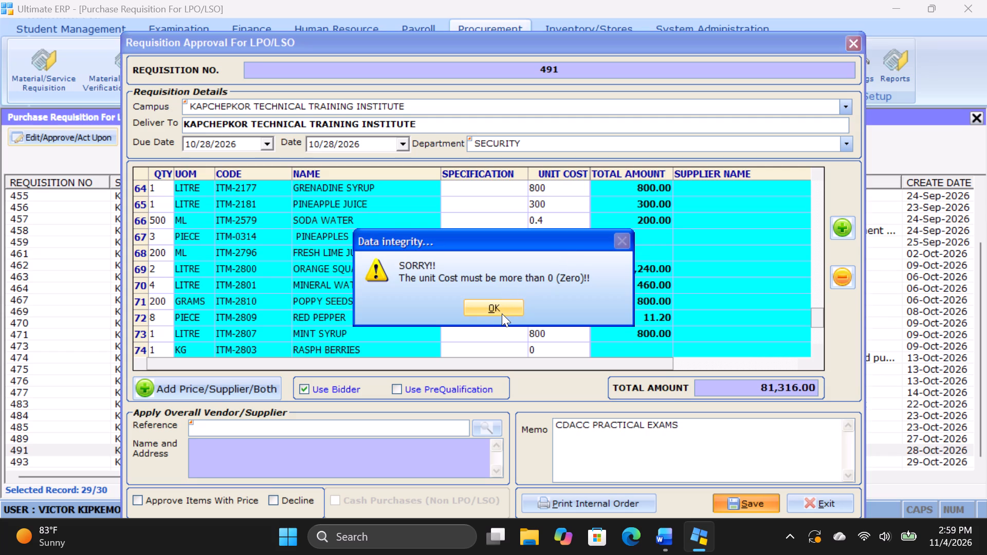
click(502, 312)
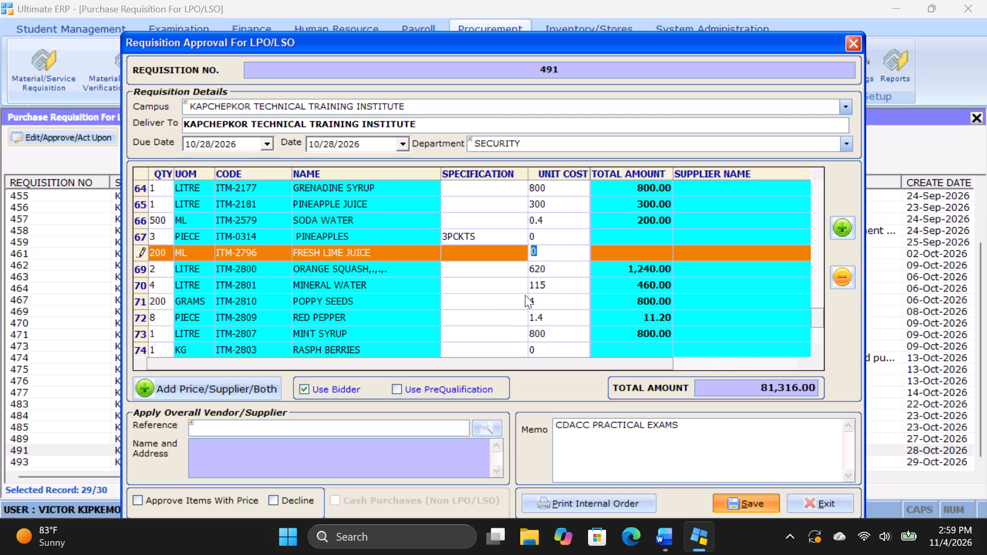
key(3)
key(0)
key(0)
Open the unit cost of rasph berries (ITM-2803) for editing and check the remaining items to the end of the list.
scroll(535, 290, down, 1)
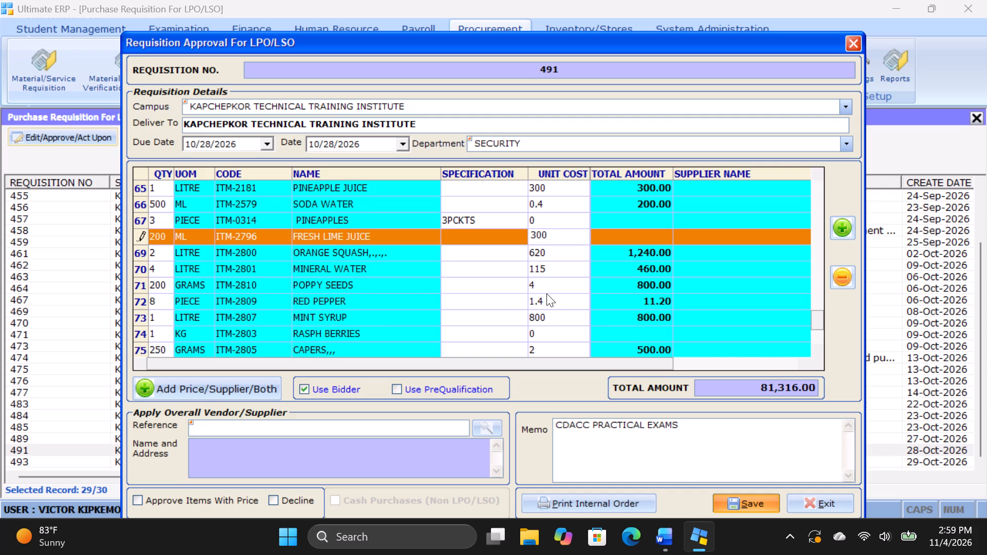
scroll(560, 311, down, 2)
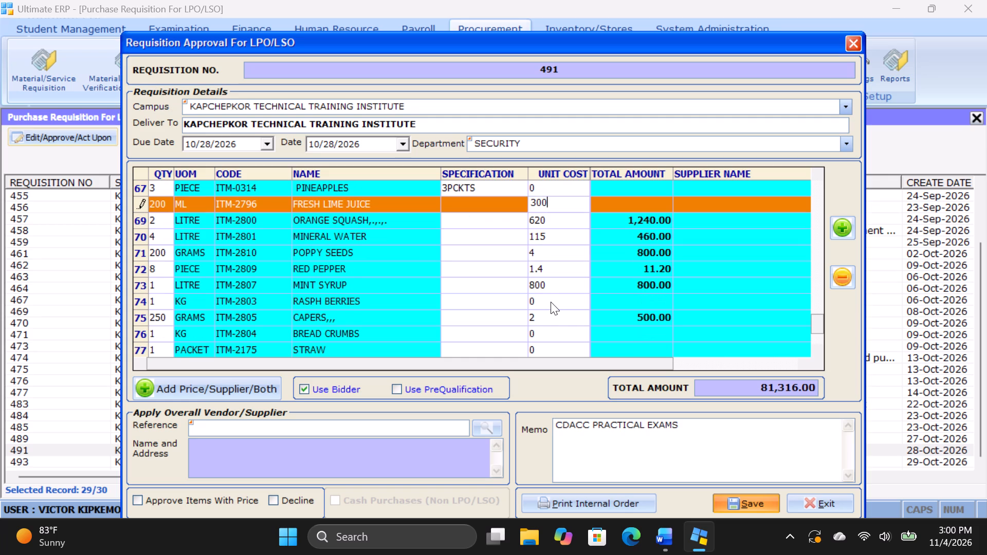
click(546, 303)
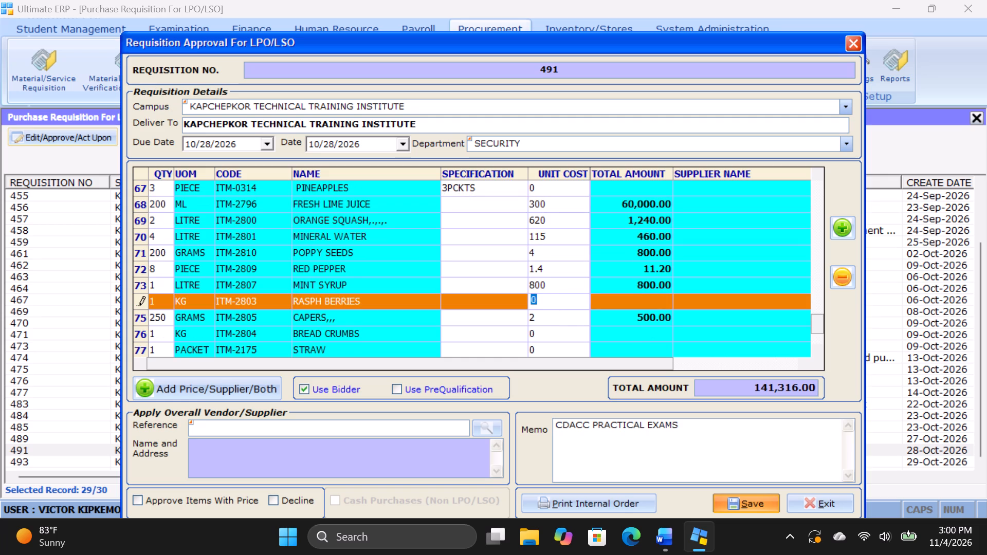
scroll(570, 312, down, 3)
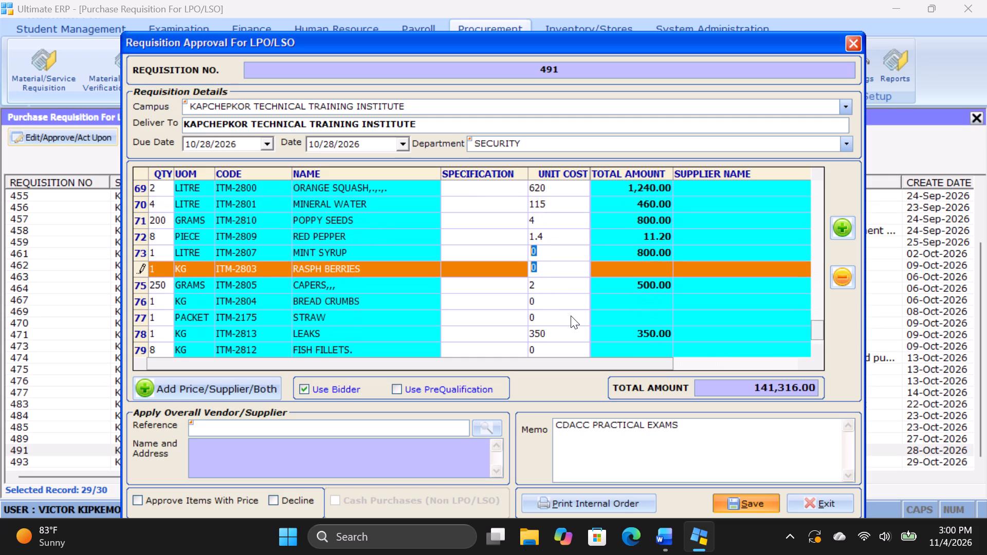
scroll(571, 316, down, 2)
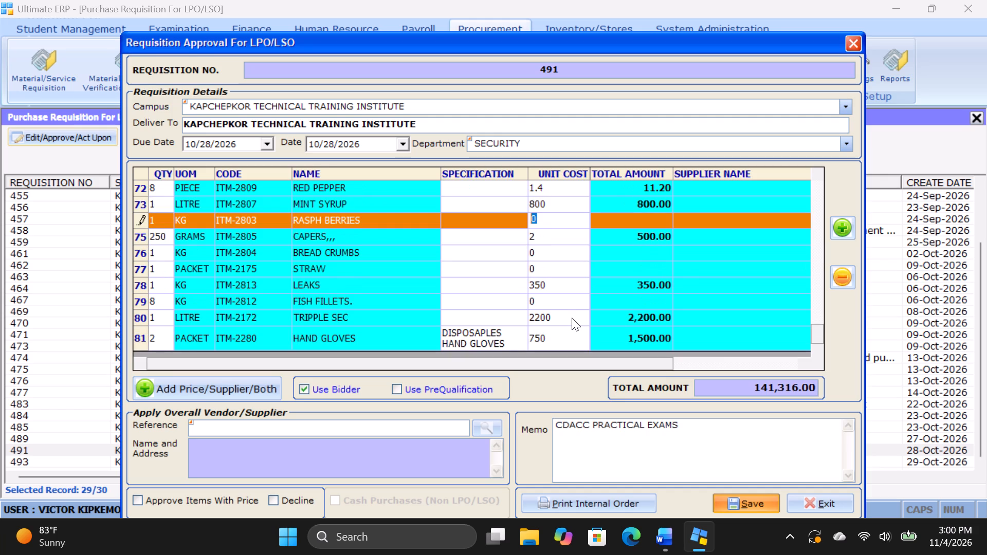
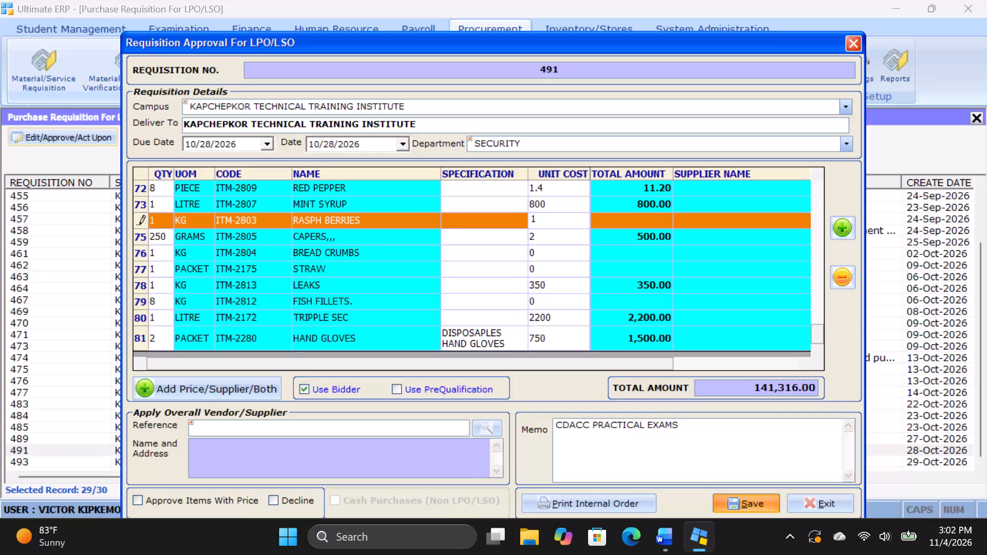
Complete the unit cost of rasph berries (ITM-2803) as 1480.
text(480)
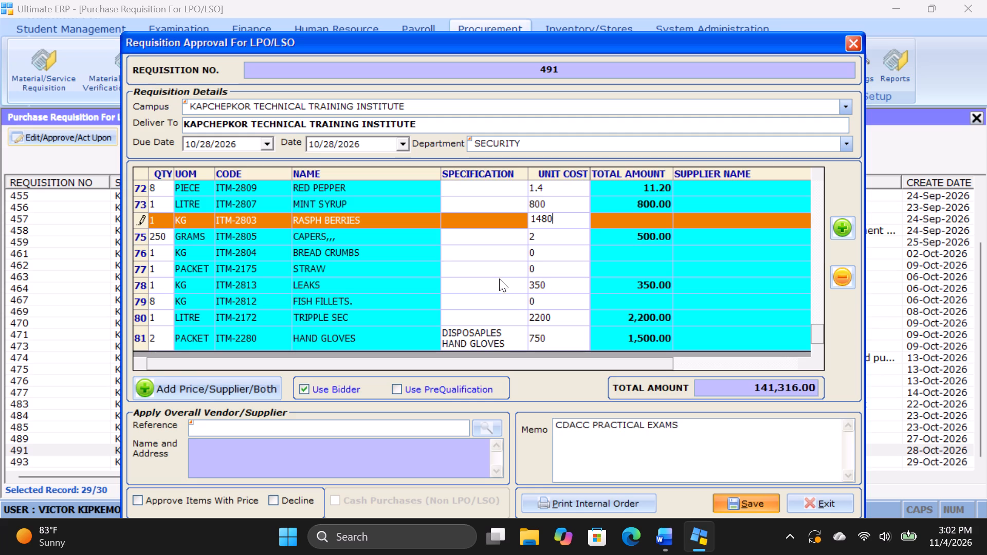
click(551, 239)
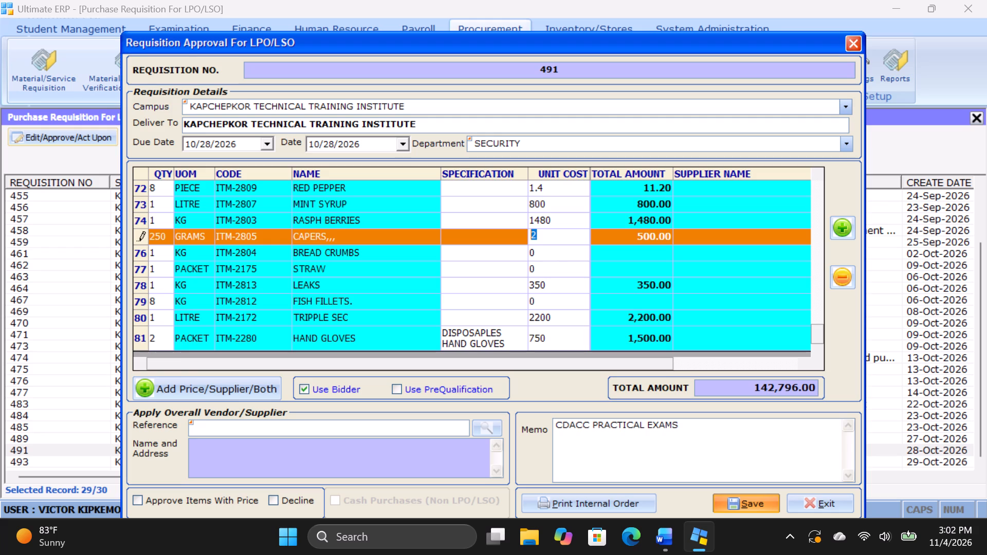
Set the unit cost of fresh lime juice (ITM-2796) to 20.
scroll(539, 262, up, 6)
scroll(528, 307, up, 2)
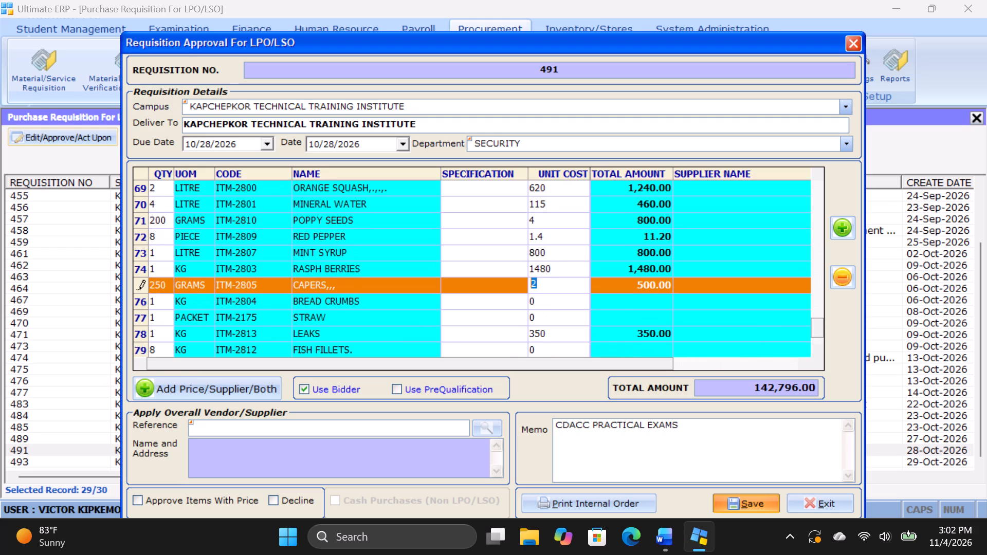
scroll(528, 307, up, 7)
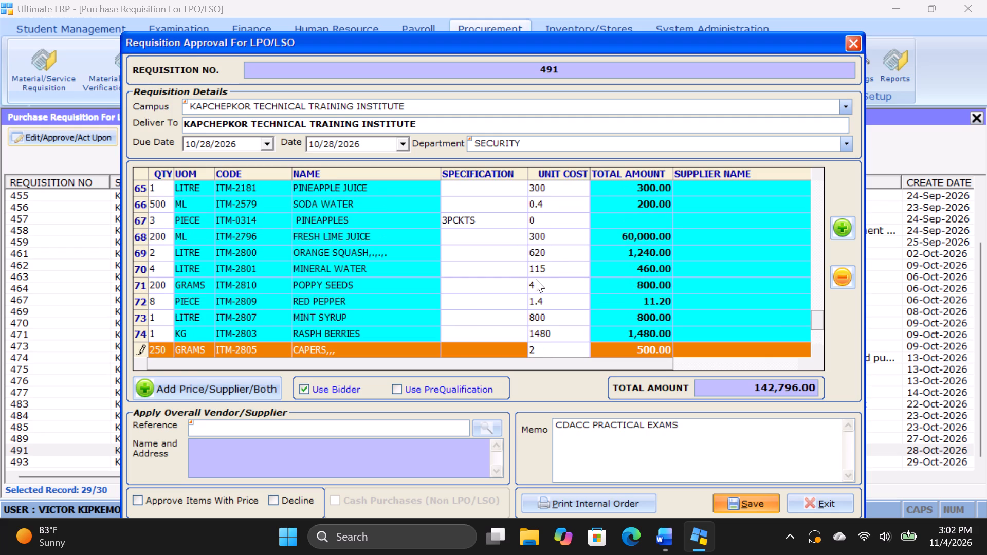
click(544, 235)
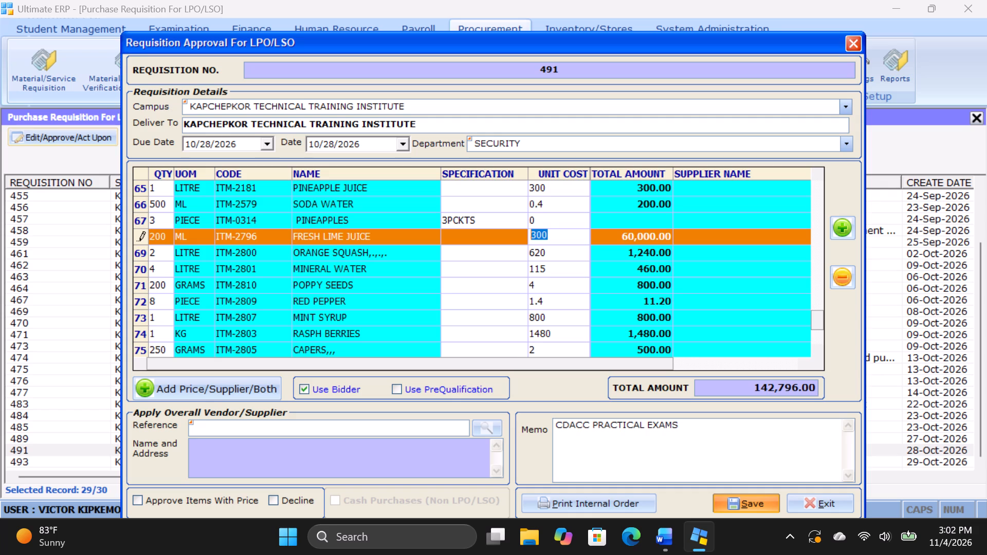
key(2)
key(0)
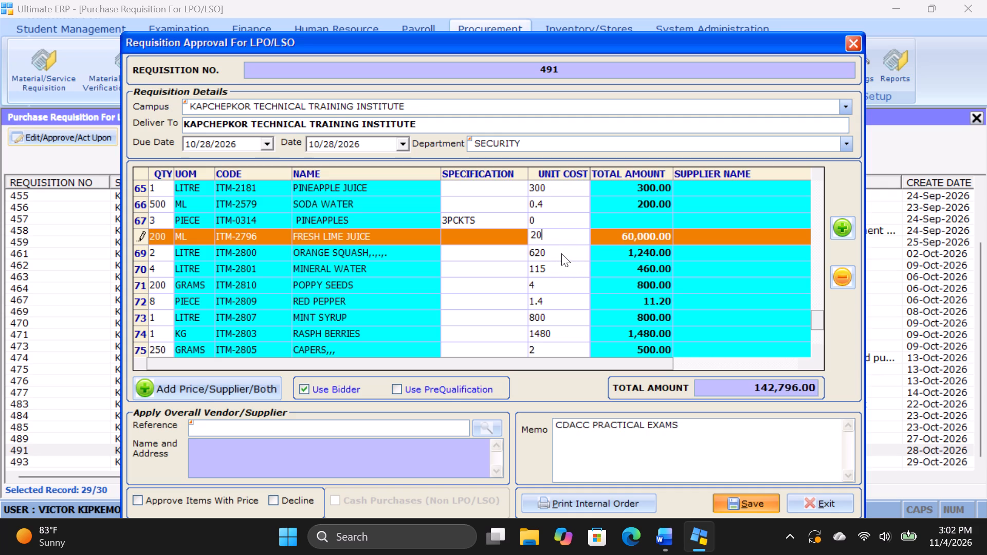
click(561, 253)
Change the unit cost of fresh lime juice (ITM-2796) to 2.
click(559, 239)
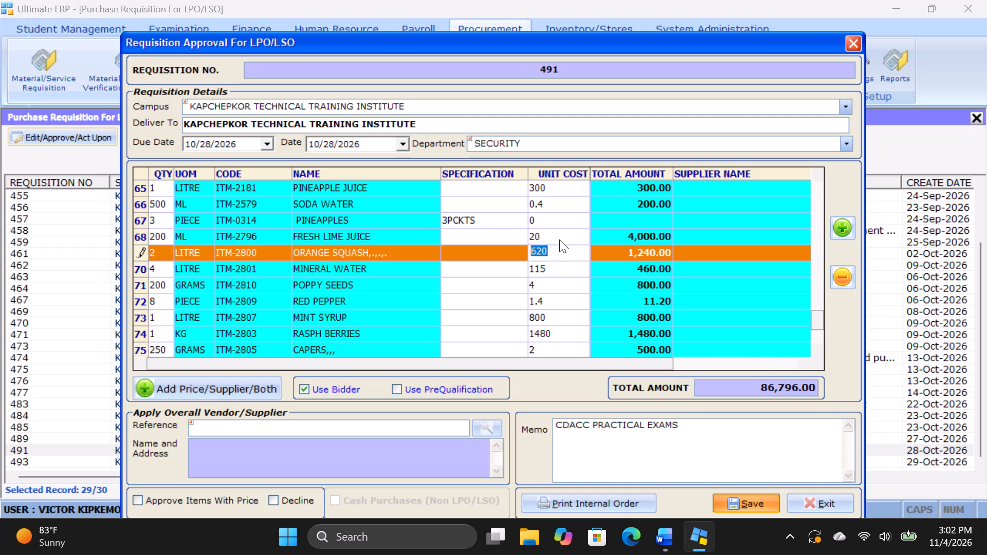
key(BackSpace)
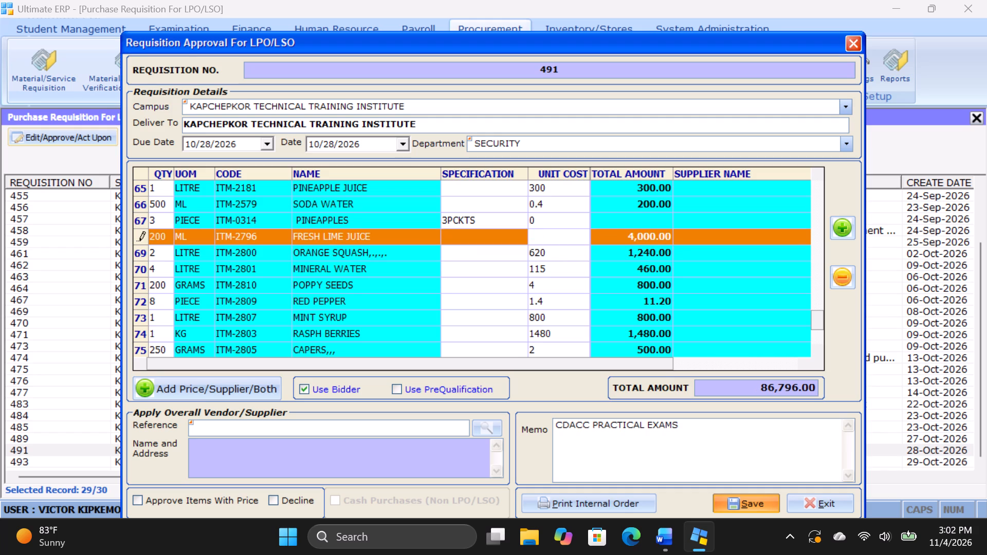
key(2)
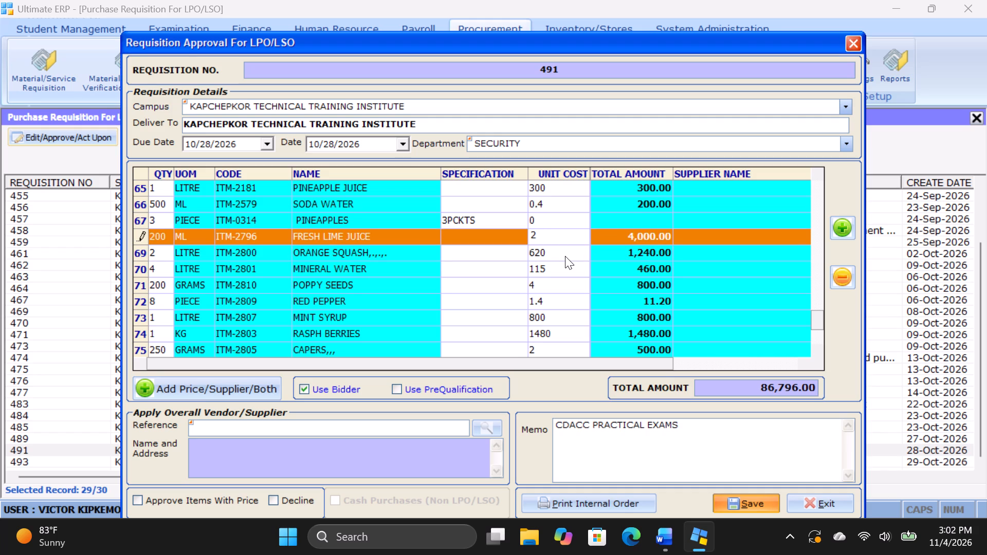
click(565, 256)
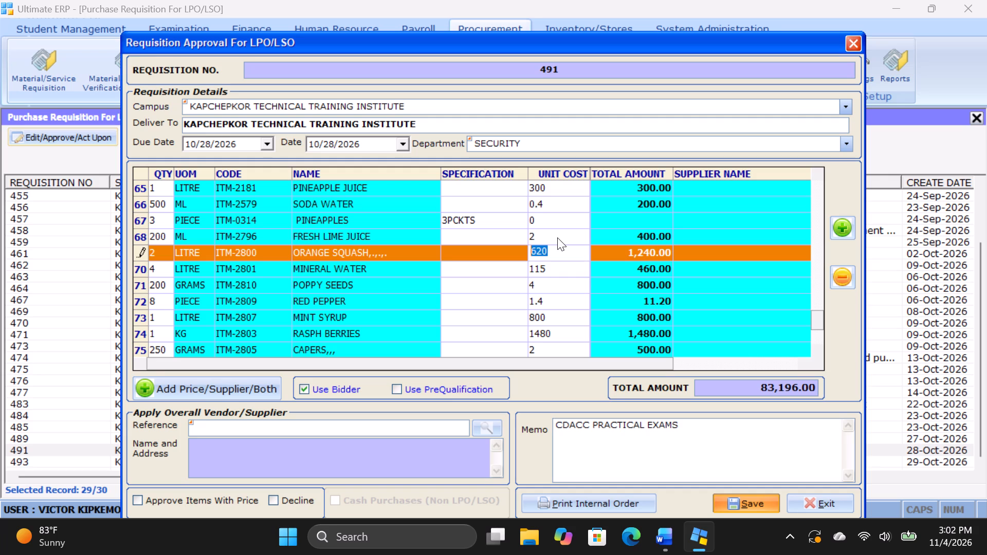
Correct the unit cost of fresh lime juice (ITM-2796) to 1.8.
click(557, 237)
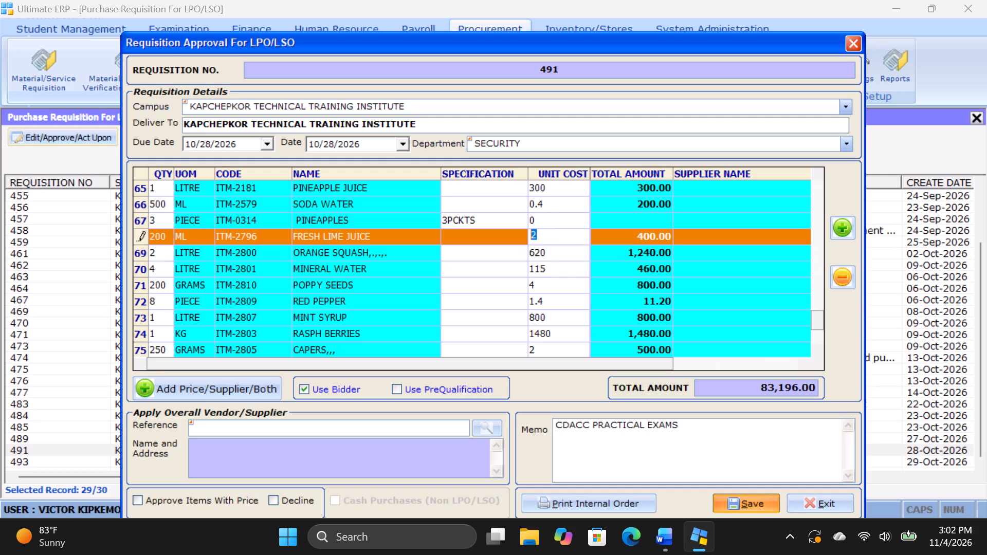
key(BackSpace)
key(1)
key(period)
key(8)
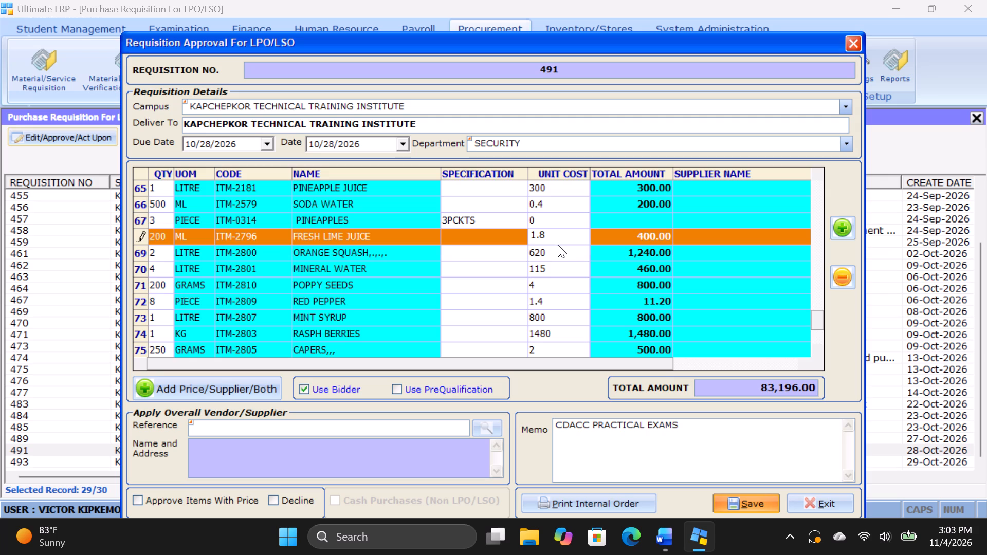
click(558, 253)
Review the unit costs of the last items in the requisition, from fresh lime juice through hand gloves, for missing or wrong prices.
scroll(571, 258, down, 7)
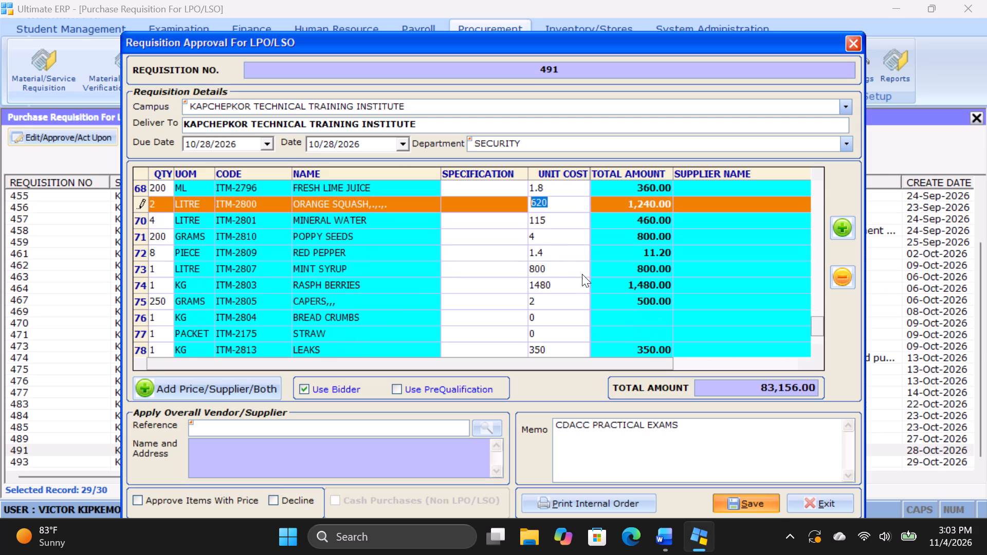
scroll(582, 272, down, 4)
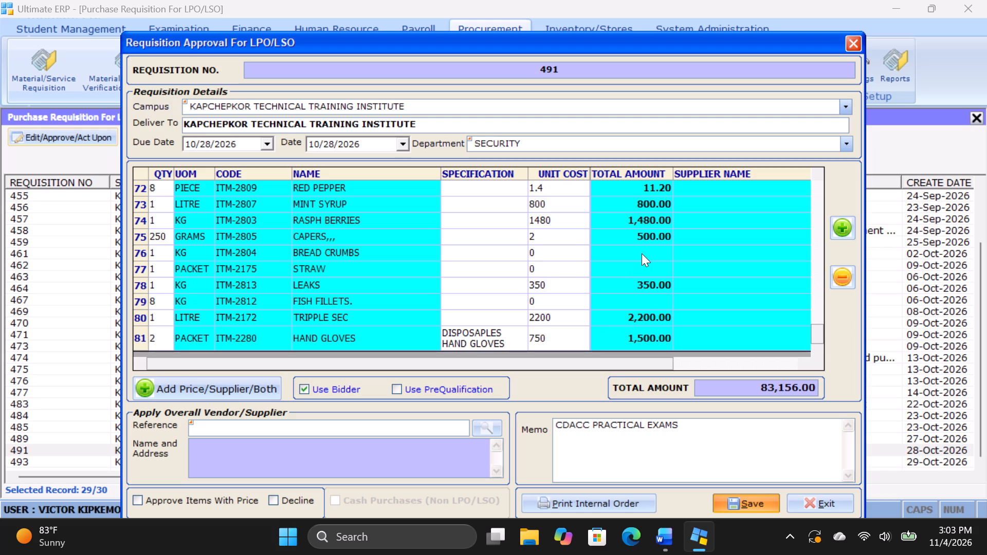
scroll(587, 262, down, 2)
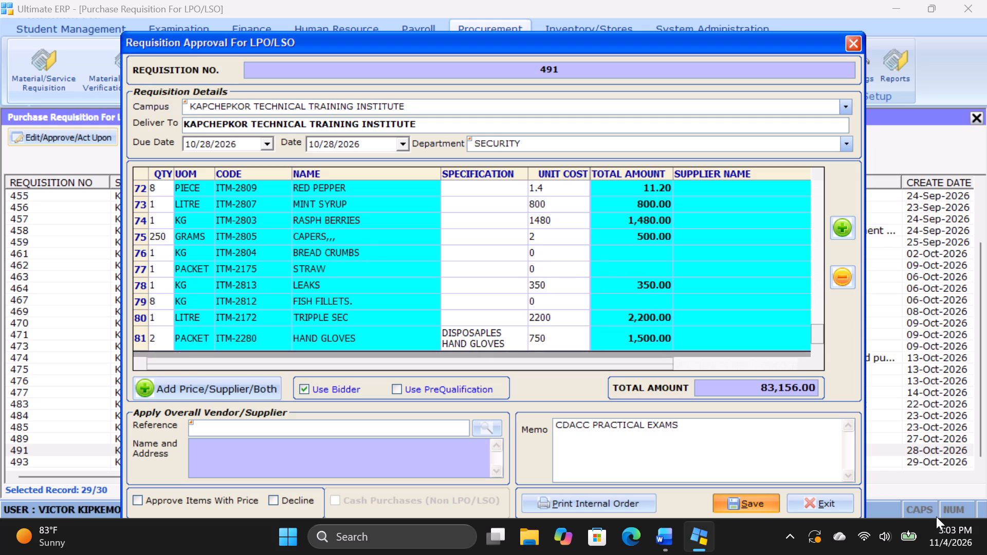
scroll(438, 255, down, 4)
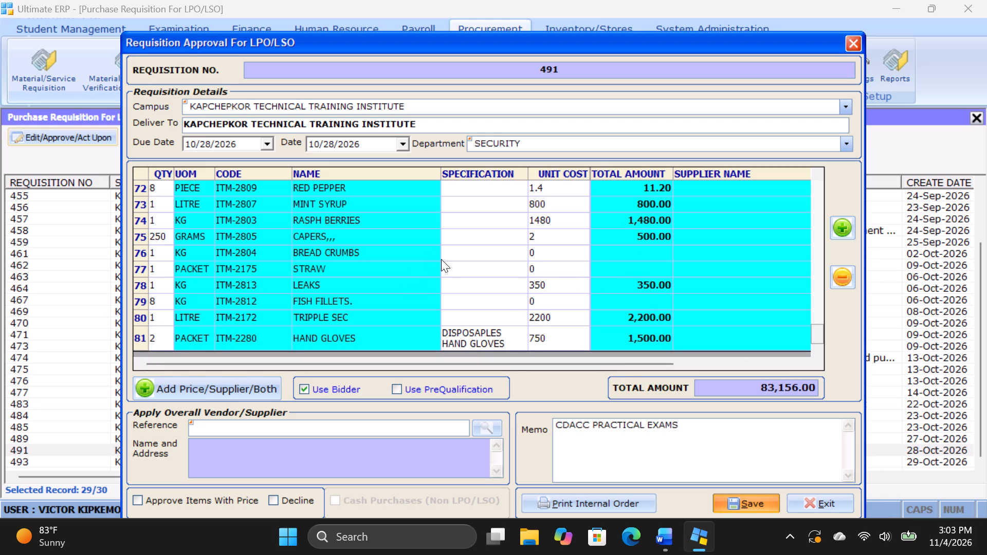
scroll(443, 257, down, 5)
scroll(440, 260, up, 3)
scroll(439, 259, down, 8)
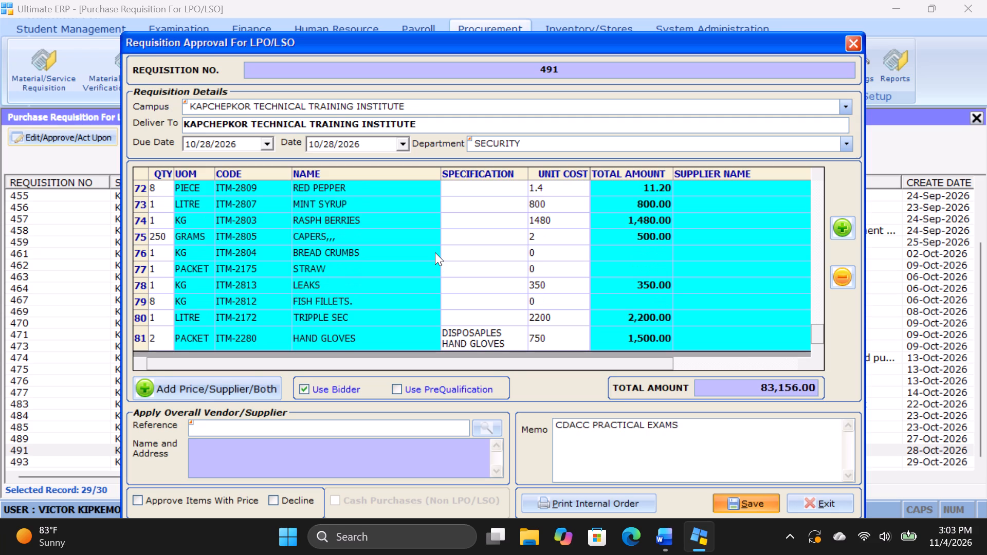
scroll(435, 252, down, 4)
scroll(435, 252, up, 9)
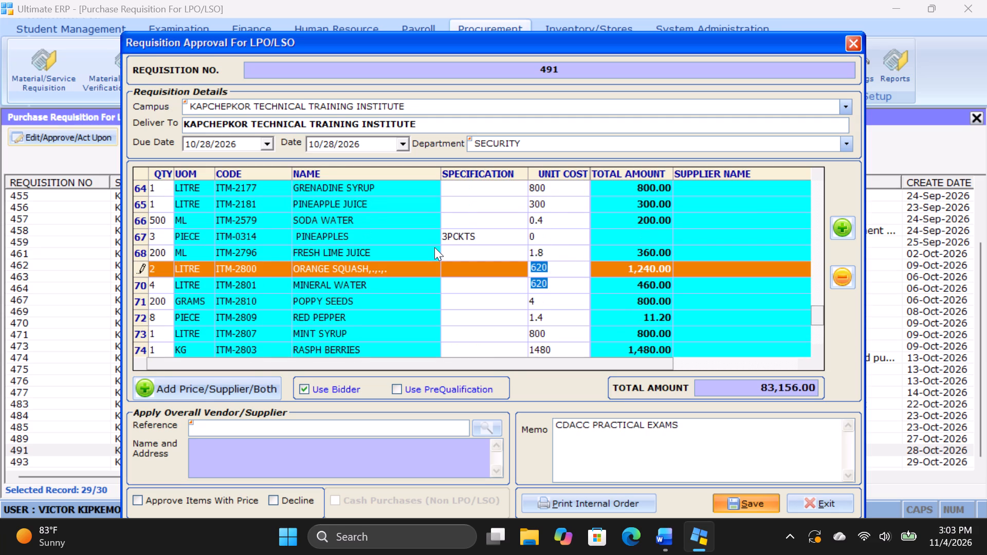
scroll(433, 247, down, 4)
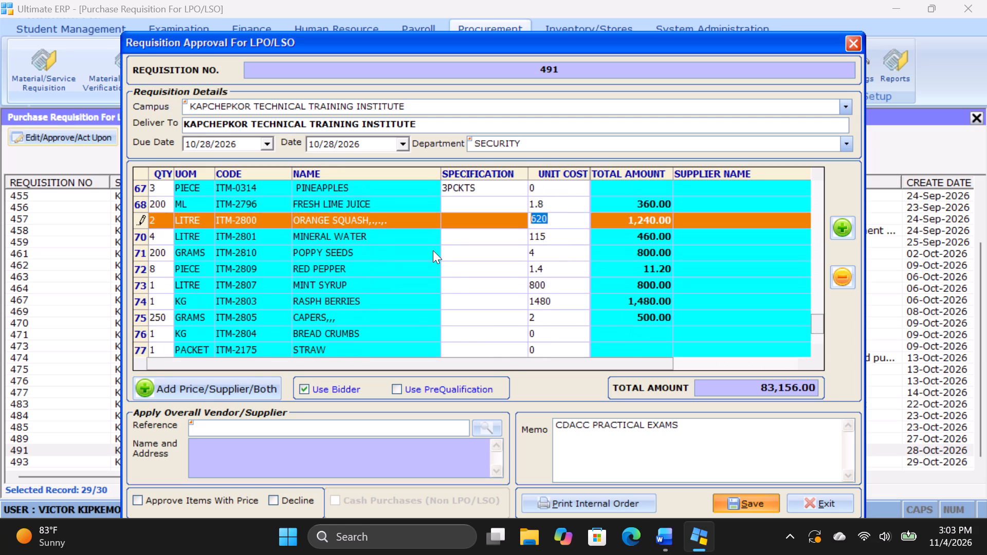
scroll(433, 249, down, 4)
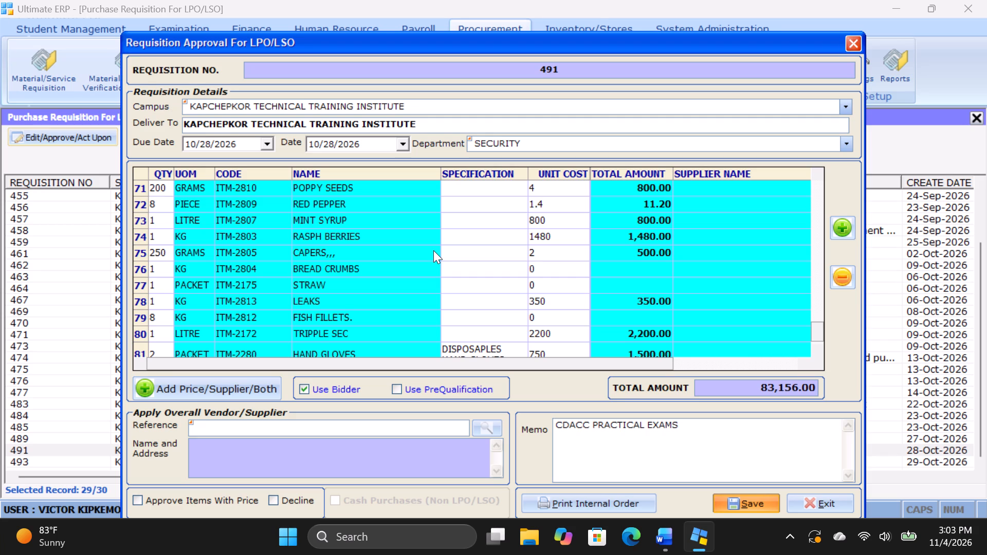
scroll(433, 250, down, 2)
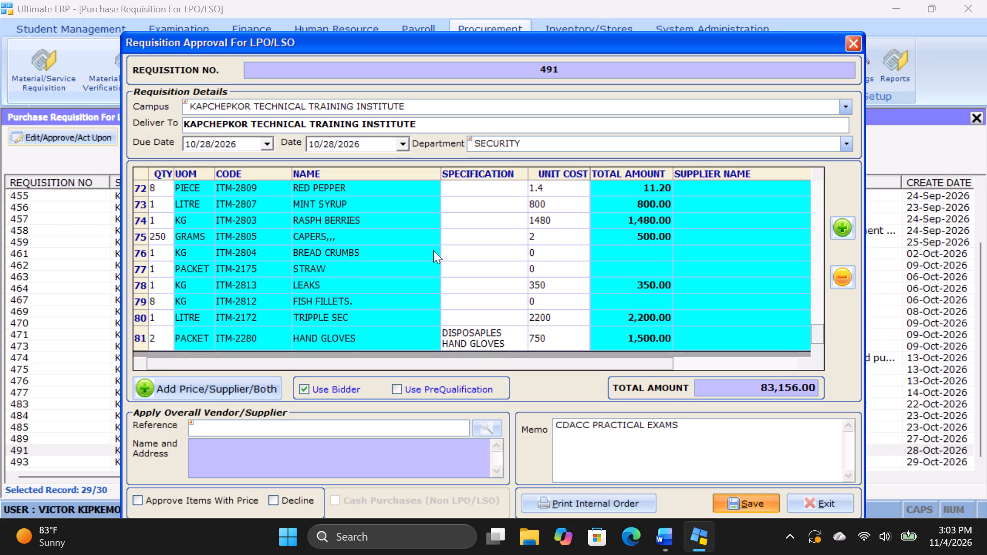
scroll(434, 253, down, 2)
scroll(514, 252, down, 5)
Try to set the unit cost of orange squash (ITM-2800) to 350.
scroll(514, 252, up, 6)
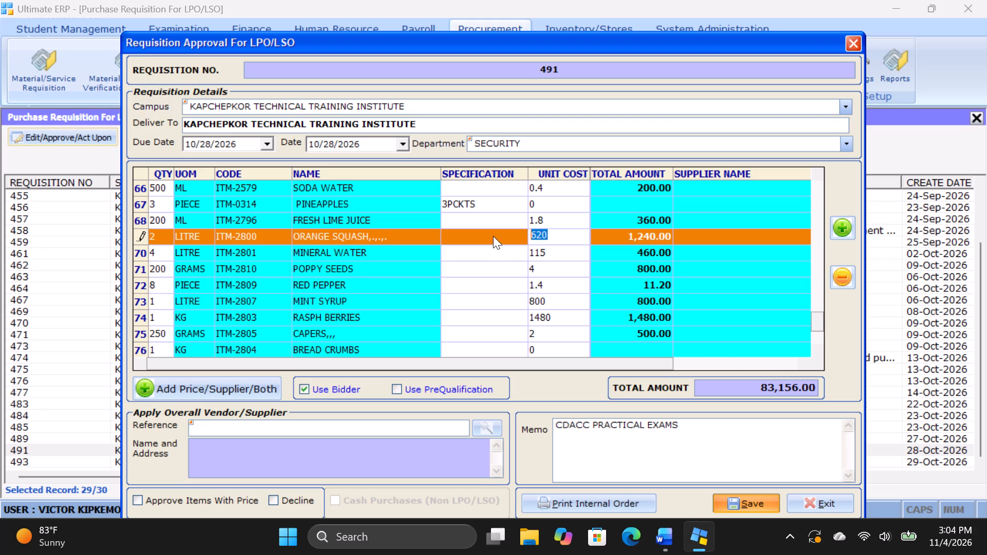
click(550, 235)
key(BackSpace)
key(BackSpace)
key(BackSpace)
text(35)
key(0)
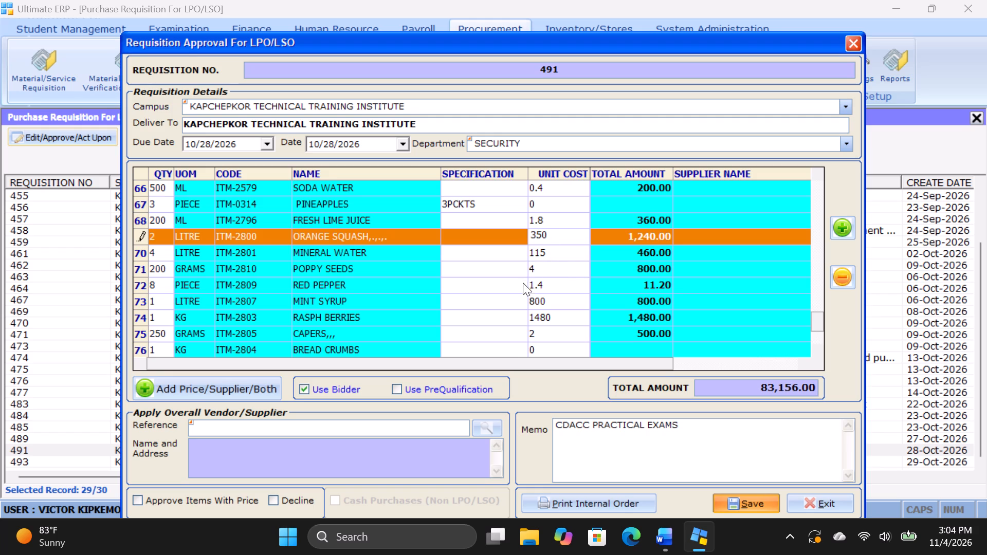
Set the unit cost of bread crumbs (ITM-2804) to 500.
scroll(520, 305, down, 2)
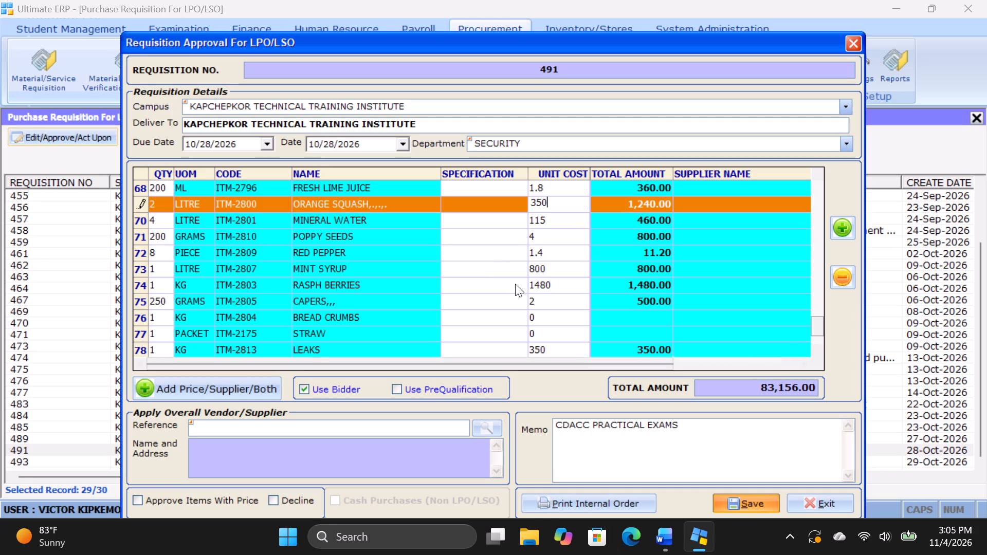
click(536, 314)
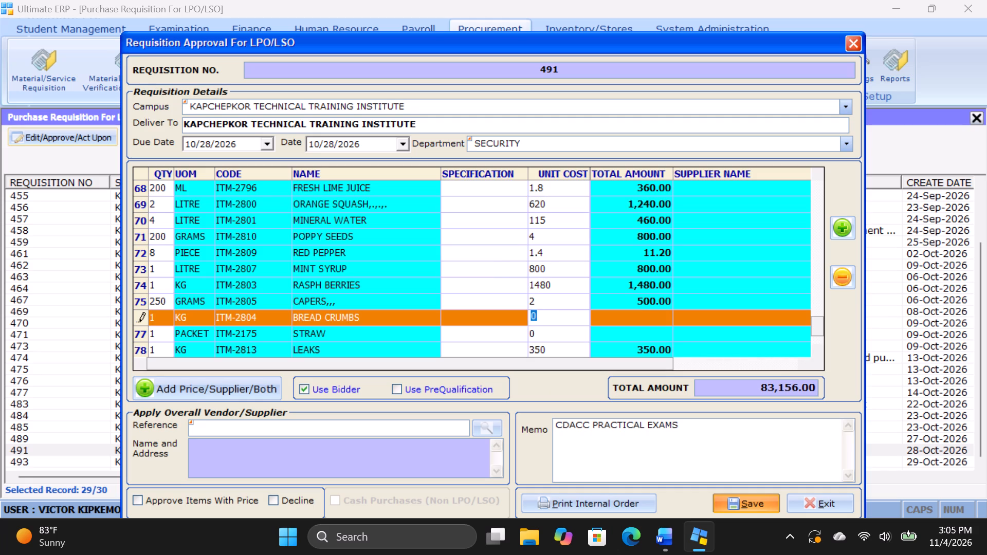
key(5)
text(00)
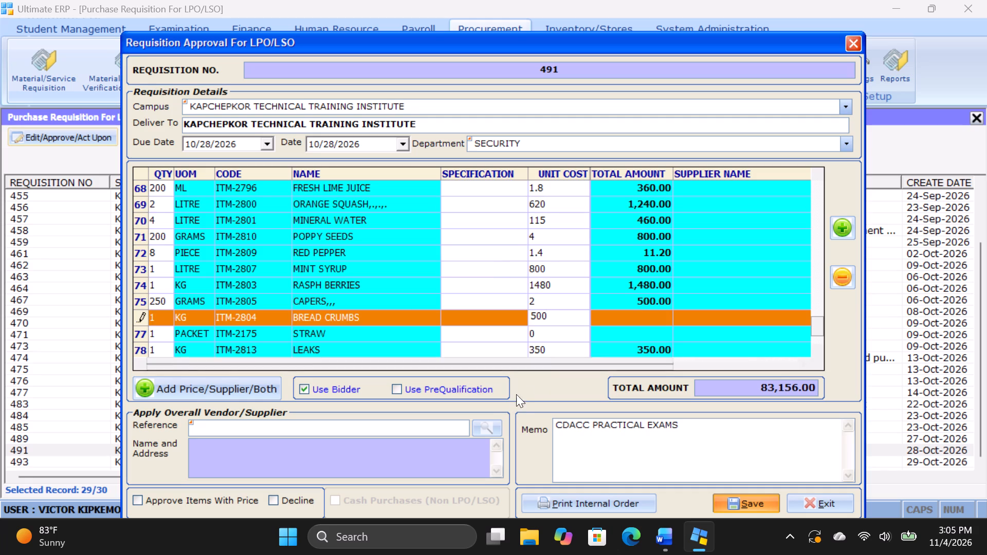
click(534, 331)
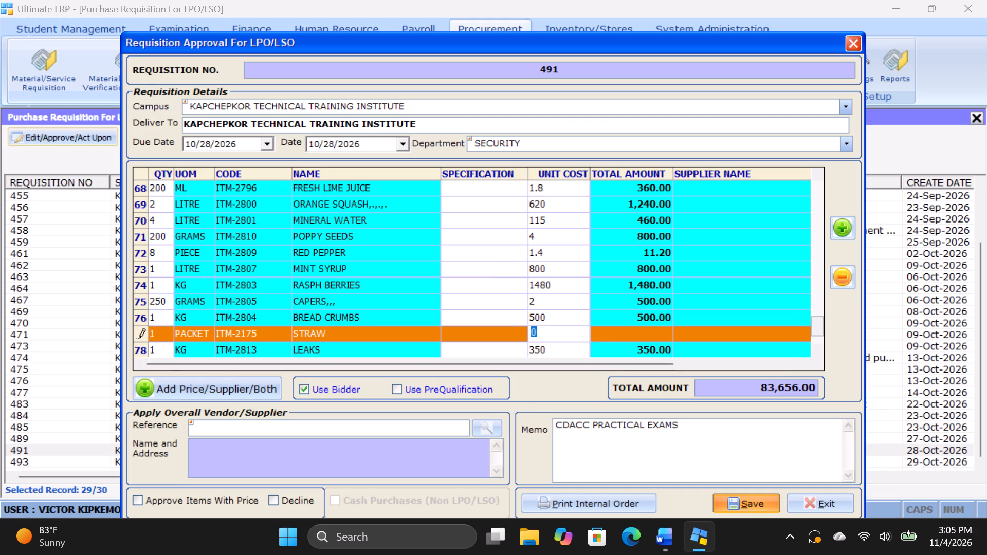
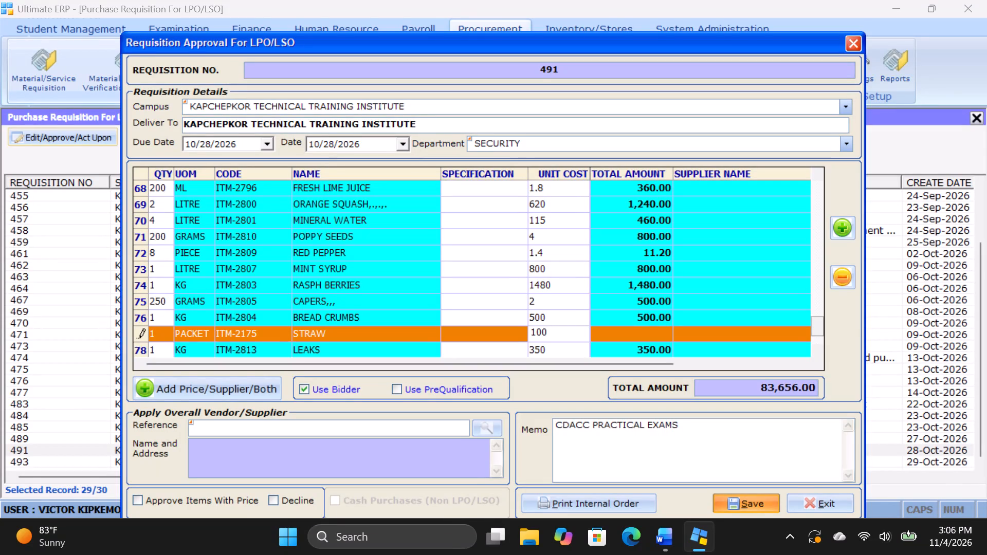
Set the unit cost of fish fillets (ITM-2812) to 900.
scroll(561, 324, down, 3)
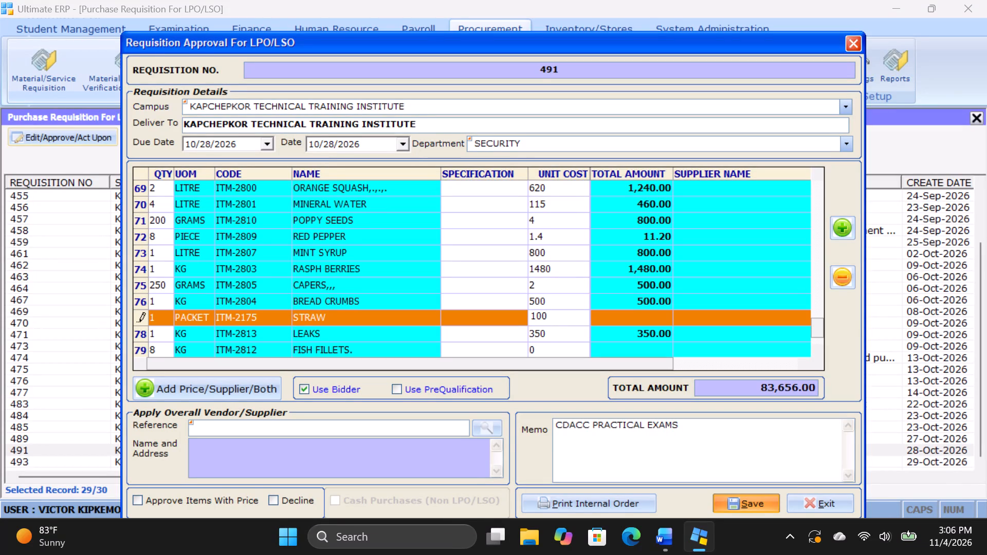
scroll(580, 322, down, 3)
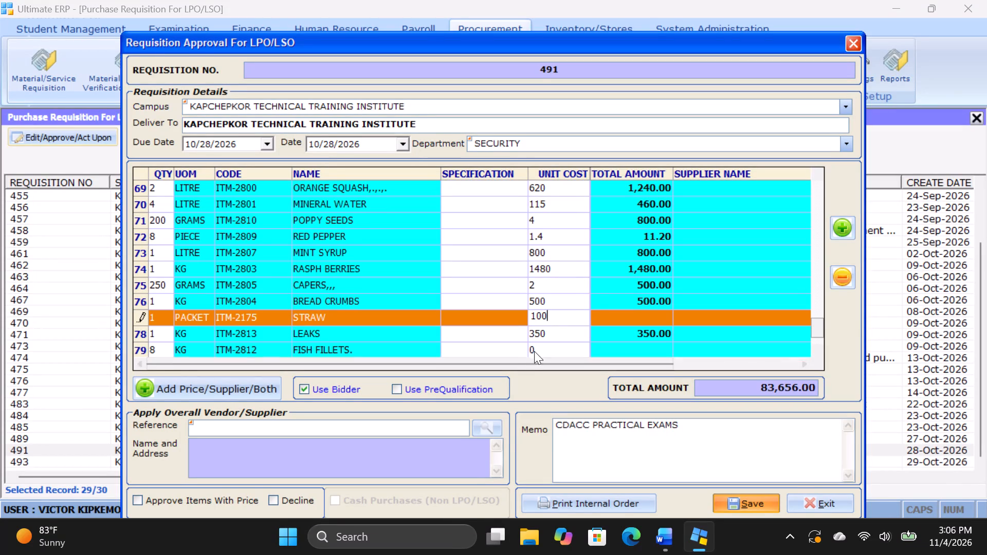
click(545, 348)
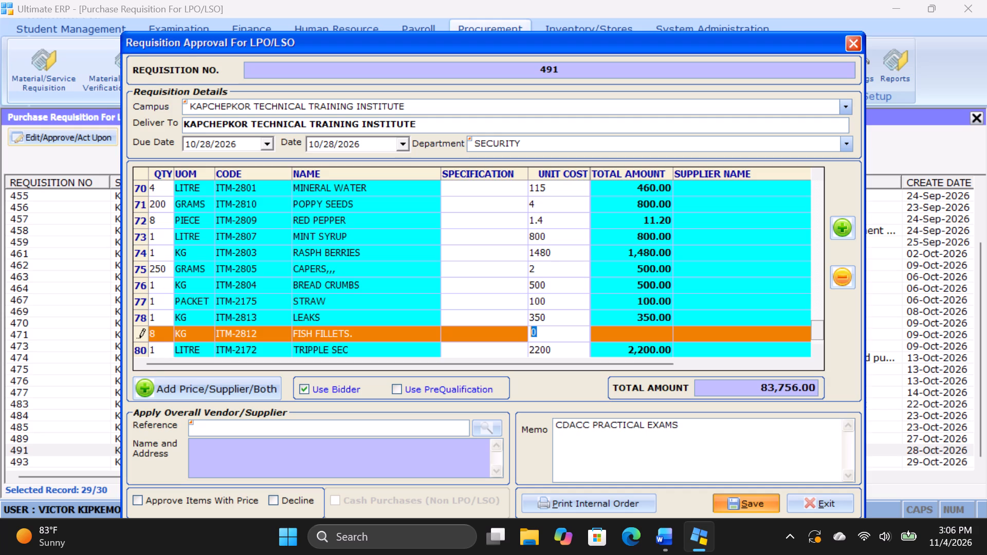
text(900)
Set the unit cost of pineapples (ITM-0314) to 200.
scroll(500, 255, down, 8)
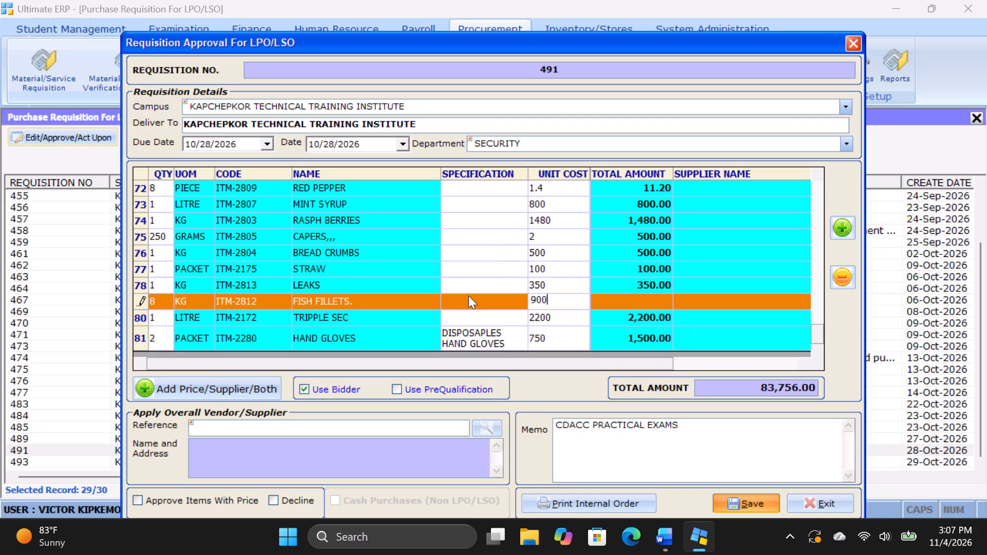
scroll(468, 295, up, 4)
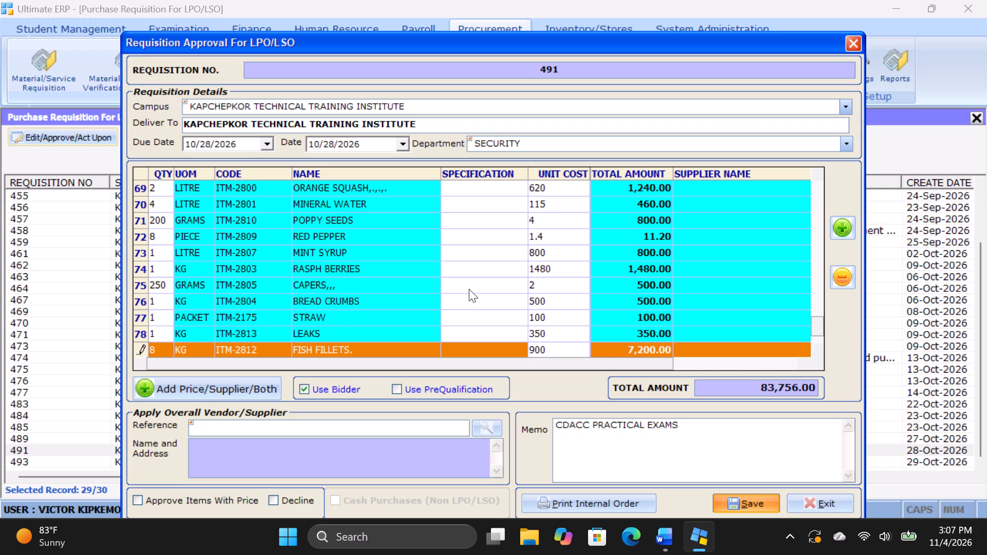
scroll(469, 289, up, 4)
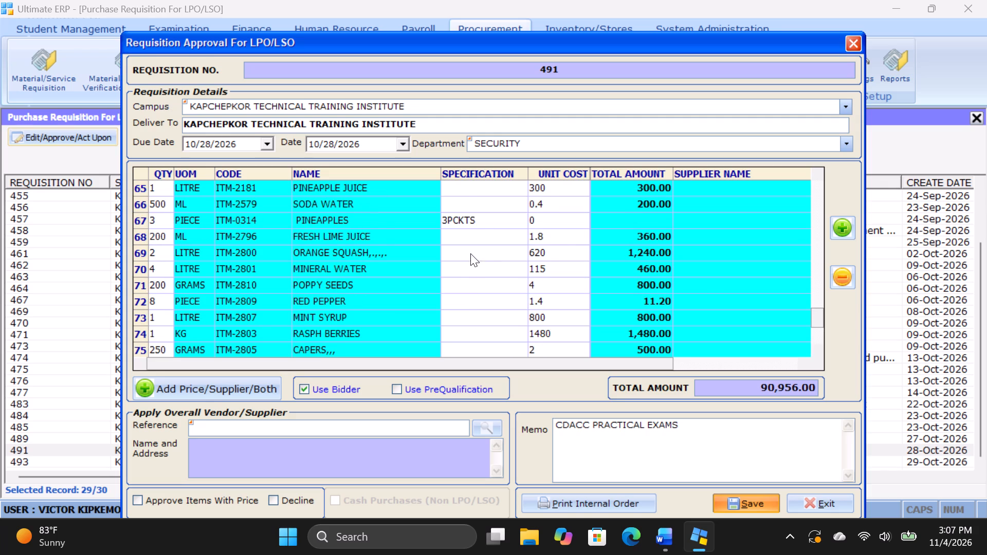
click(562, 234)
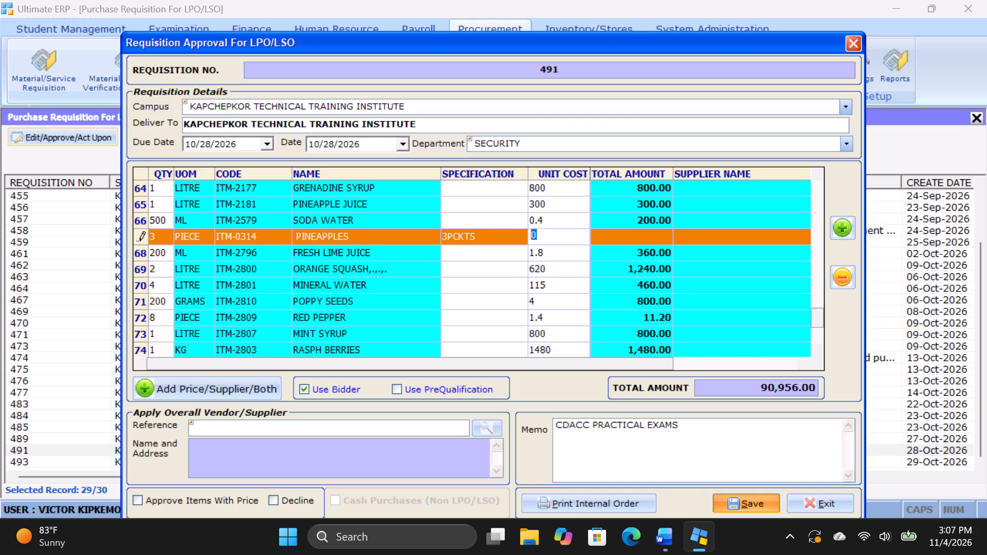
text(200)
Review the unit costs of the earlier items, from soda water back to whipping cream, for missing prices.
scroll(557, 272, up, 2)
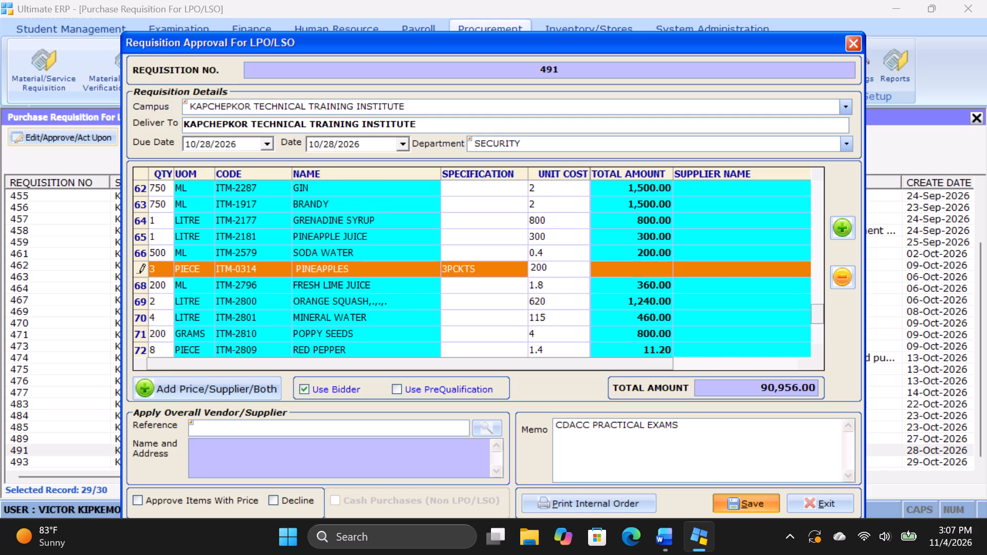
scroll(556, 266, up, 8)
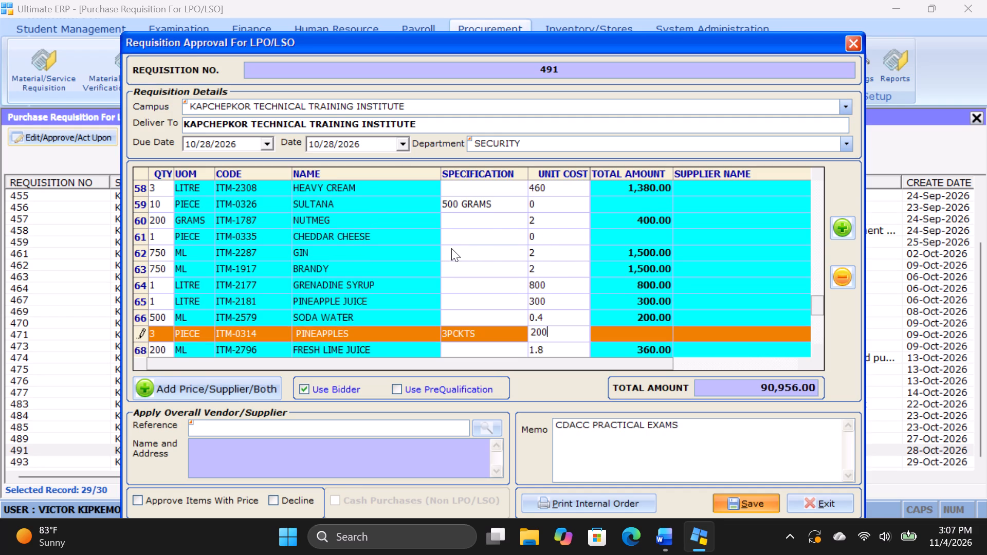
scroll(457, 239, up, 3)
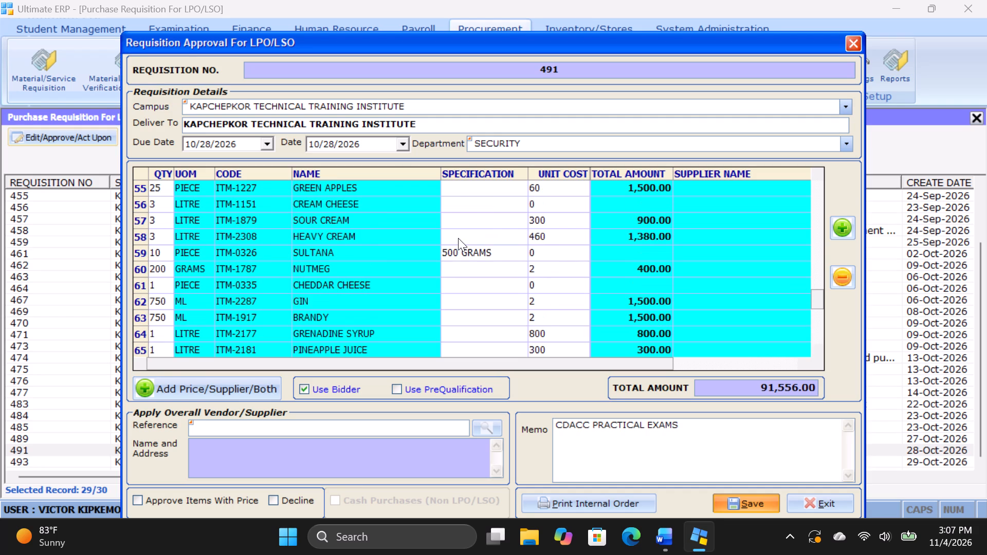
scroll(458, 237, up, 4)
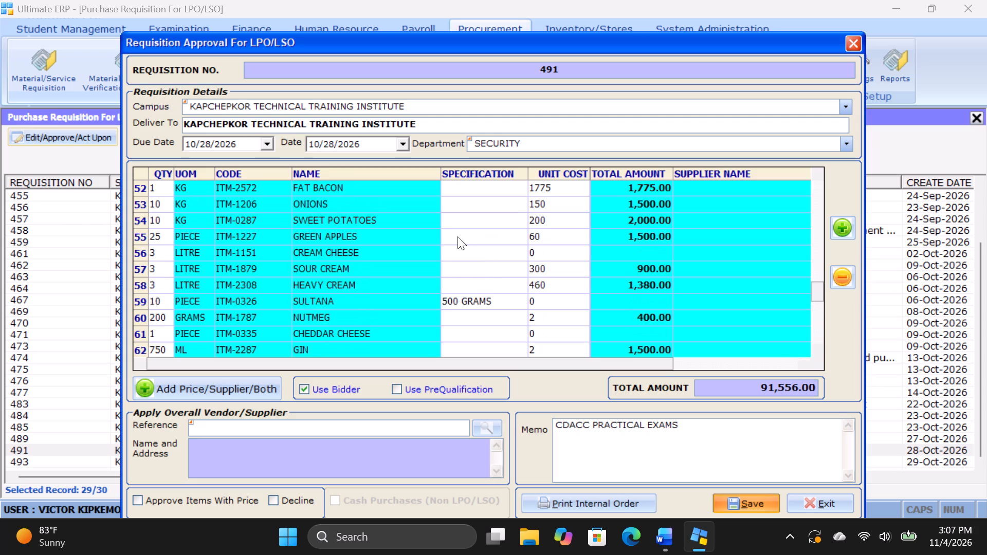
scroll(458, 236, up, 11)
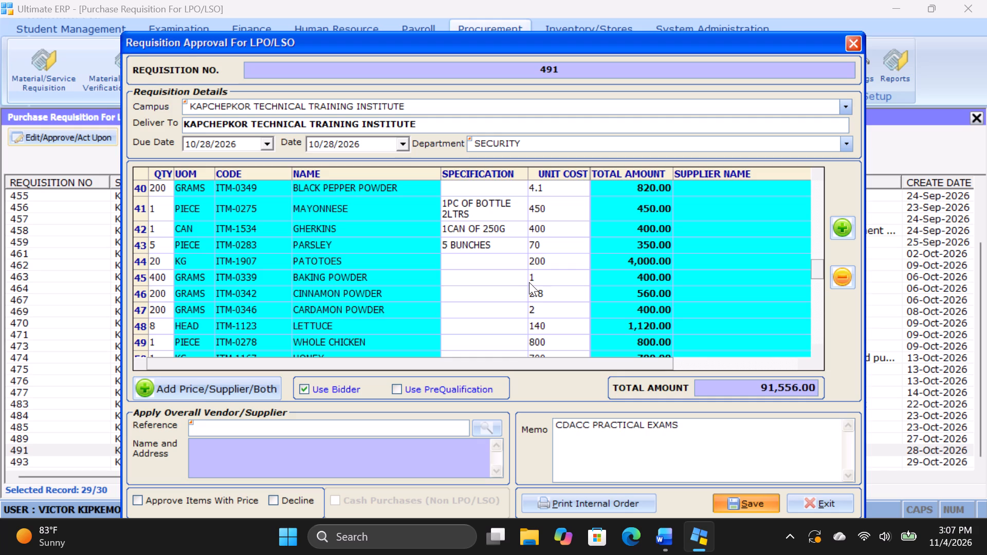
scroll(529, 282, up, 6)
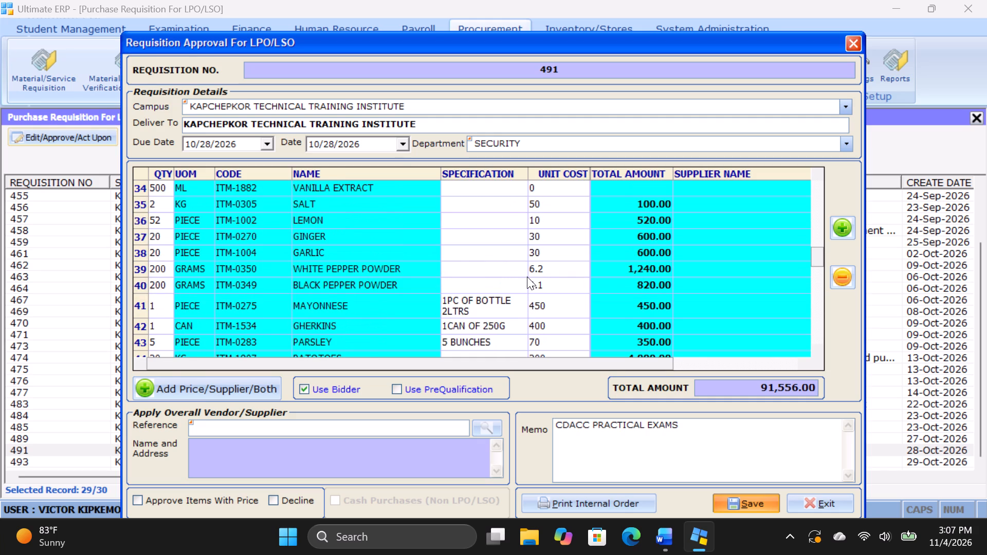
scroll(527, 276, up, 3)
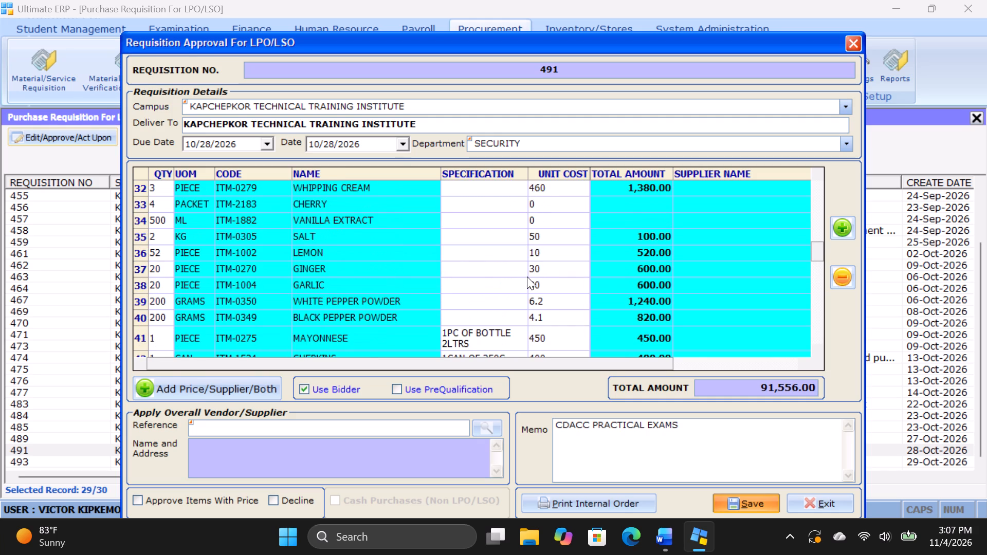
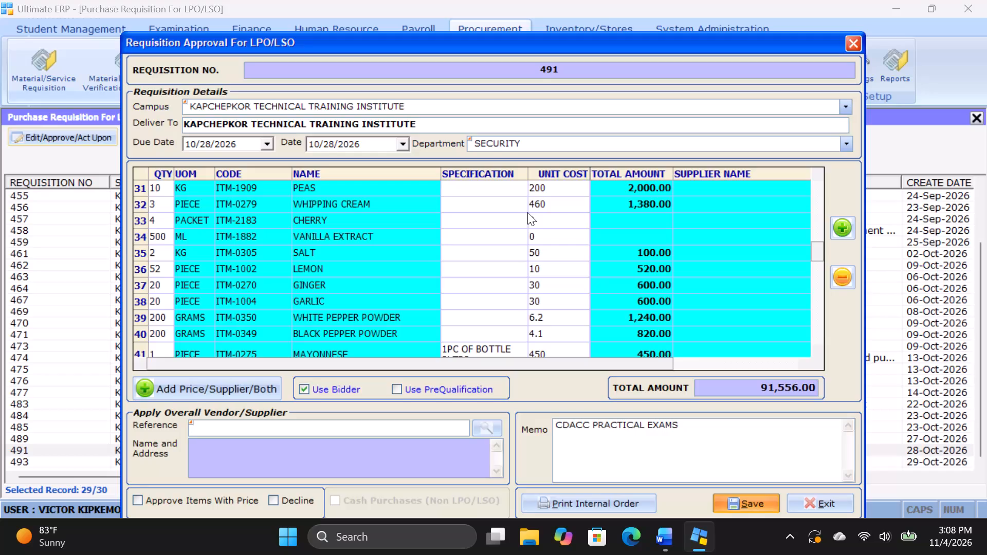
Set the unit cost of cherry (ITM-2183) to 300.
click(540, 220)
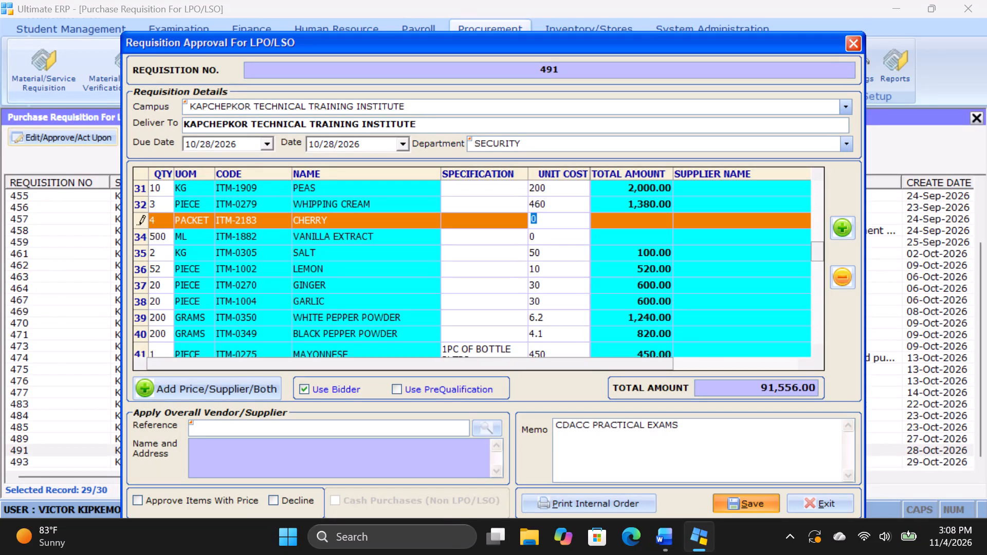
key(3)
text(00)
Set the unit cost of vanilla extract (ITM-1882) to 2.2.
click(550, 236)
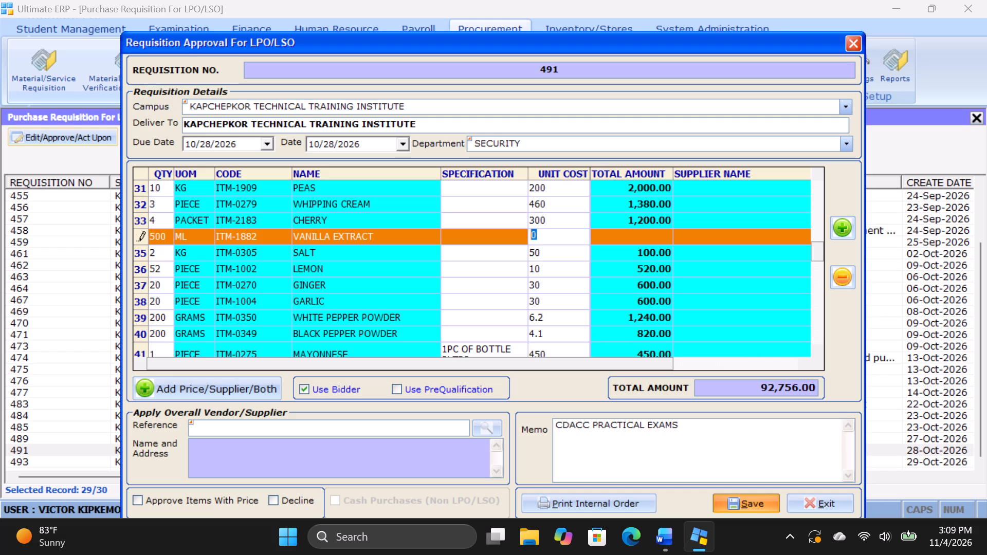
text(1200)
key(BackSpace)
key(BackSpace)
key(BackSpace)
key(BackSpace)
key(2)
key(period)
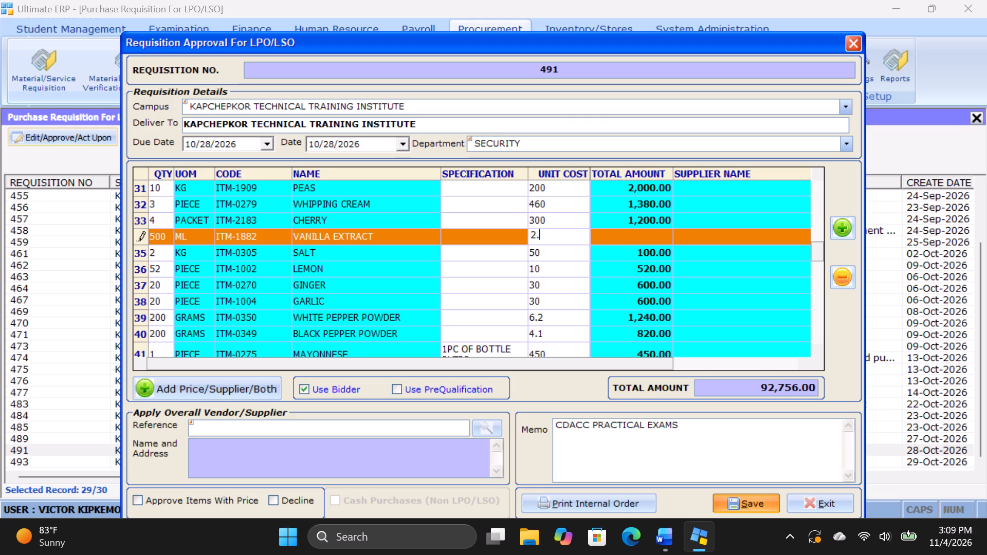
key(2)
click(544, 252)
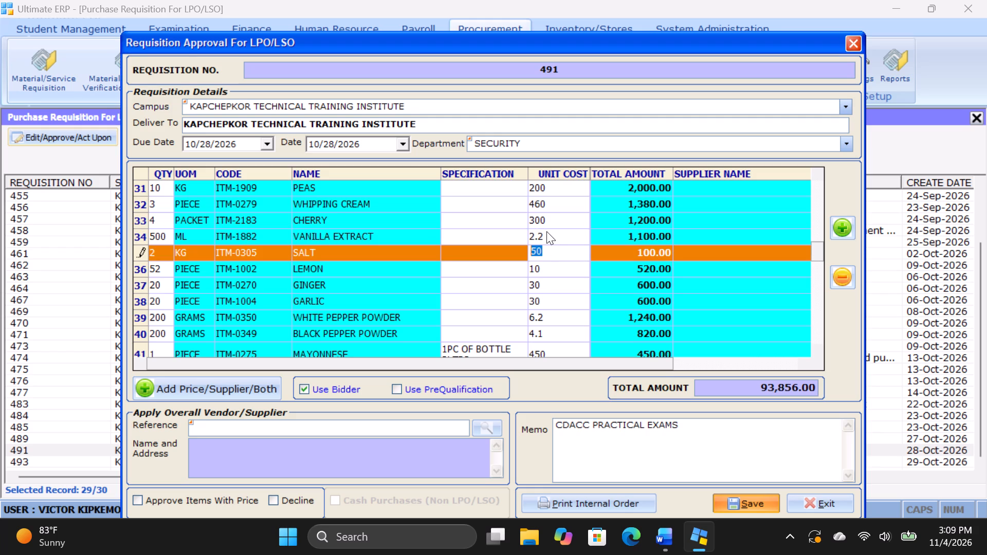
click(545, 232)
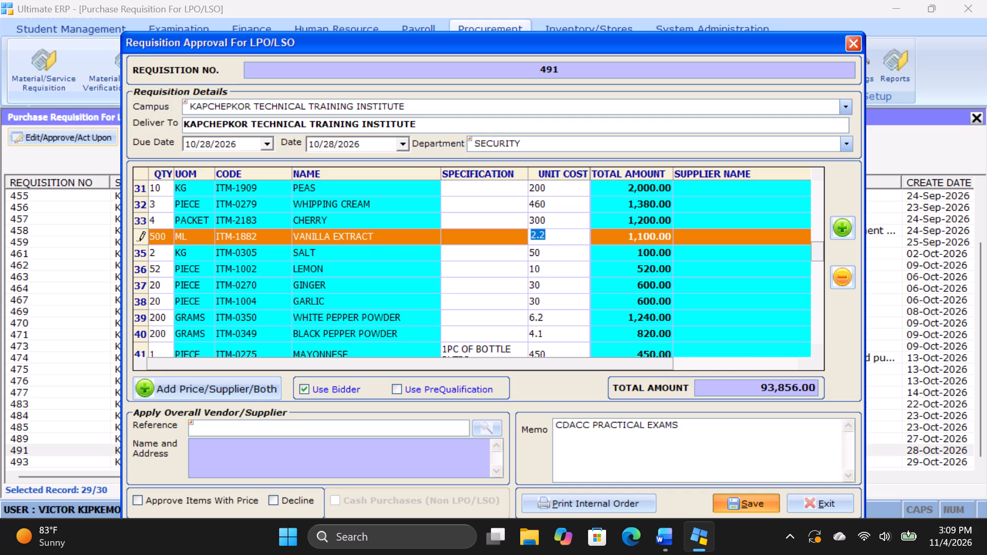
click(565, 253)
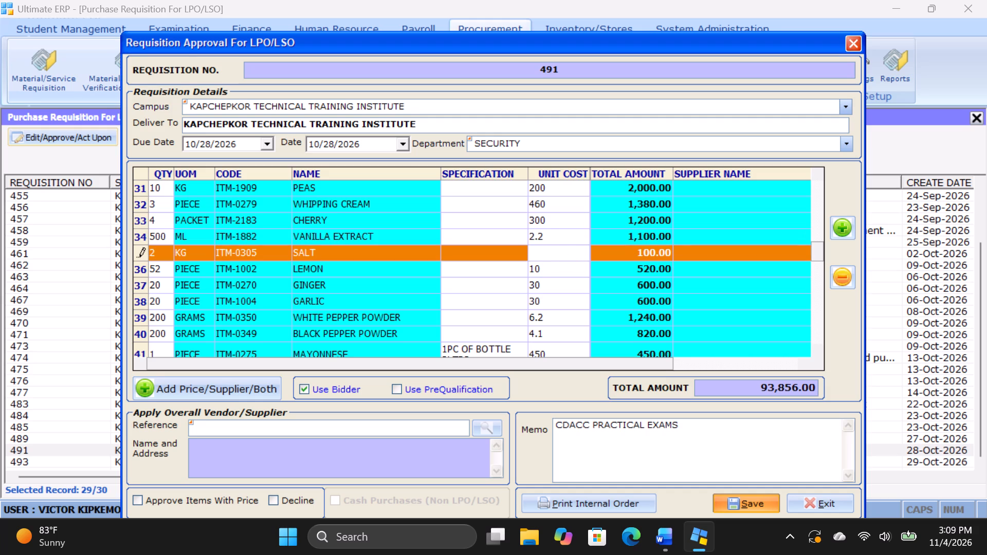
Open the unit cost of cream cheese (ITM-1151) for editing.
scroll(554, 254, up, 10)
scroll(539, 276, down, 5)
scroll(539, 276, up, 18)
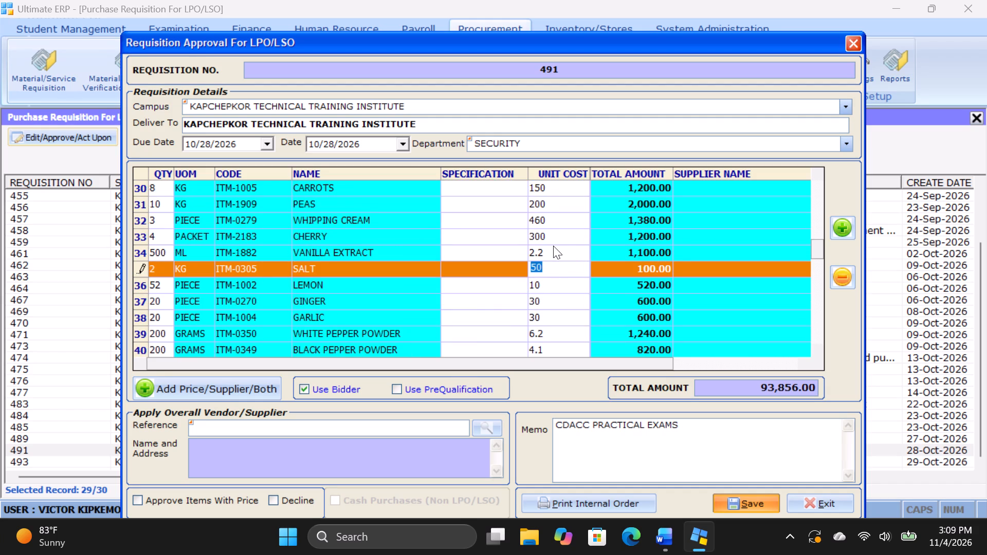
scroll(554, 247, down, 9)
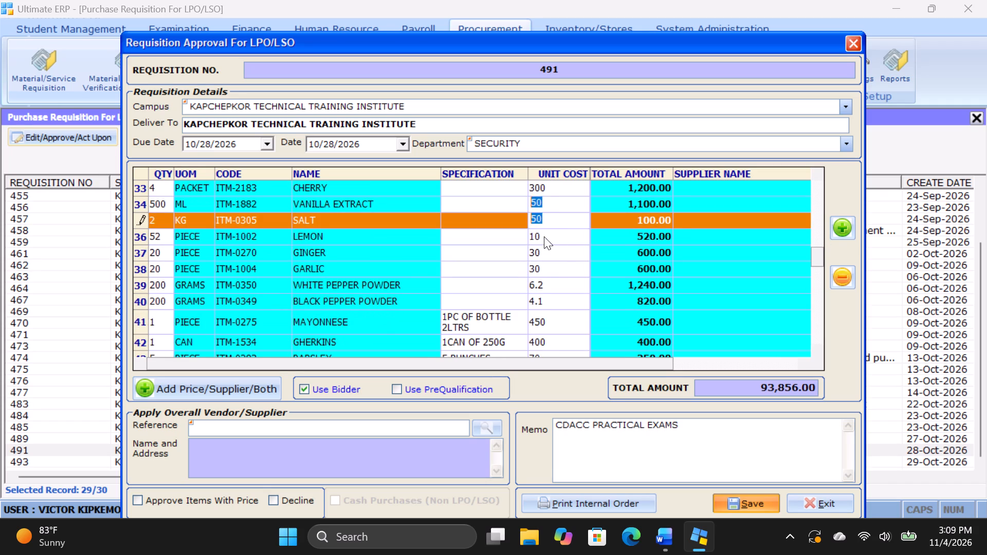
scroll(544, 236, down, 16)
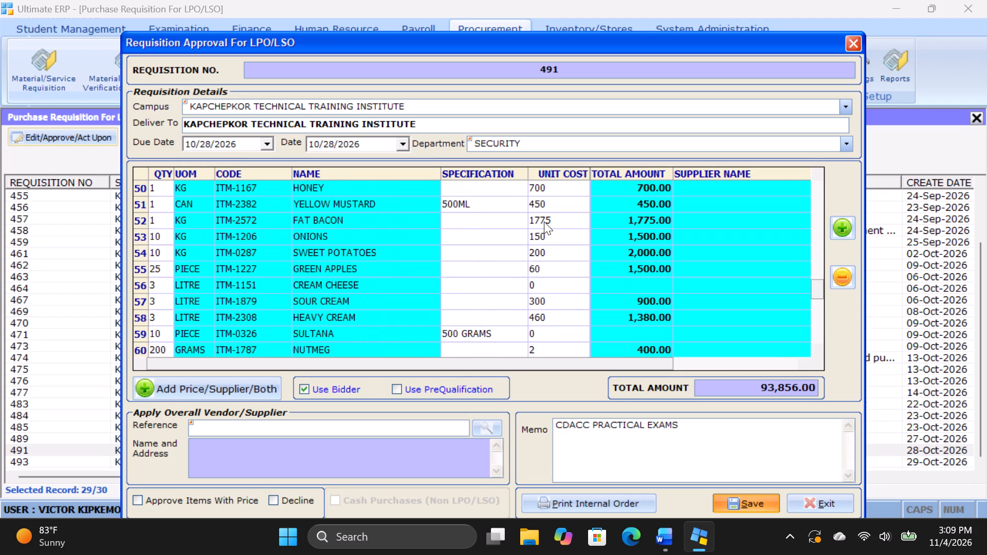
click(556, 266)
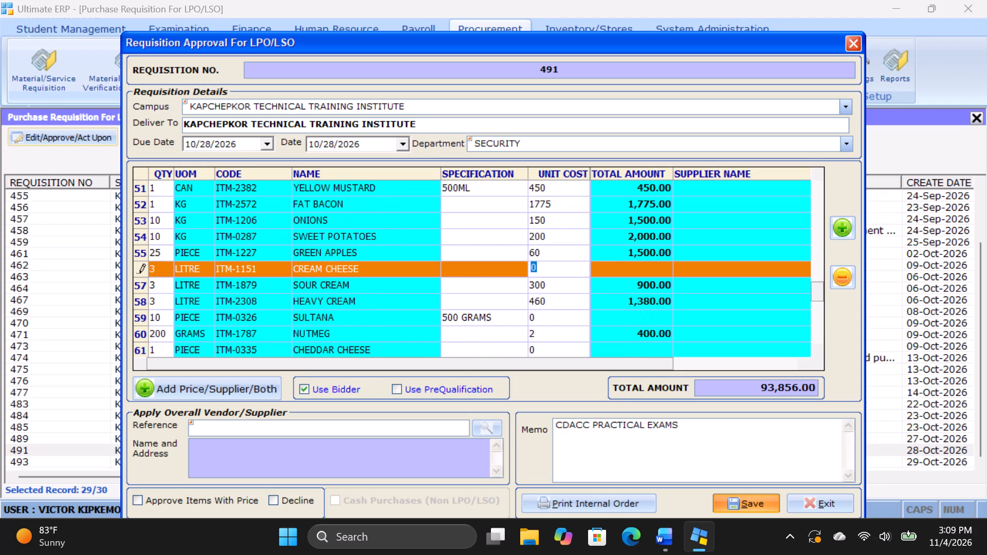
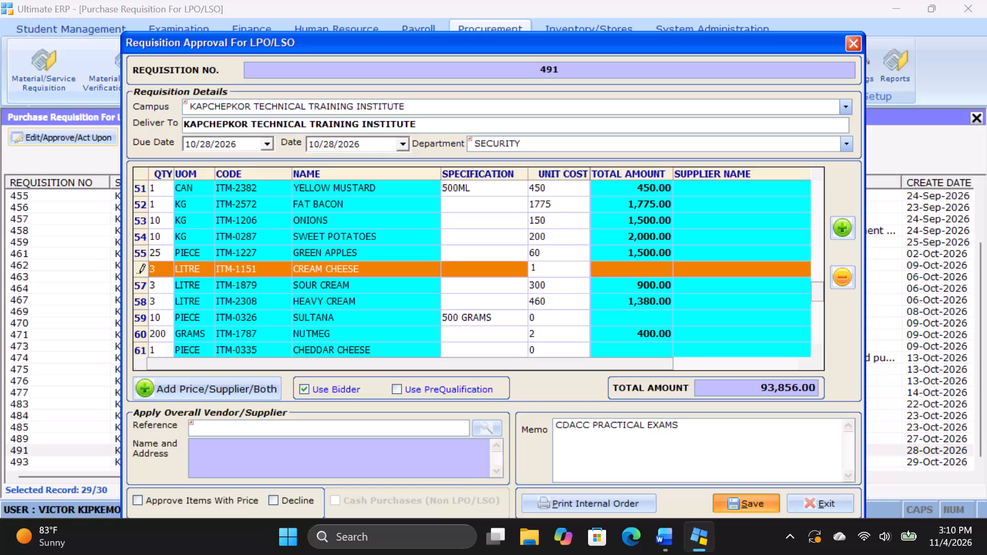
Set the unit cost of cream cheese (ITM-1151) to 1300.
text(300)
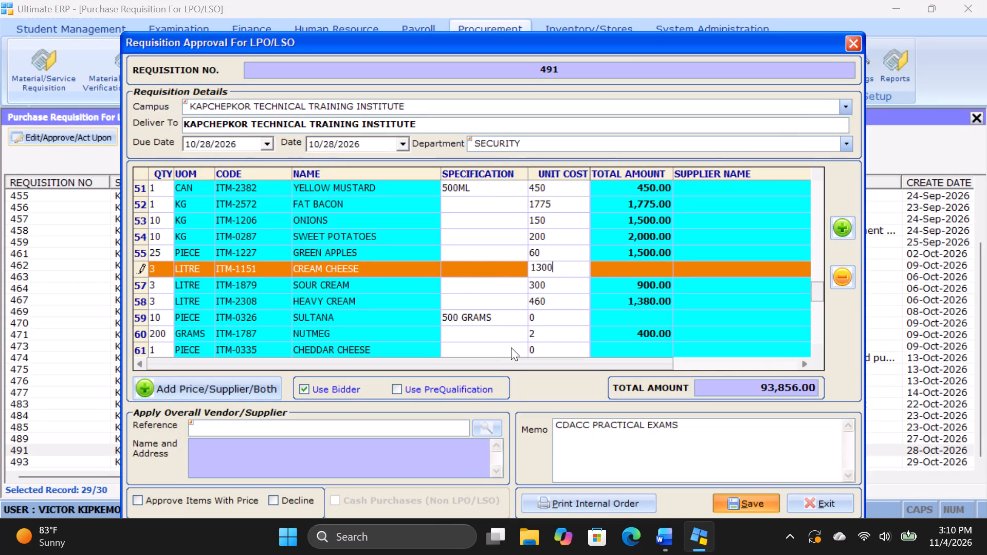
click(550, 332)
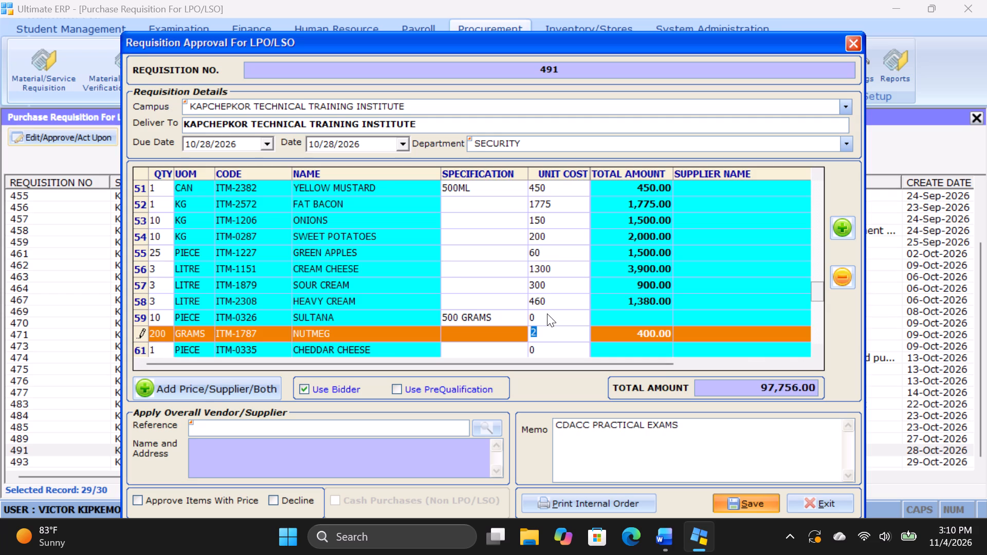
Open the unit cost of sultana (ITM-0326) for editing.
click(547, 313)
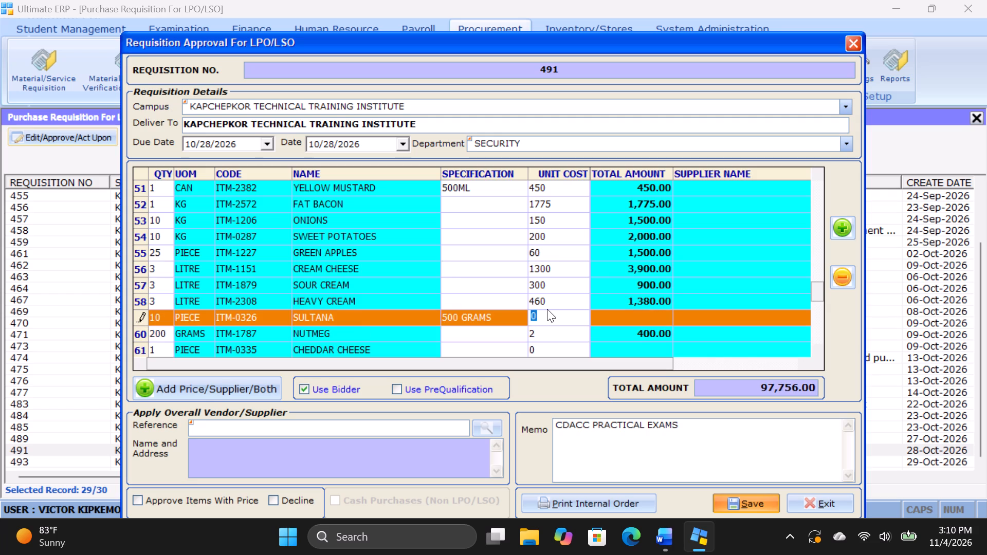
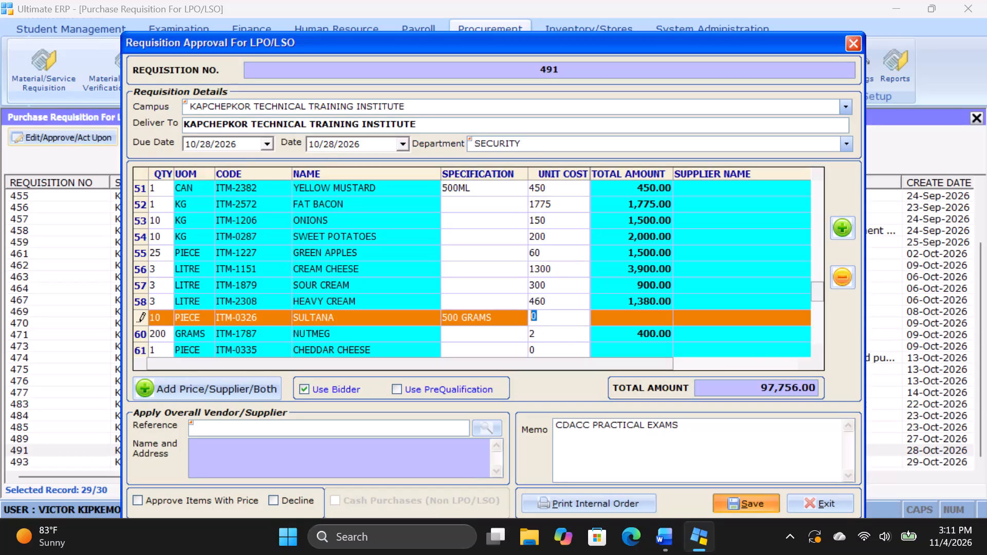
Set the unit cost of sultana (ITM-0326) to 400.
click(540, 316)
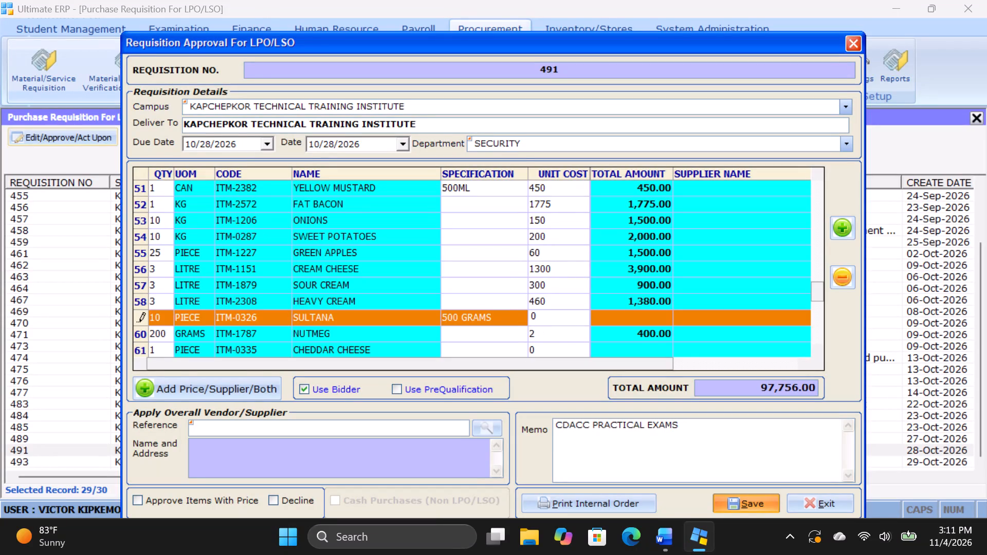
key(BackSpace)
text(400)
Open the unit cost of cheddar cheese (ITM-0335) for editing.
scroll(518, 298, down, 2)
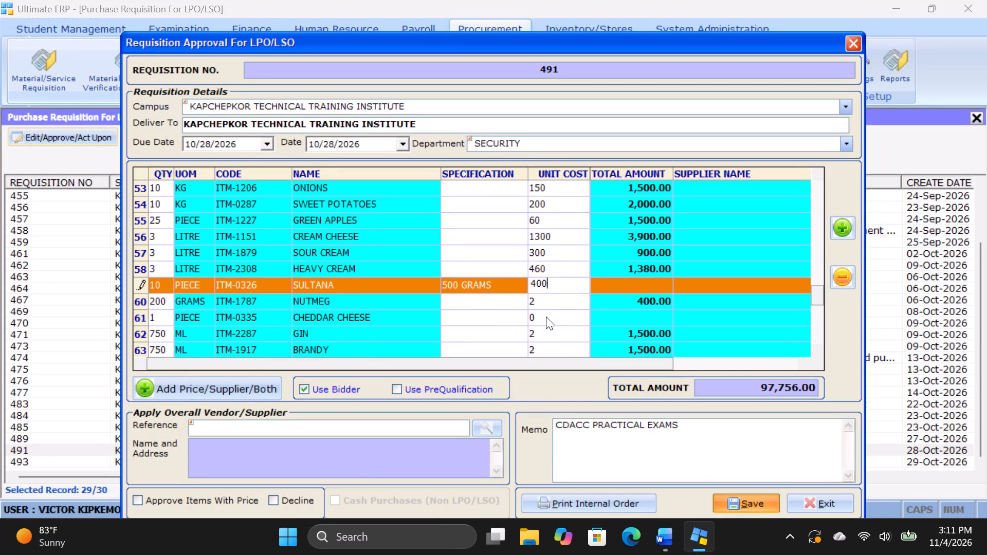
click(546, 317)
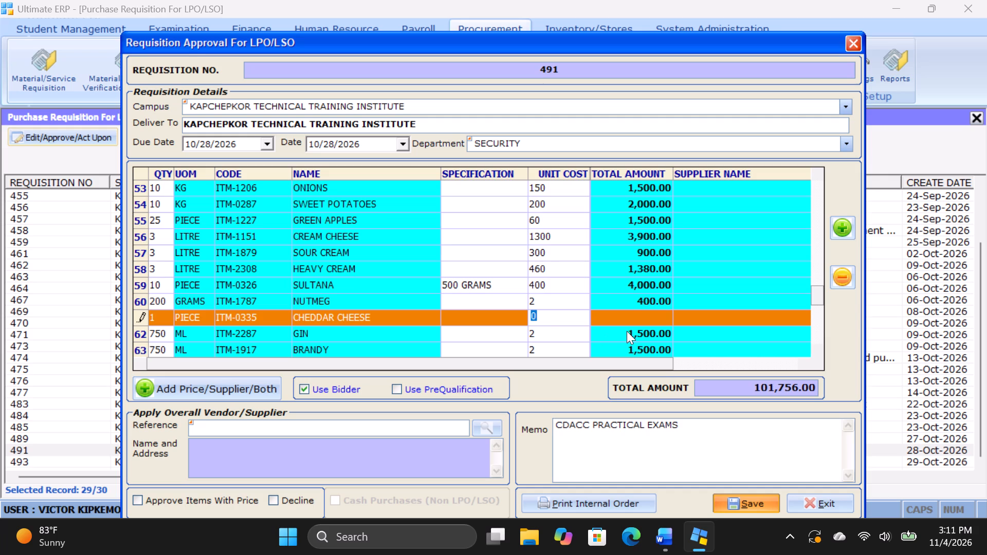
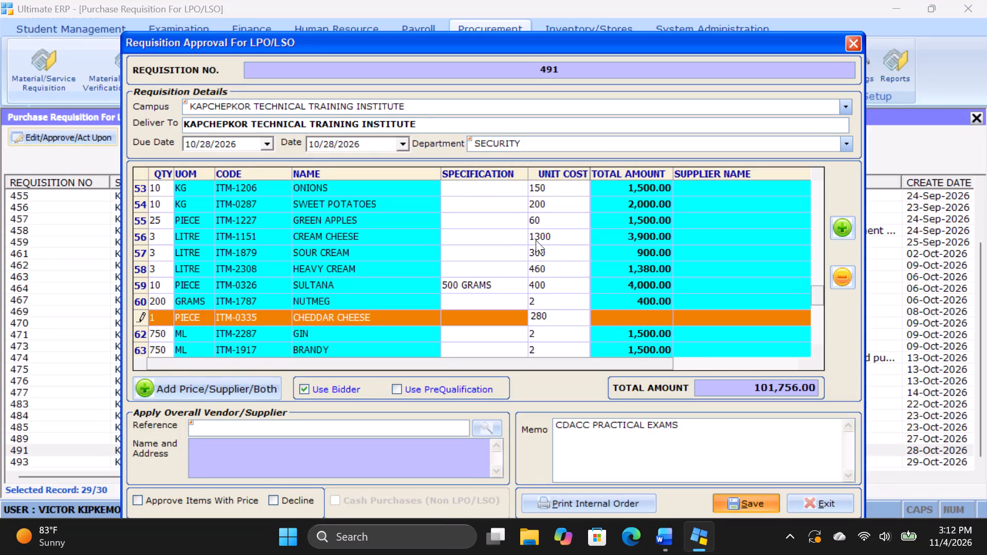
Set the unit cost of red pepper (ITM-2809) to 30.
scroll(526, 240, down, 13)
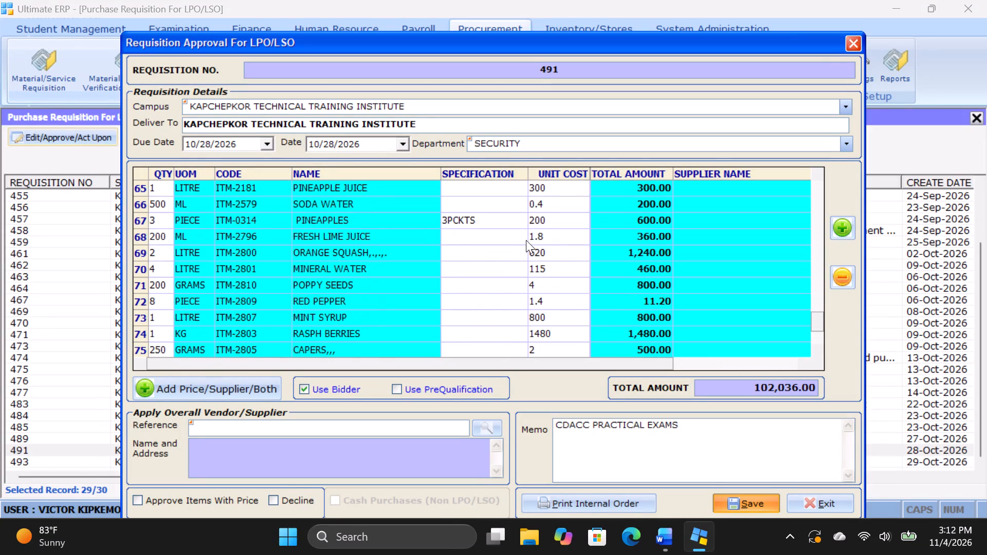
scroll(526, 240, down, 10)
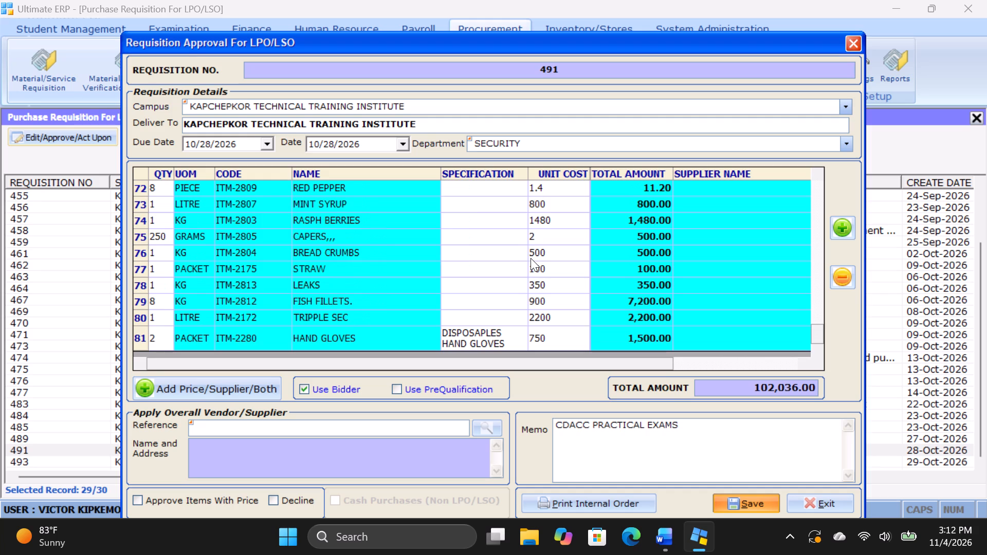
scroll(534, 280, up, 2)
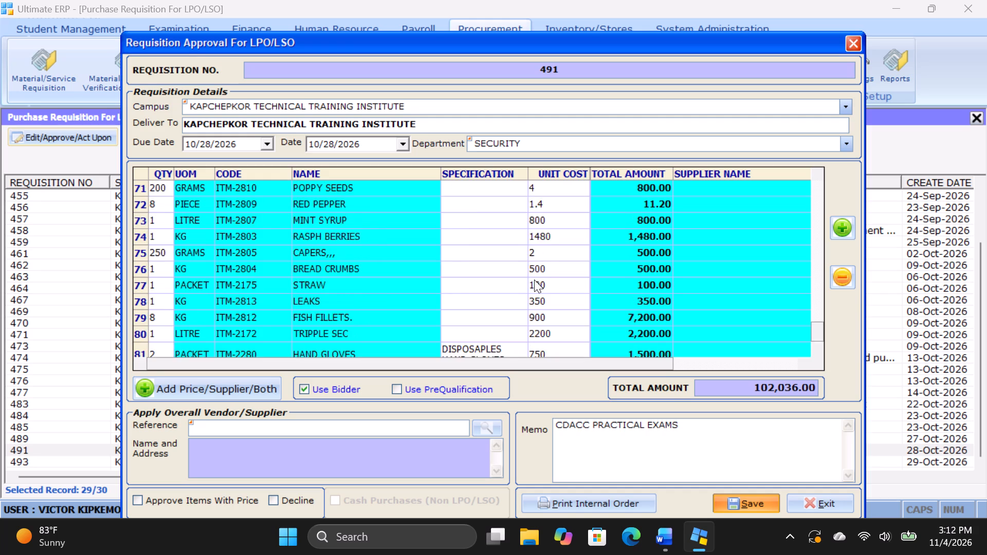
scroll(534, 280, up, 3)
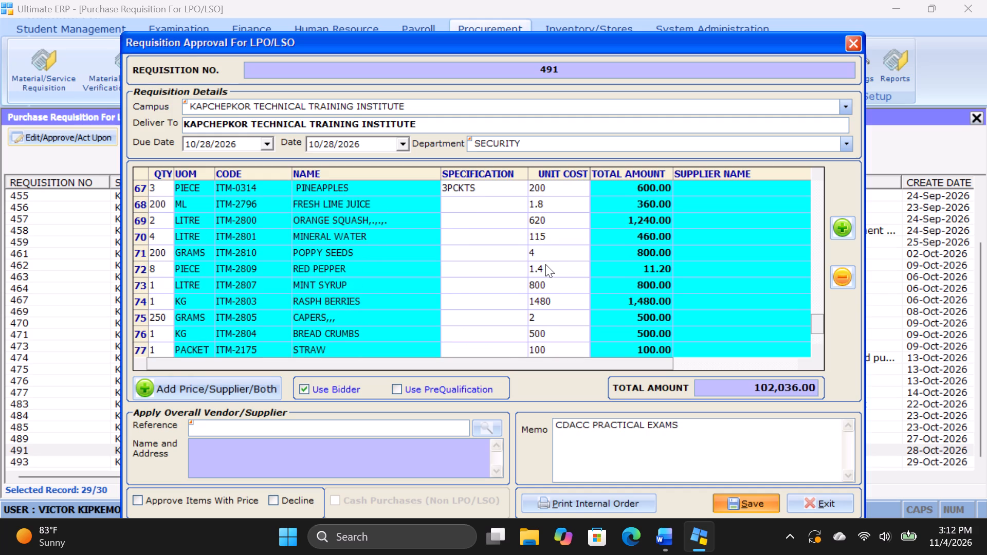
click(545, 264)
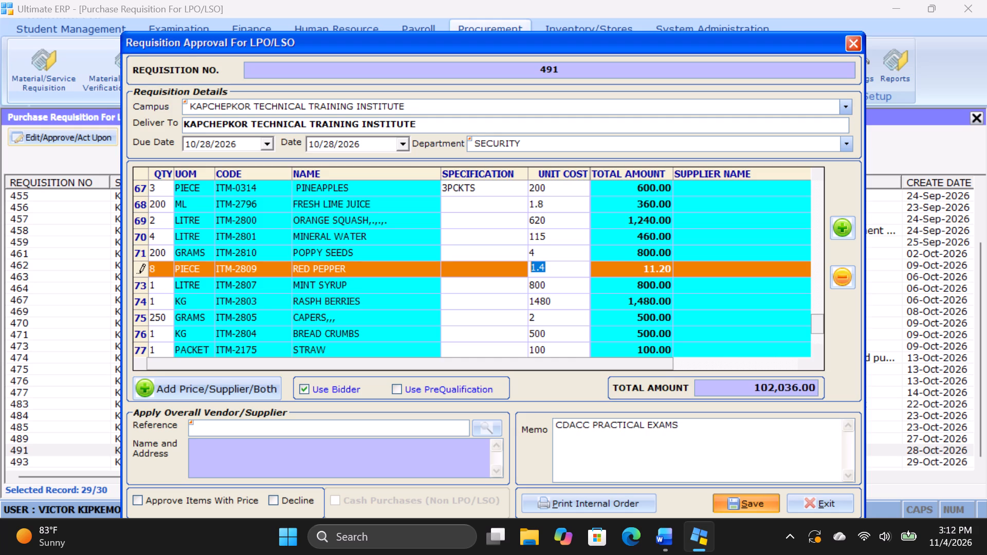
key(BackSpace)
text(55)
key(BackSpace)
key(BackSpace)
text(30)
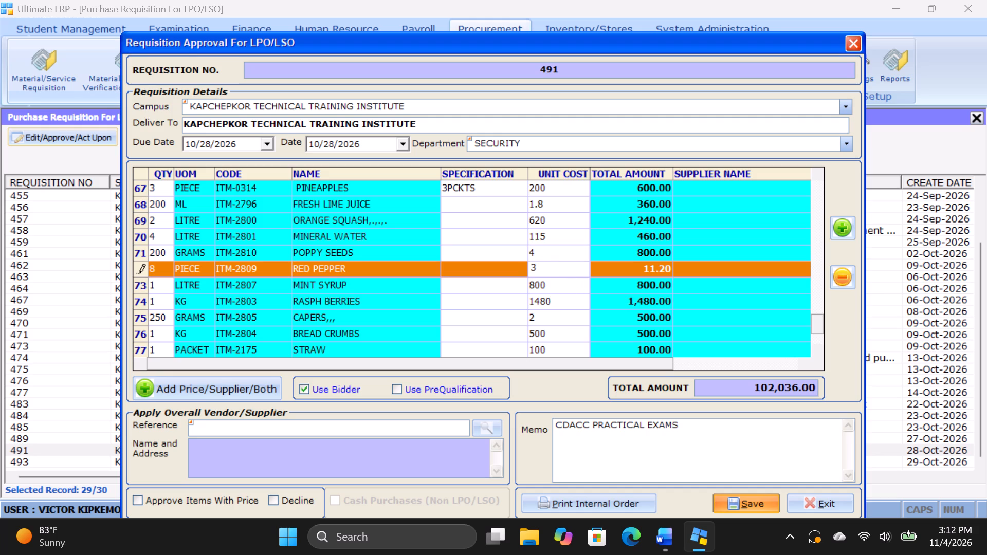
click(550, 257)
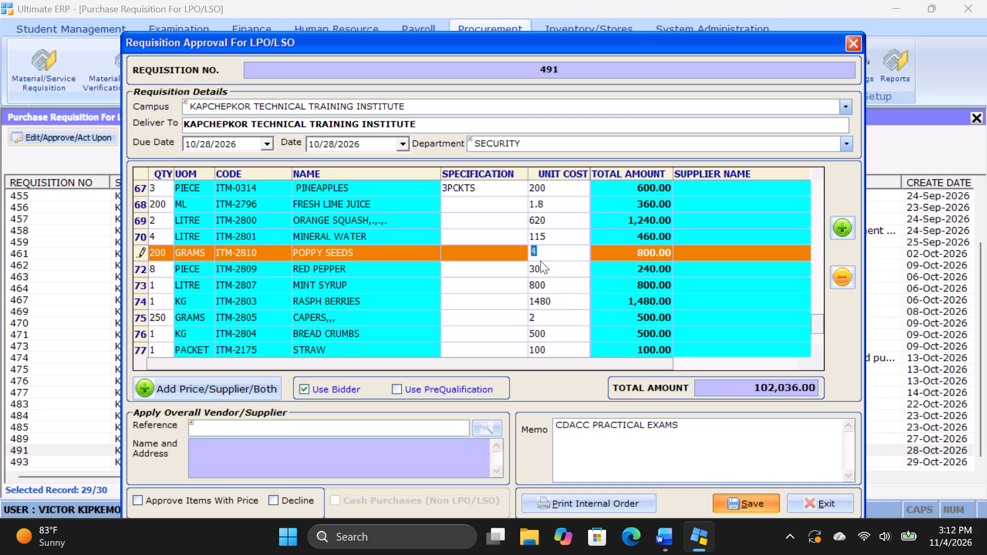
Open the unit cost of bay leaves powder (ITM-0343) for editing.
scroll(525, 286, up, 4)
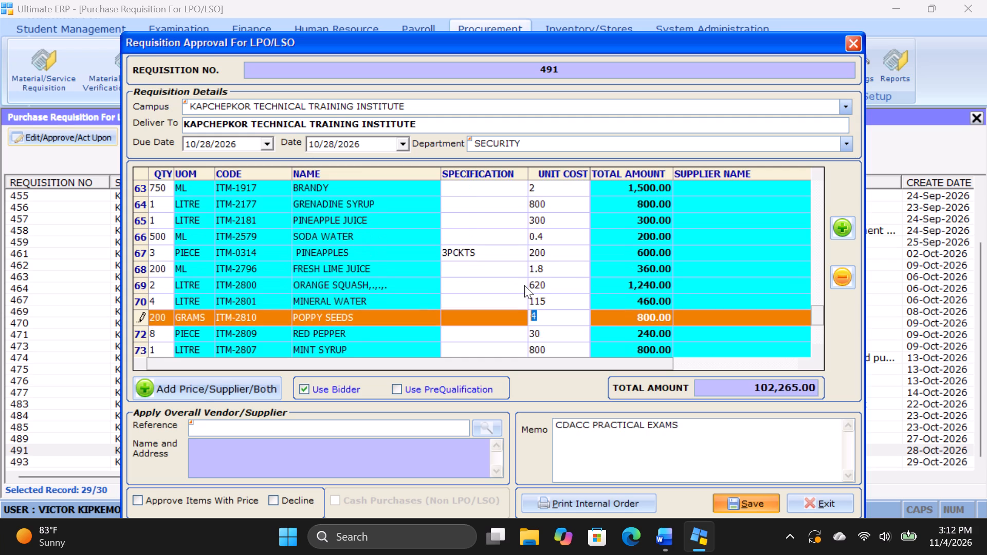
scroll(524, 285, up, 16)
scroll(514, 279, up, 10)
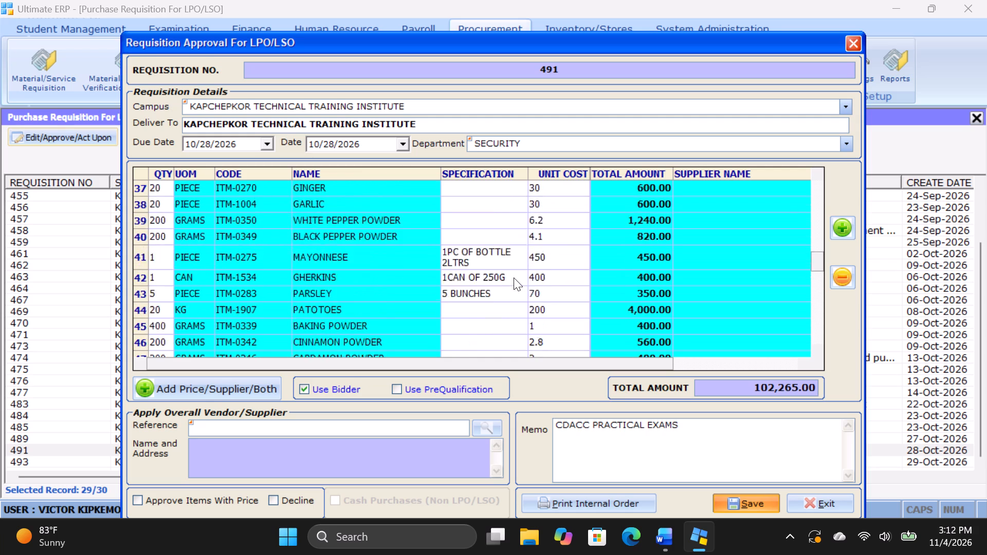
scroll(514, 277, up, 20)
scroll(507, 269, up, 6)
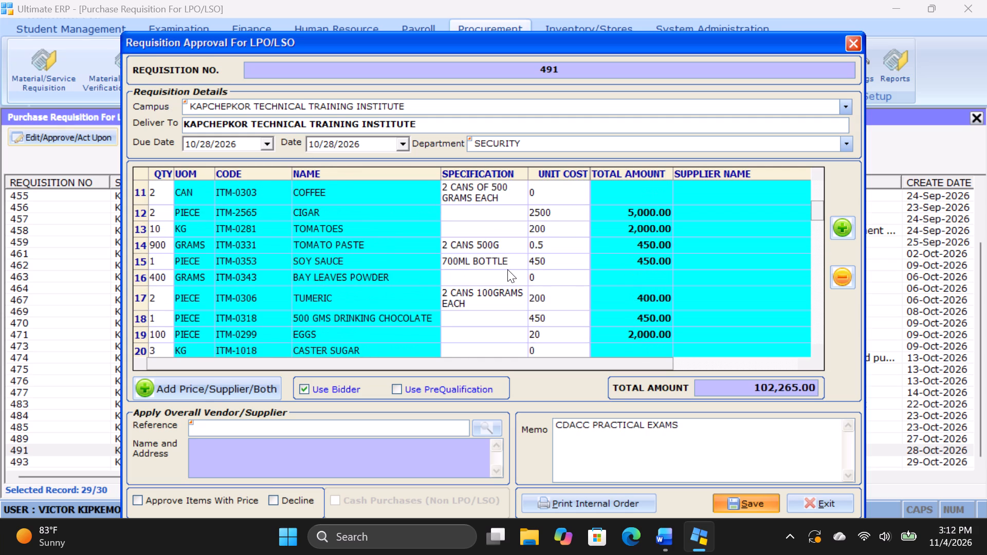
click(558, 280)
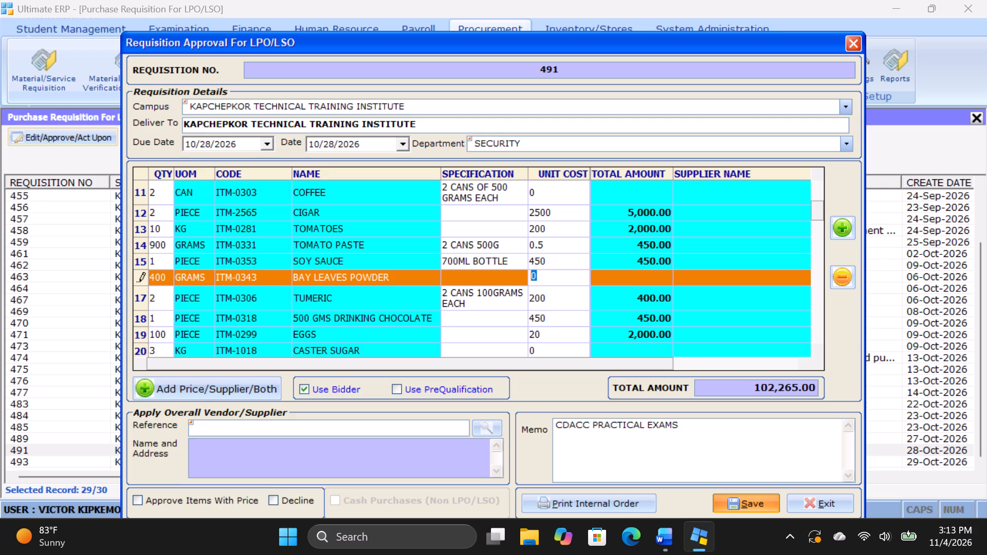
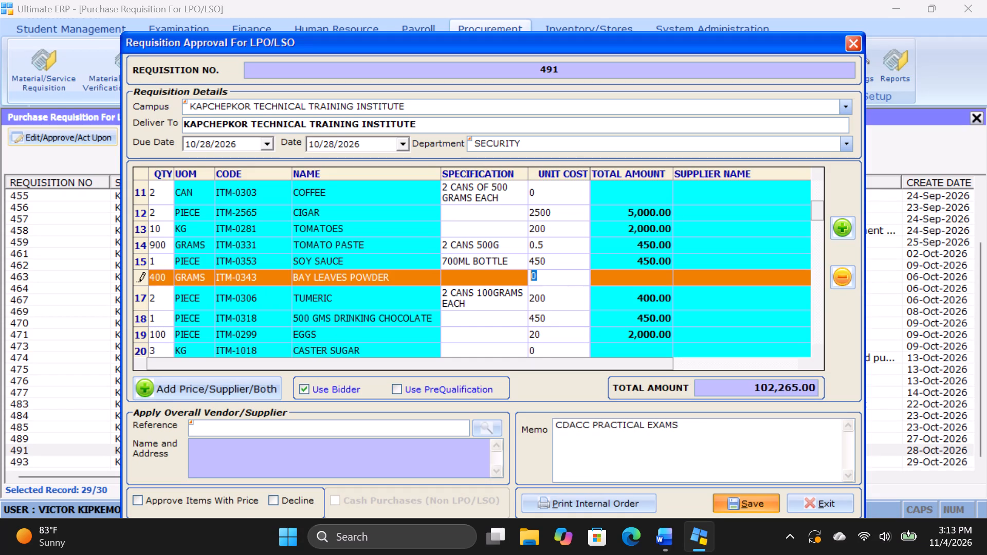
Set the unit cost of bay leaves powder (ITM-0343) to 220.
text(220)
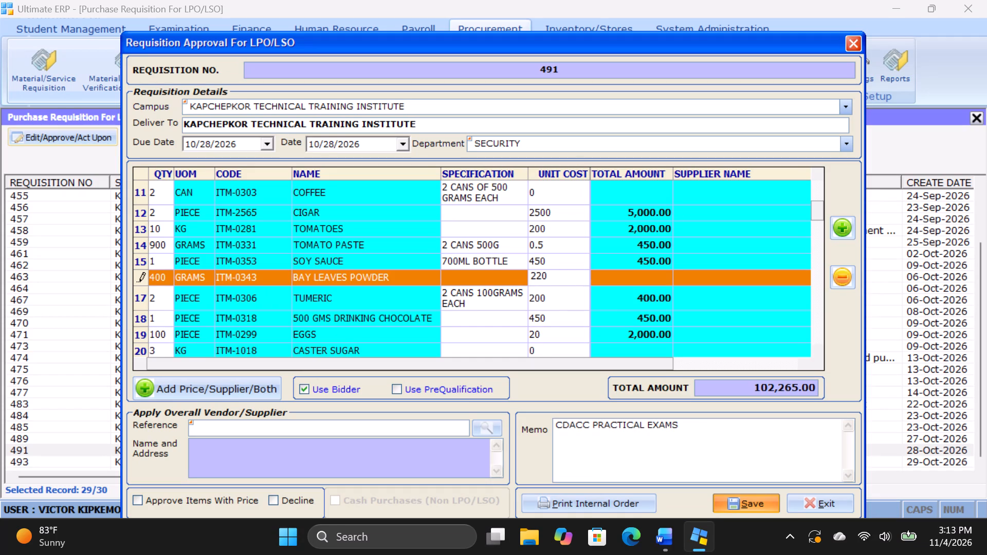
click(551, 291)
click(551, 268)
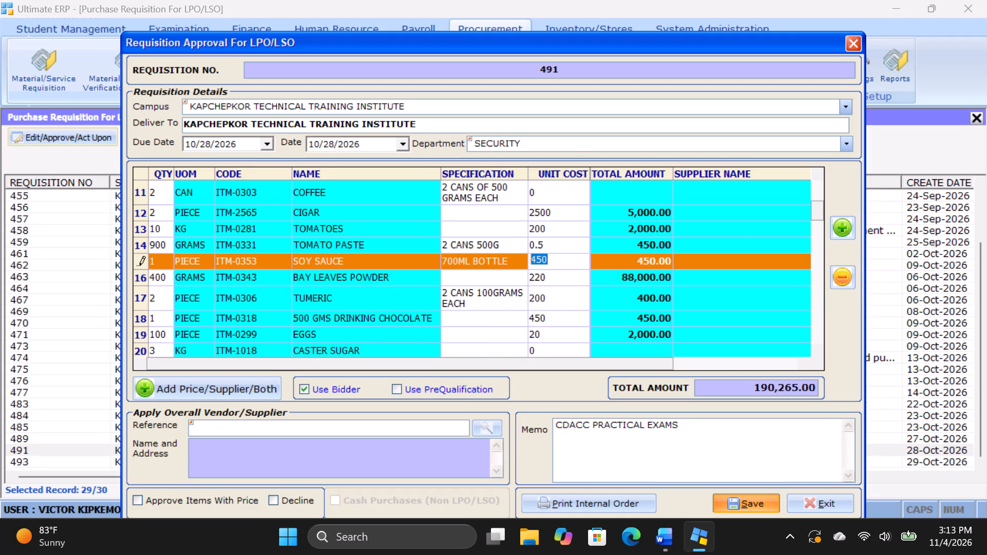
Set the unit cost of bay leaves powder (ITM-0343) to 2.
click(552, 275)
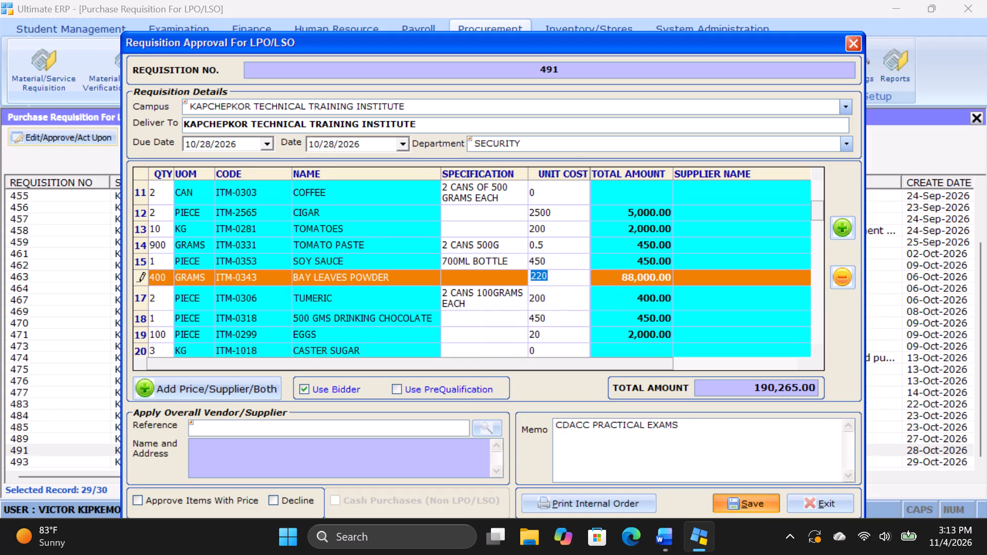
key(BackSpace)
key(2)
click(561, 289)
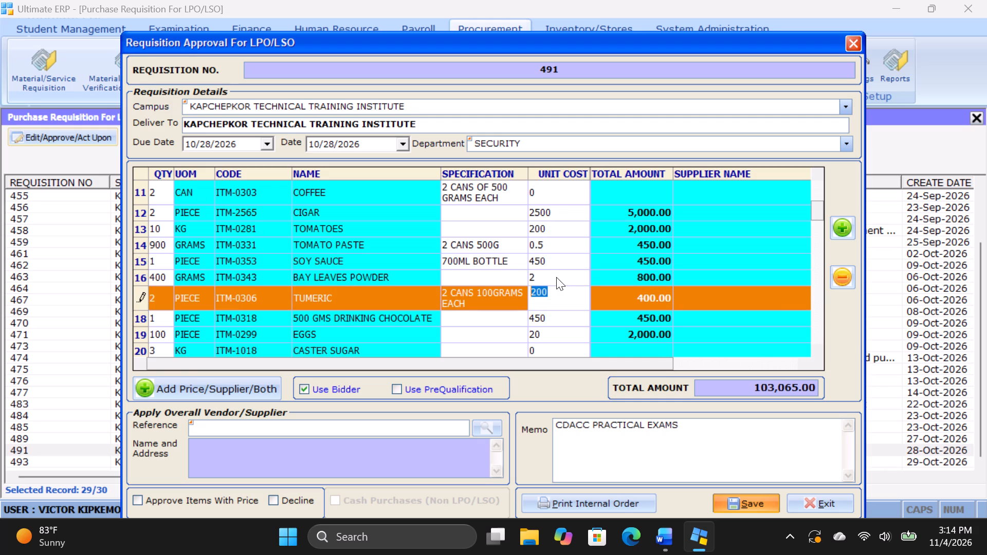
Set the unit cost of bay leaves powder (ITM-0343) to 2.2.
click(556, 276)
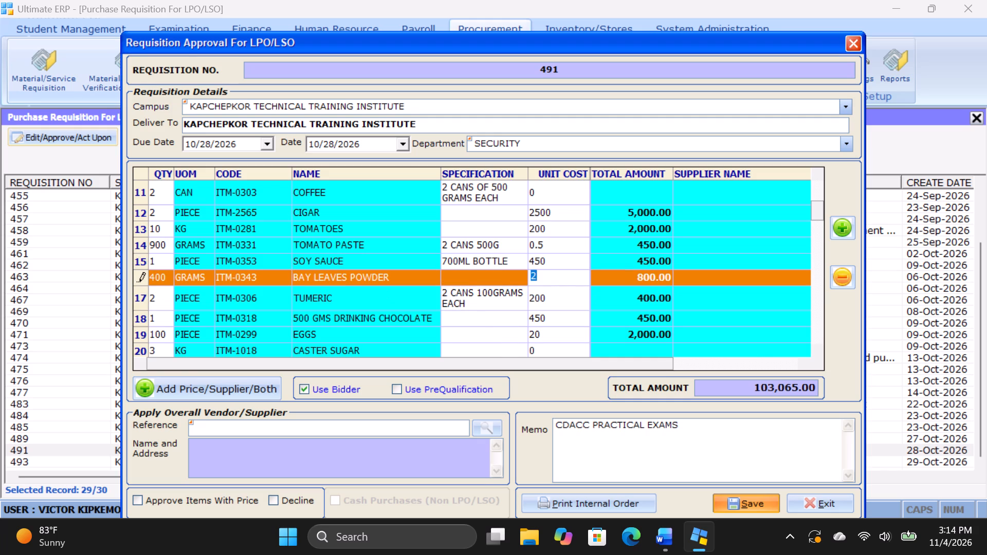
key(2)
key(period)
key(2)
click(562, 290)
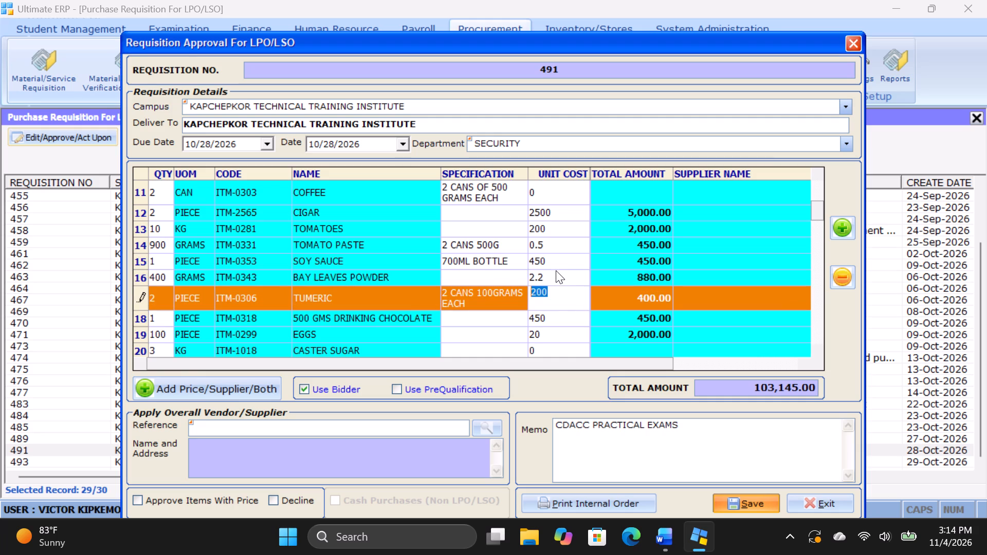
Check the unit costs of the requisition items from tumeric through hand gloves in the last row for missing prices.
scroll(554, 268, down, 3)
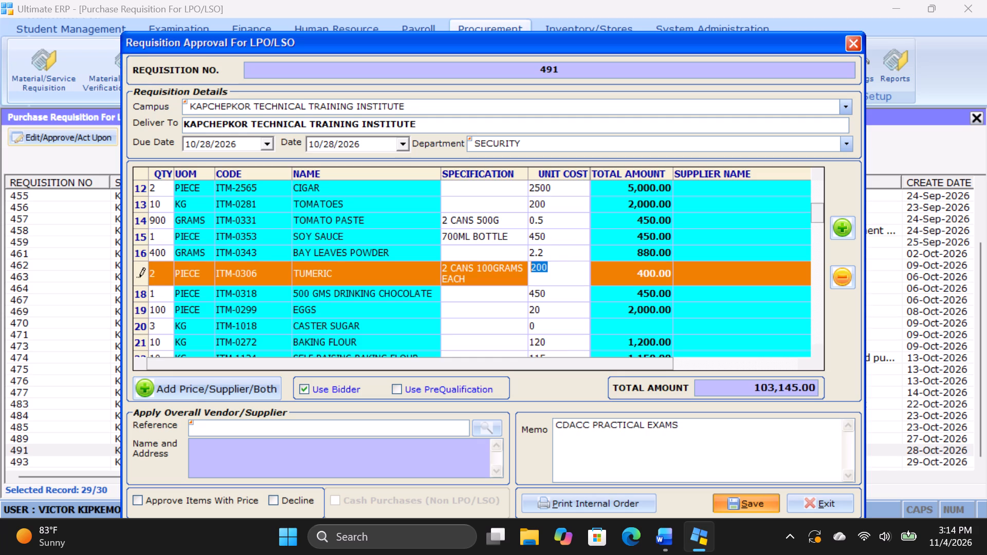
scroll(554, 269, down, 6)
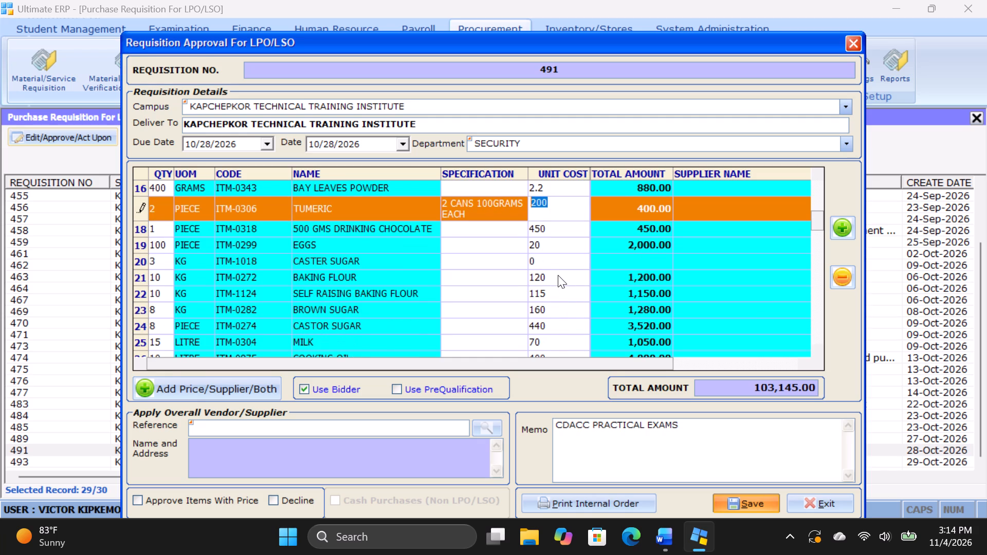
scroll(558, 275, up, 3)
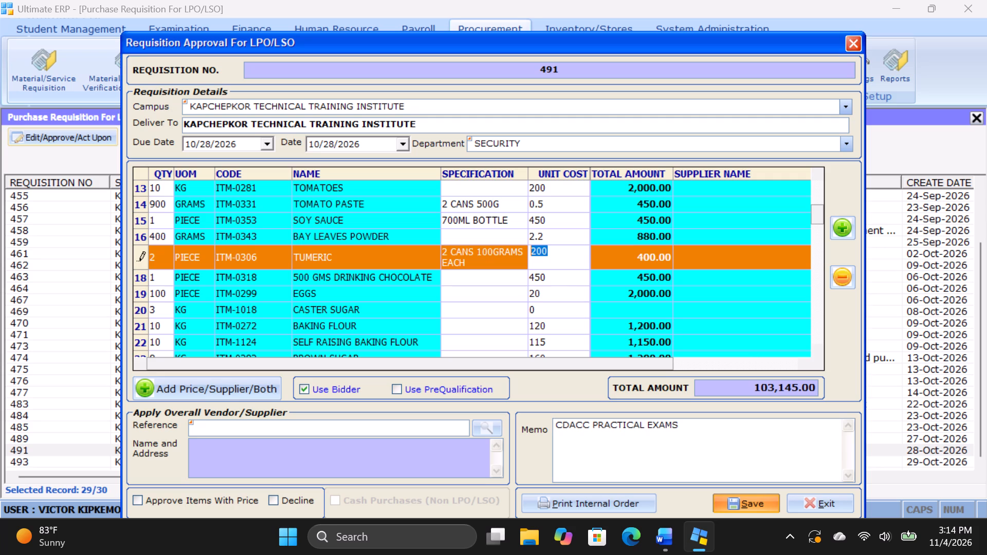
click(556, 260)
scroll(570, 270, up, 7)
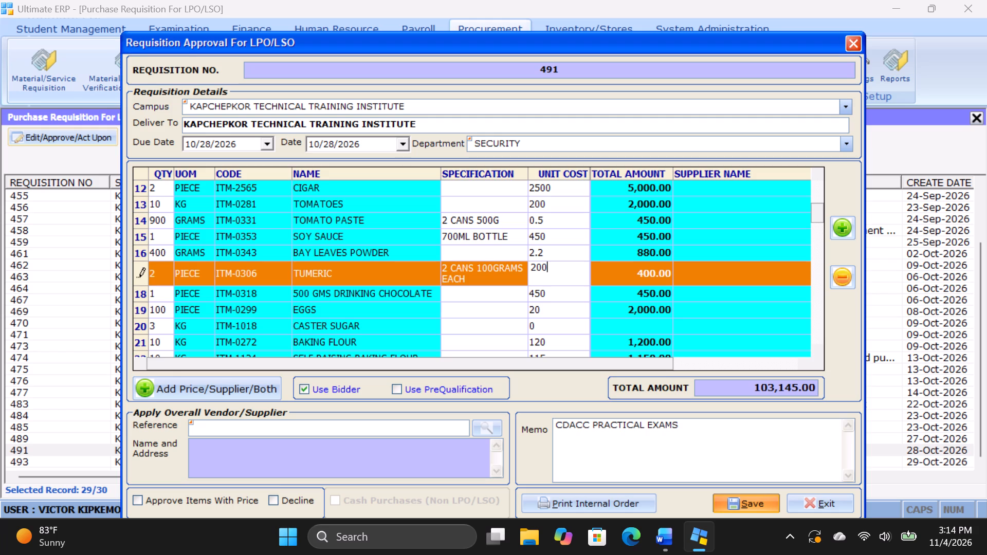
scroll(550, 272, down, 4)
scroll(505, 270, down, 15)
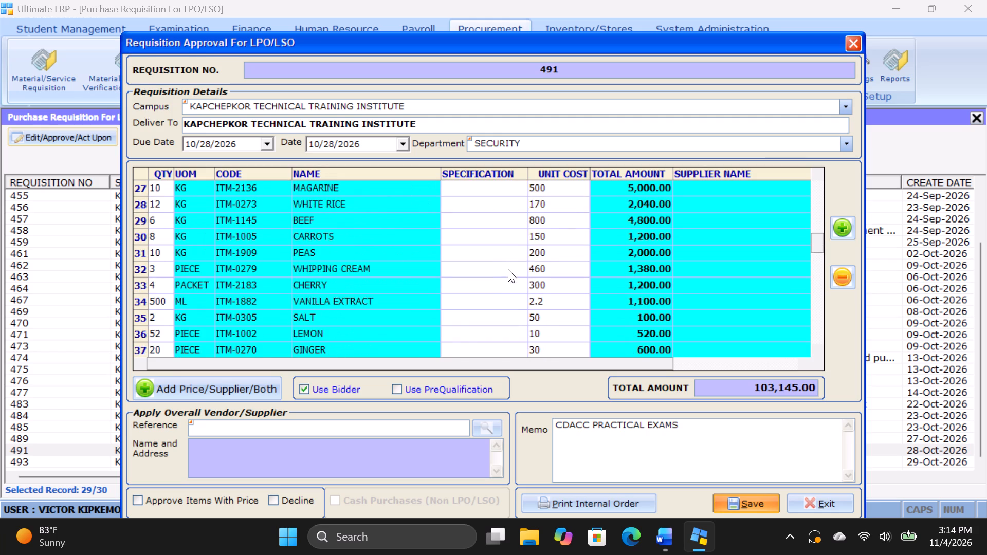
scroll(509, 268, down, 14)
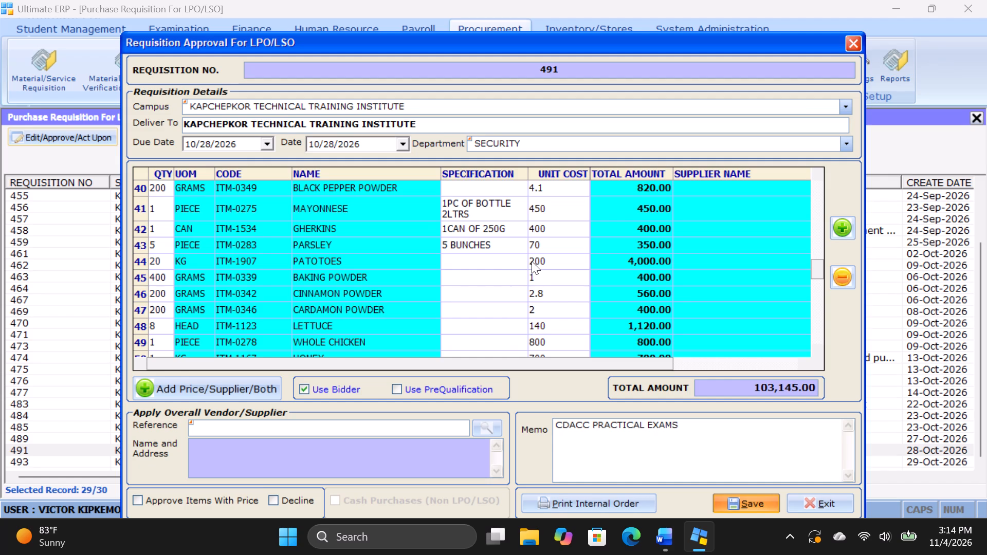
scroll(536, 262, down, 1)
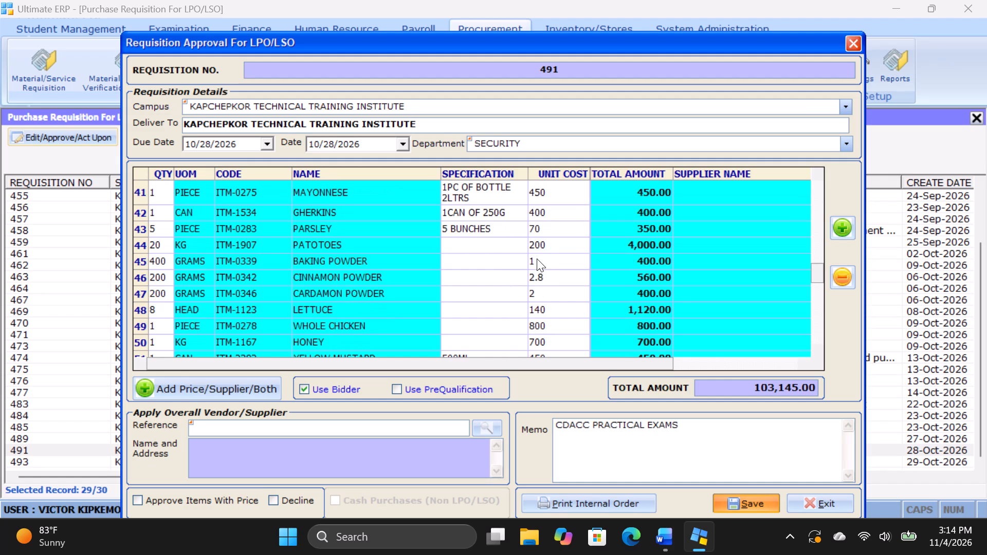
scroll(537, 258, down, 9)
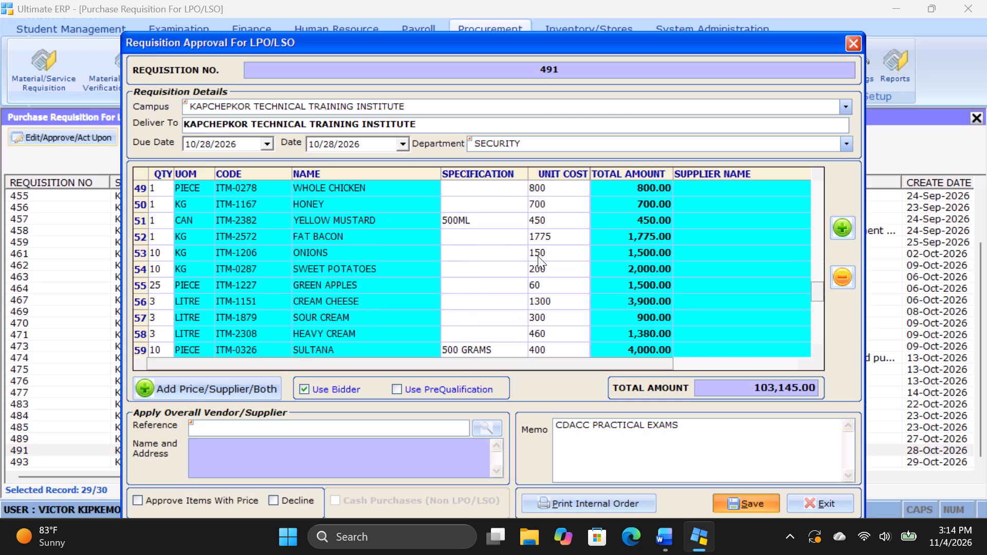
scroll(539, 256, down, 1)
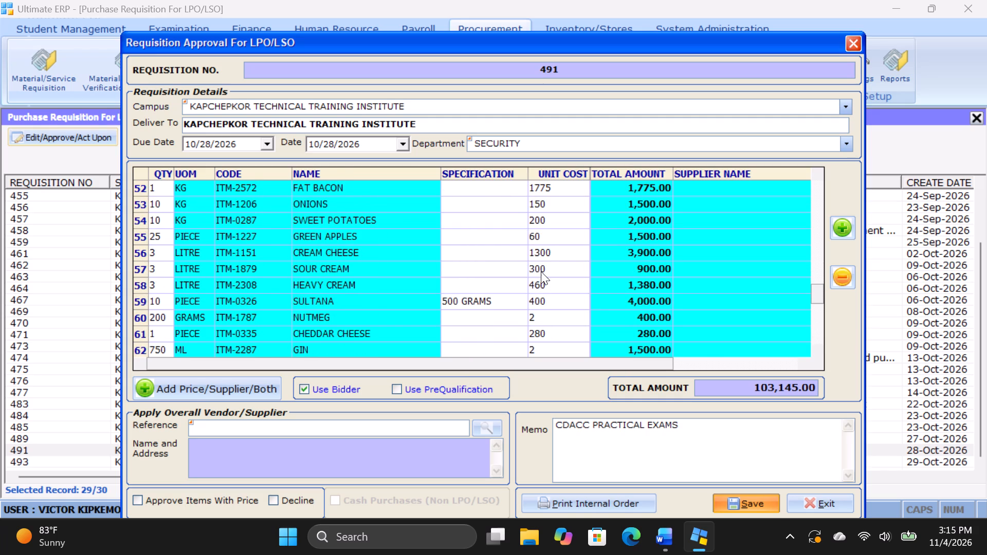
scroll(541, 271, down, 13)
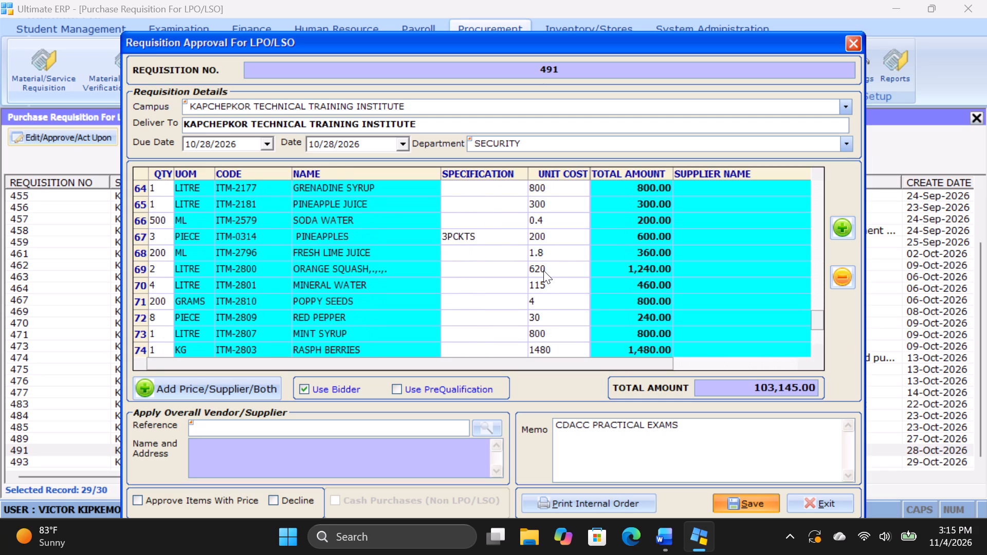
scroll(543, 270, down, 7)
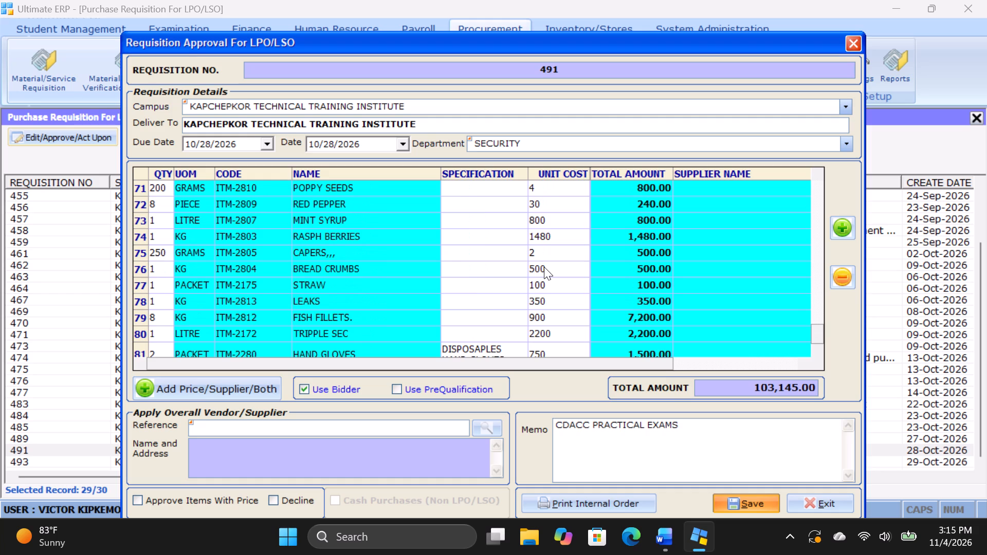
scroll(544, 267, down, 10)
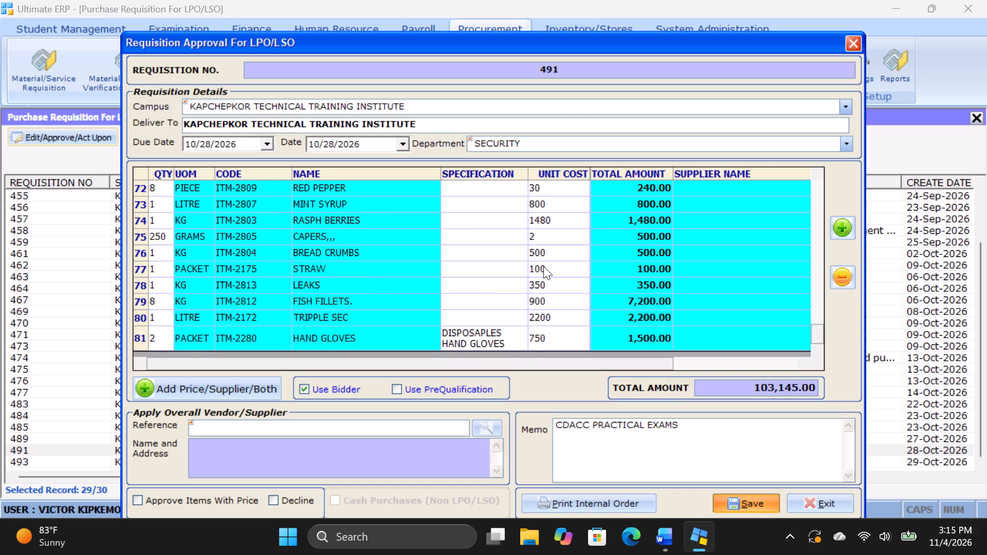
scroll(543, 266, up, 6)
scroll(543, 266, up, 20)
scroll(543, 266, up, 7)
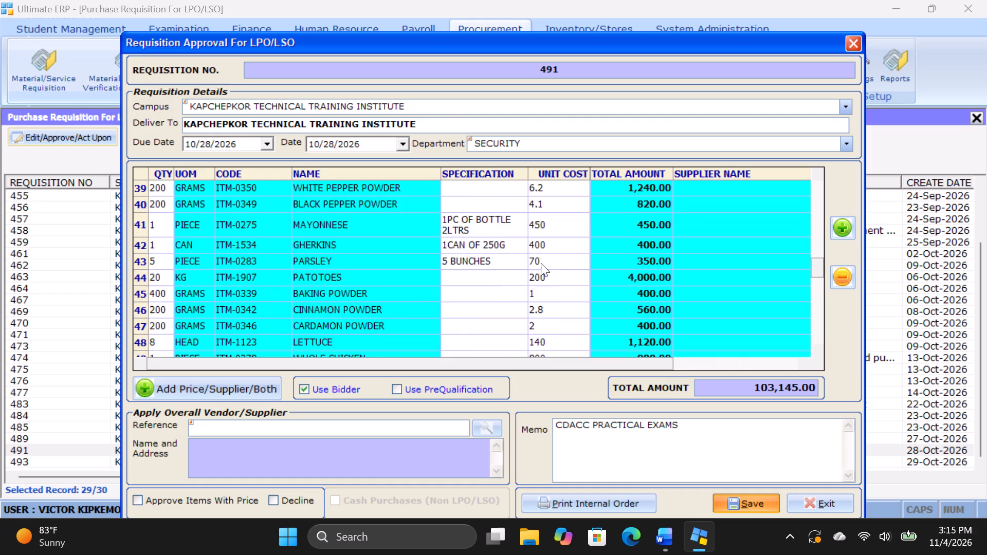
scroll(541, 263, up, 14)
scroll(541, 262, up, 13)
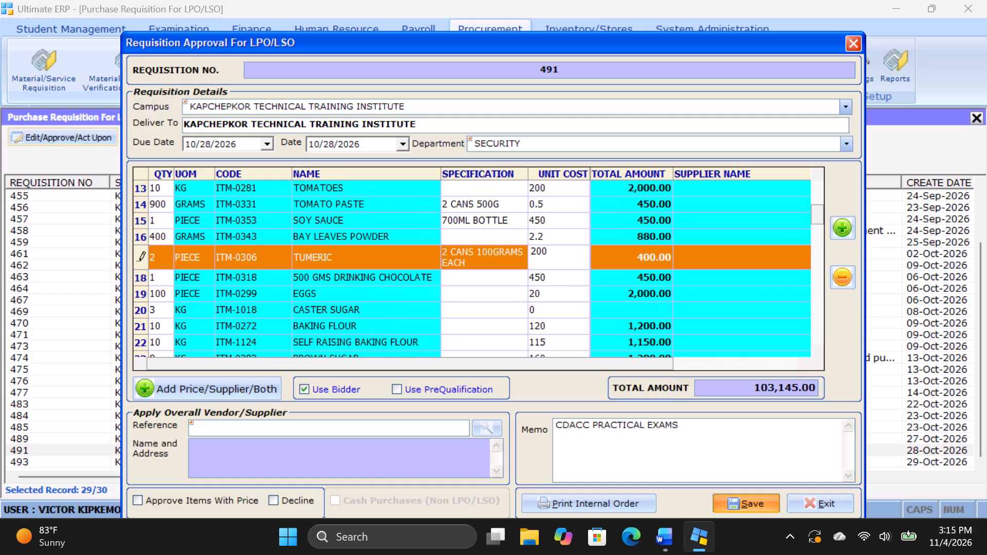
Set the unit cost of caster sugar (ITM-1018) to 280.
click(545, 310)
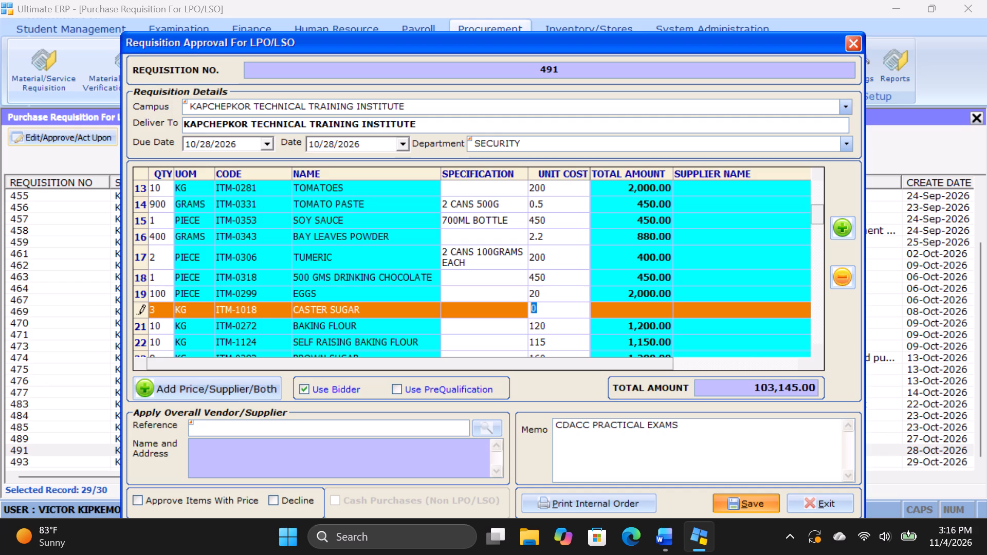
text(280)
click(552, 328)
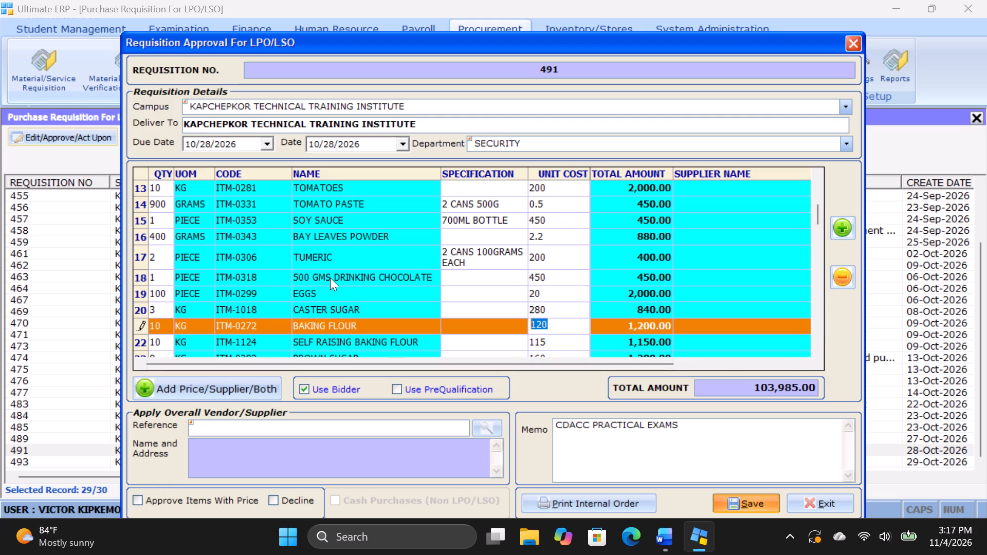
Review the unit costs of the requisition items from baking flour down to hand gloves in the last row.
scroll(333, 276, down, 19)
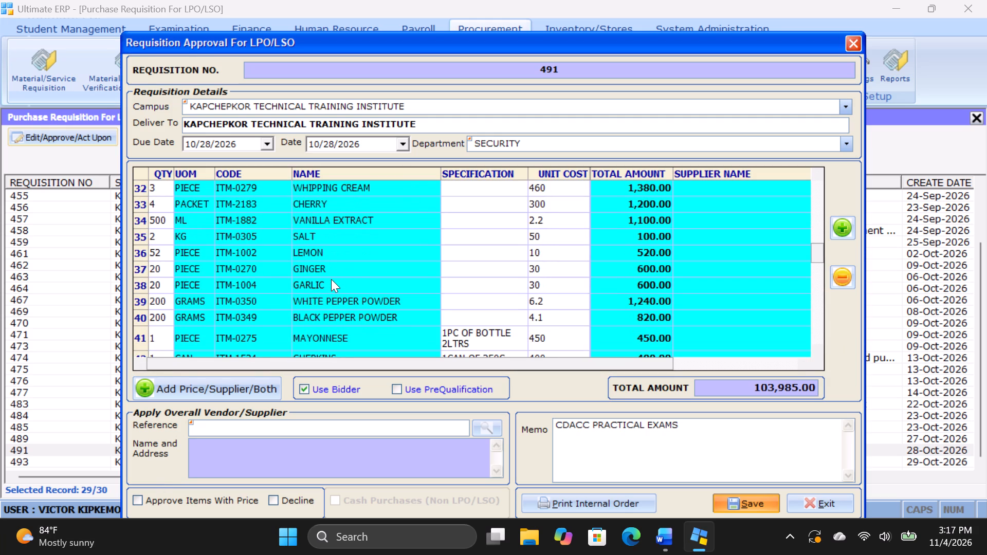
scroll(331, 279, down, 9)
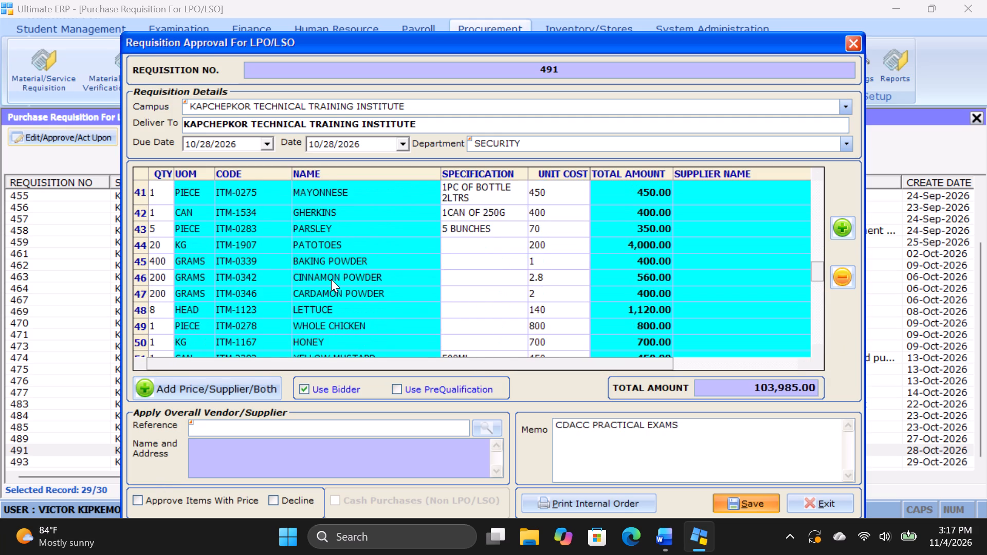
scroll(331, 279, down, 3)
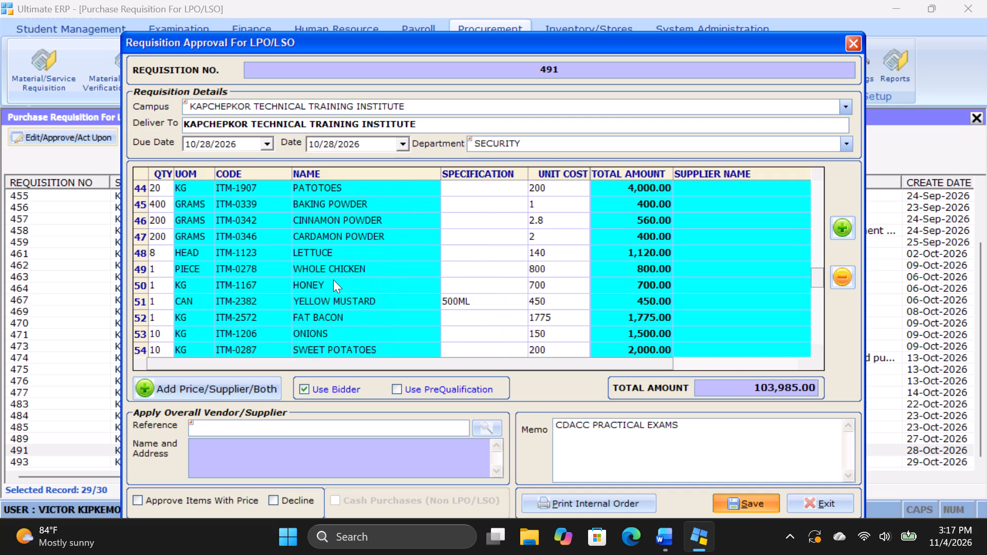
scroll(334, 280, down, 11)
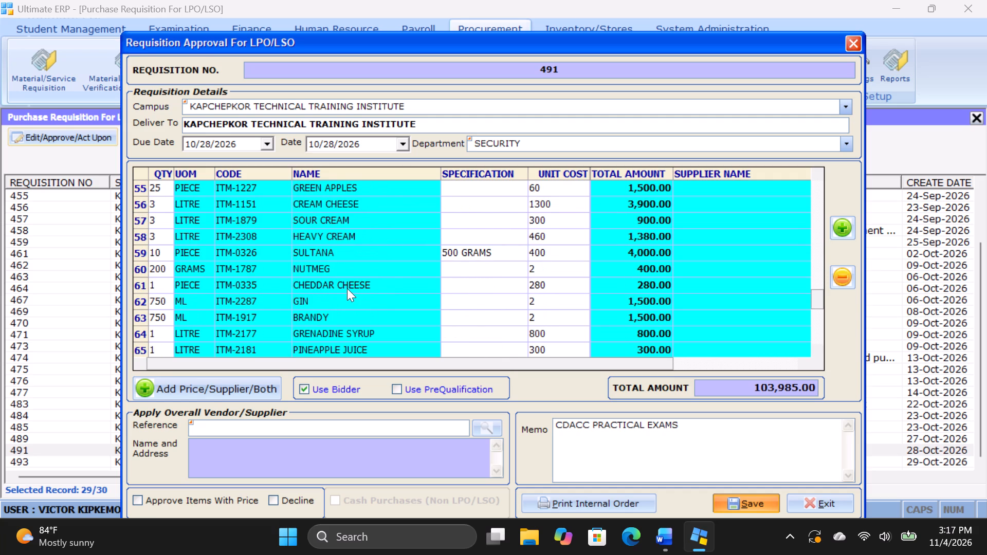
scroll(345, 288, down, 4)
scroll(343, 287, down, 17)
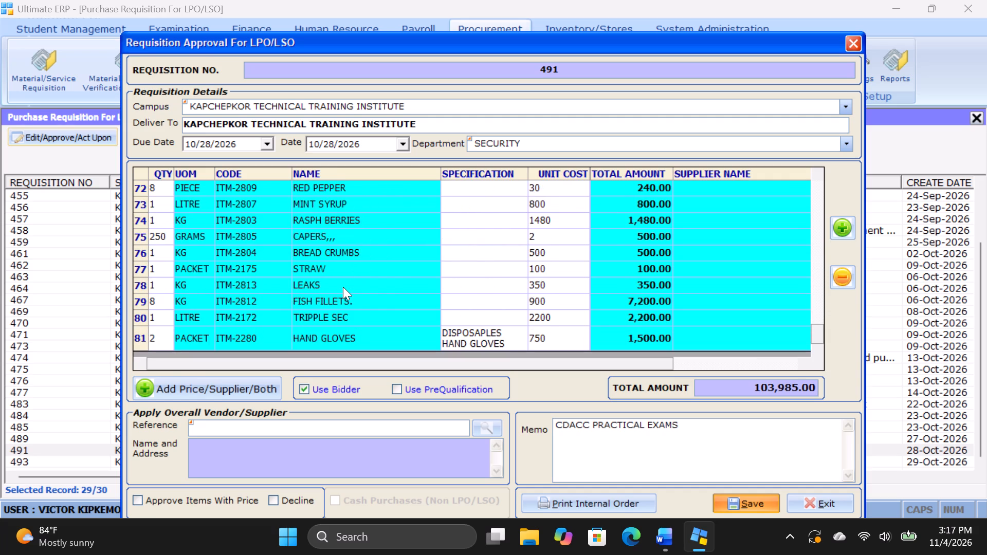
scroll(343, 287, down, 8)
Recheck the unit costs and total amounts from the last requisition rows back up to tomatoes (ITM-0281).
scroll(343, 287, up, 5)
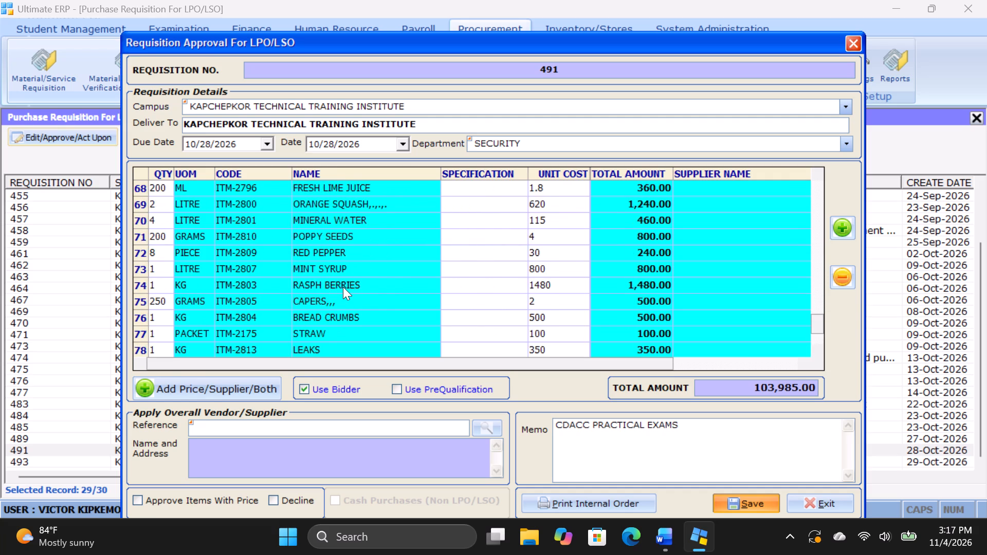
scroll(343, 287, up, 16)
scroll(343, 287, up, 16)
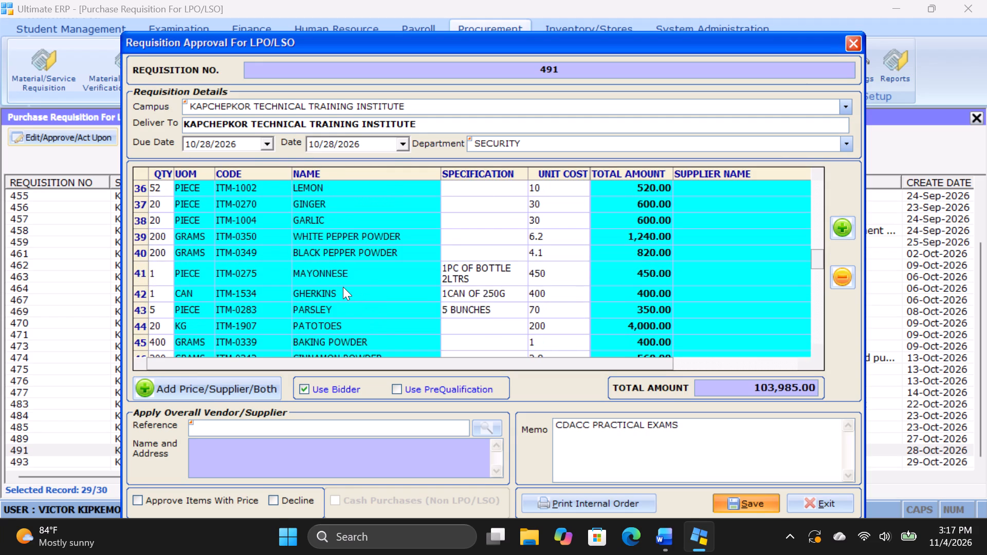
scroll(343, 287, up, 5)
scroll(269, 308, up, 1)
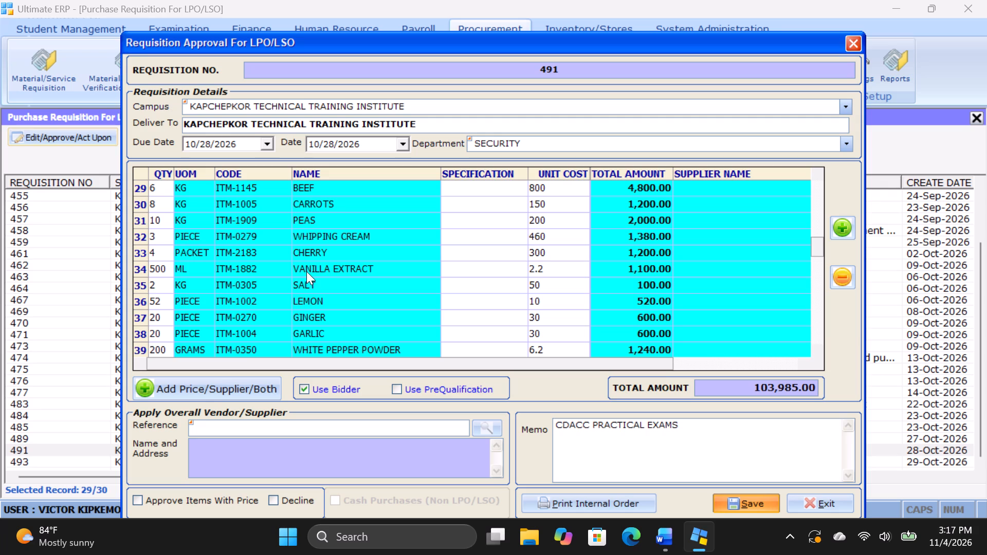
scroll(309, 271, up, 2)
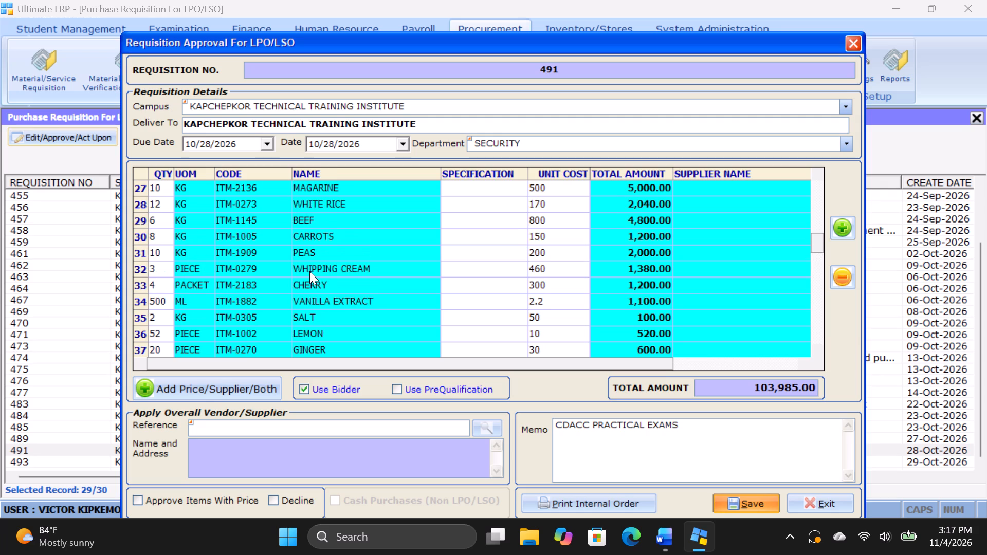
scroll(309, 271, up, 8)
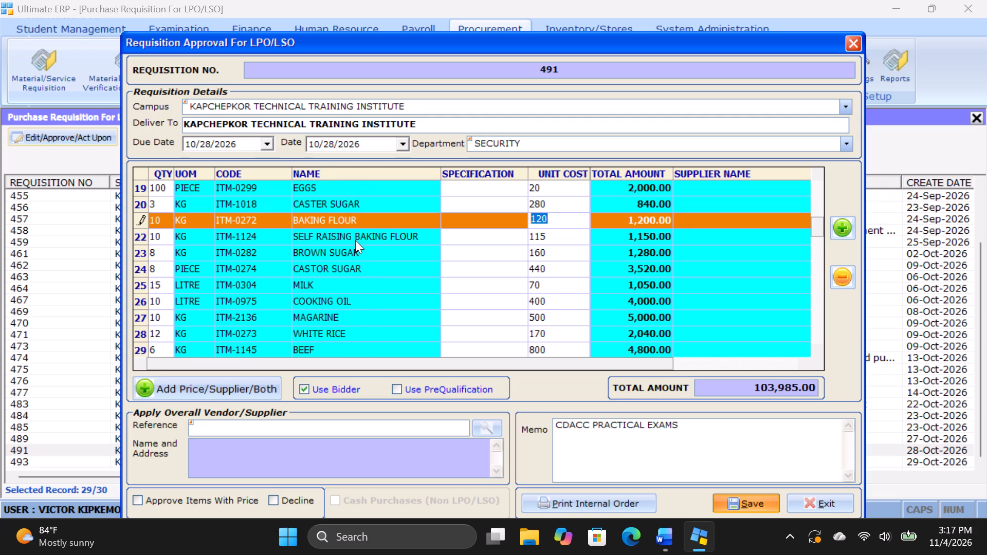
scroll(348, 247, up, 3)
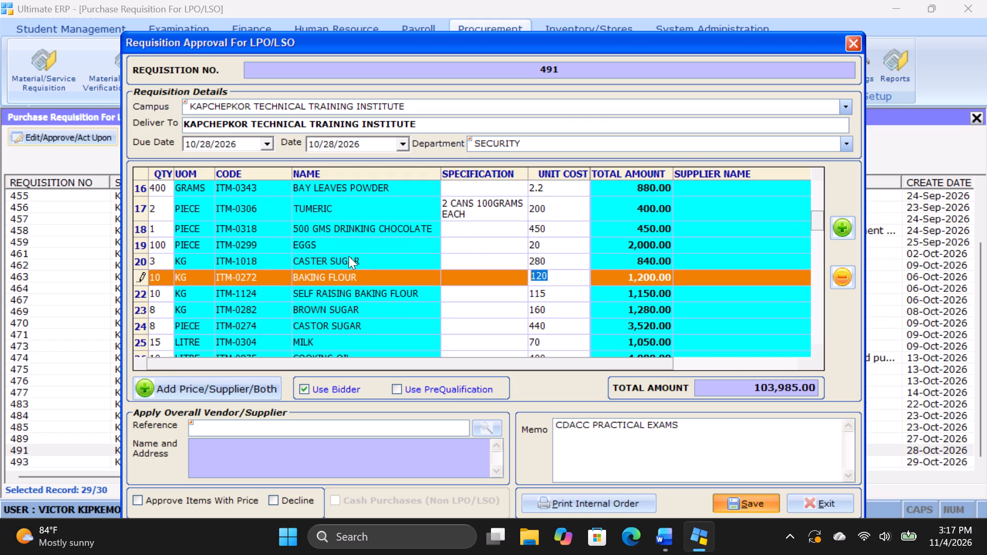
scroll(349, 256, up, 3)
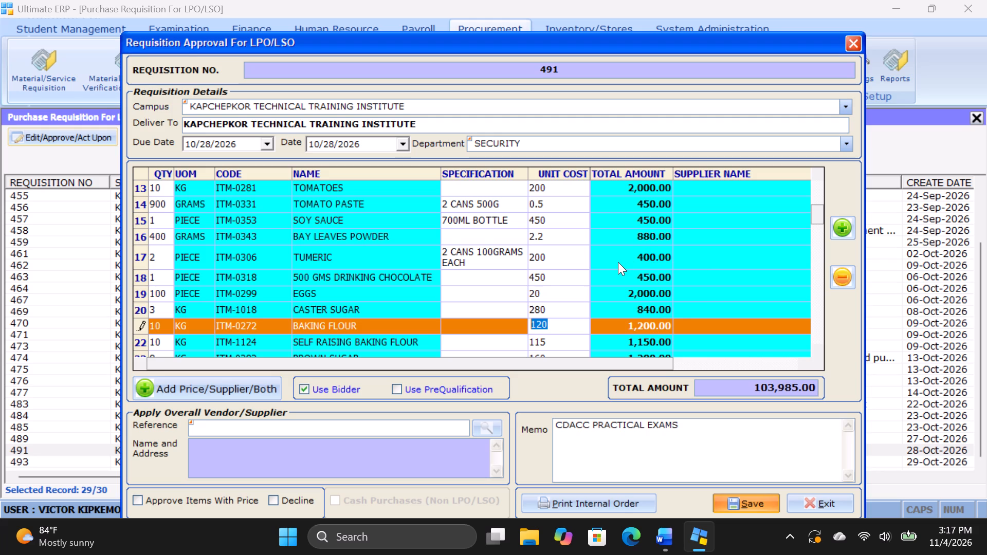
Examine the item rows once more from tomato paste down to fish fillets, comparing unit costs and total amounts.
scroll(618, 270, down, 2)
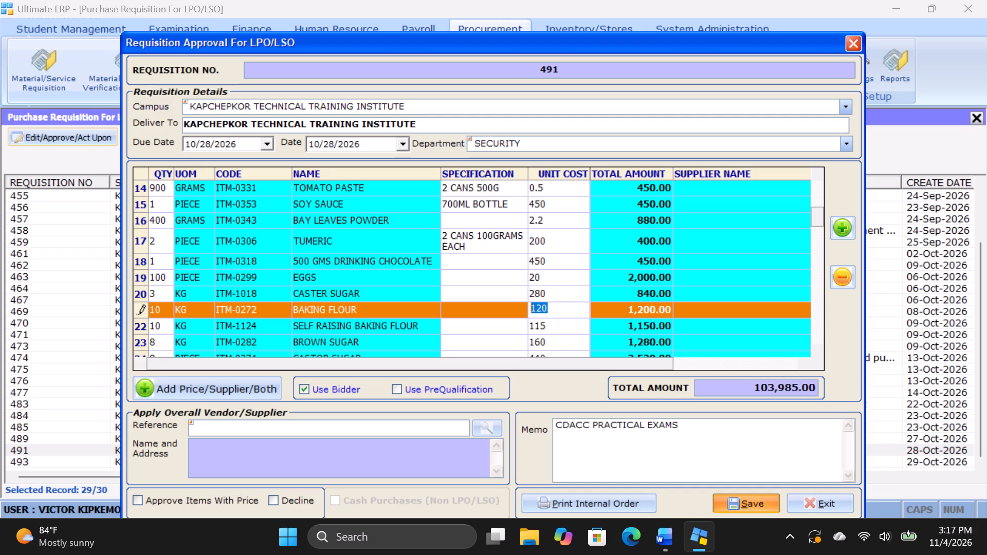
scroll(570, 293, down, 10)
scroll(715, 275, down, 11)
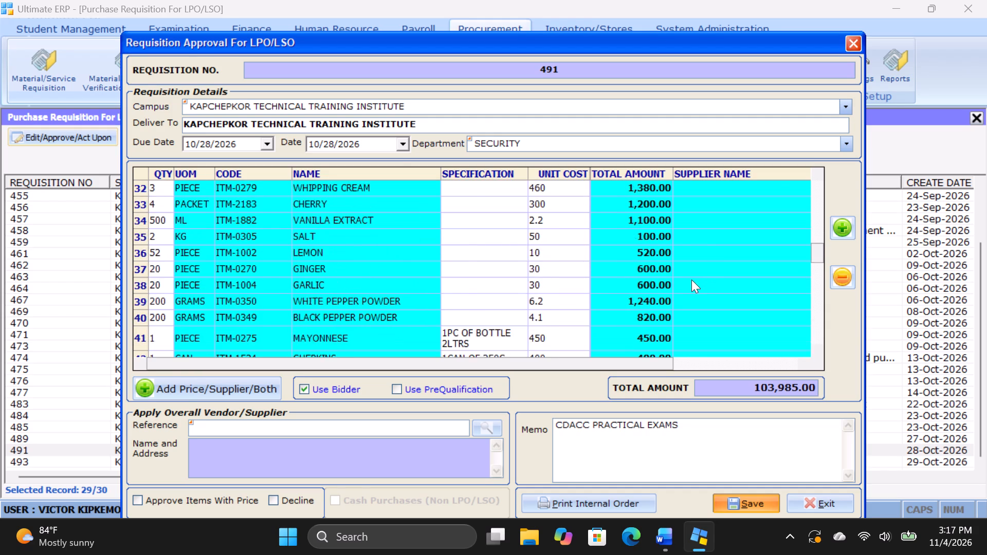
scroll(691, 280, down, 18)
scroll(687, 278, down, 10)
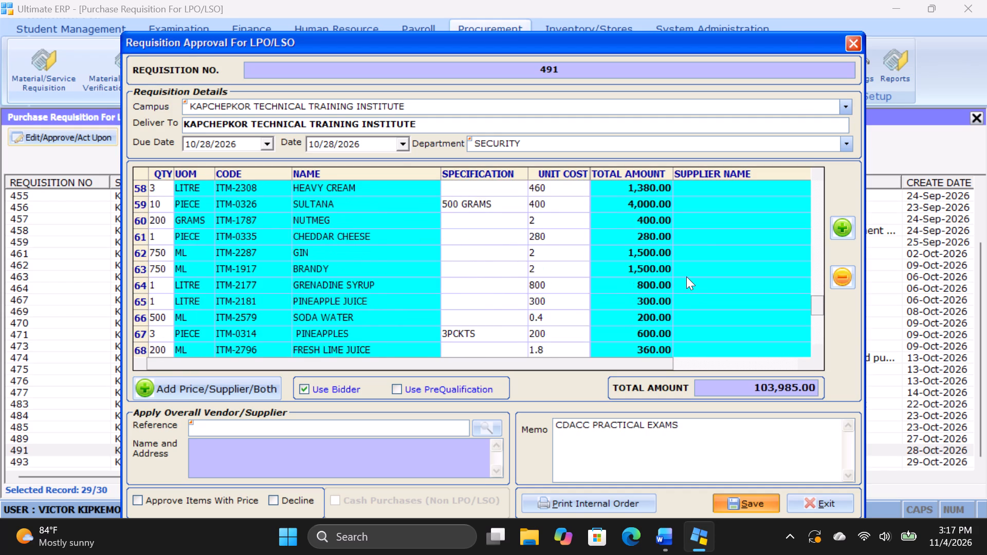
scroll(686, 276, down, 11)
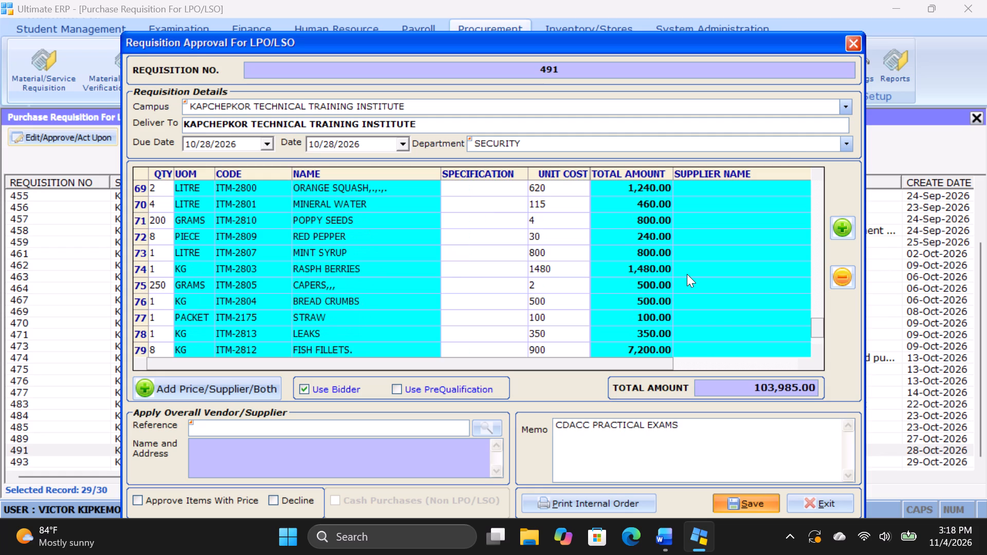
Find TRANSPORT by name in the item list and add it (ITM-0976) to requisition 491.
click(840, 224)
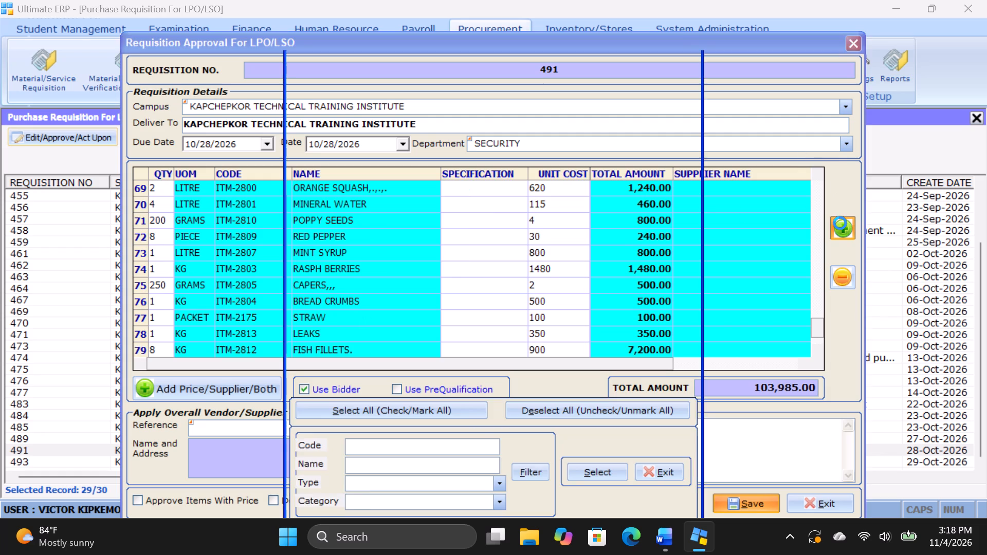
click(397, 465)
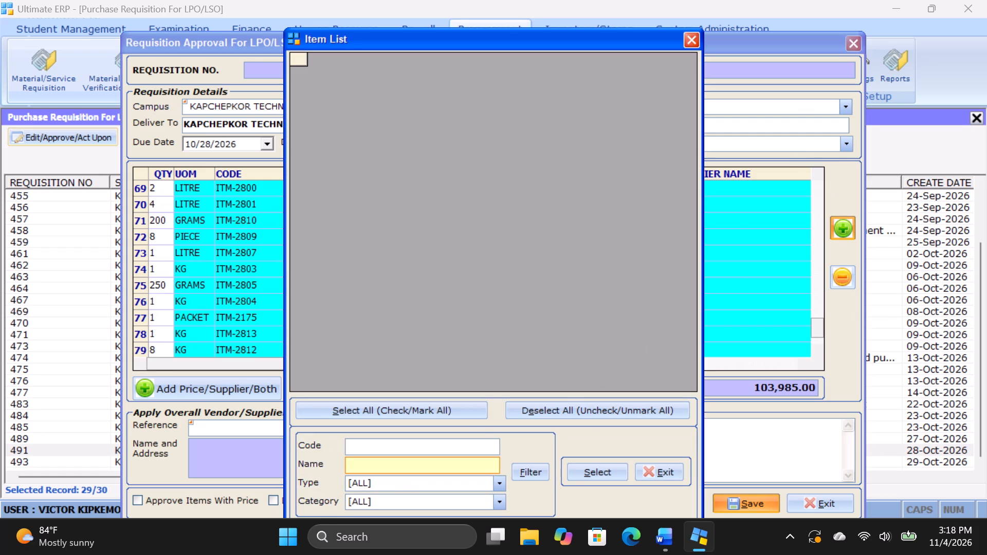
click(543, 468)
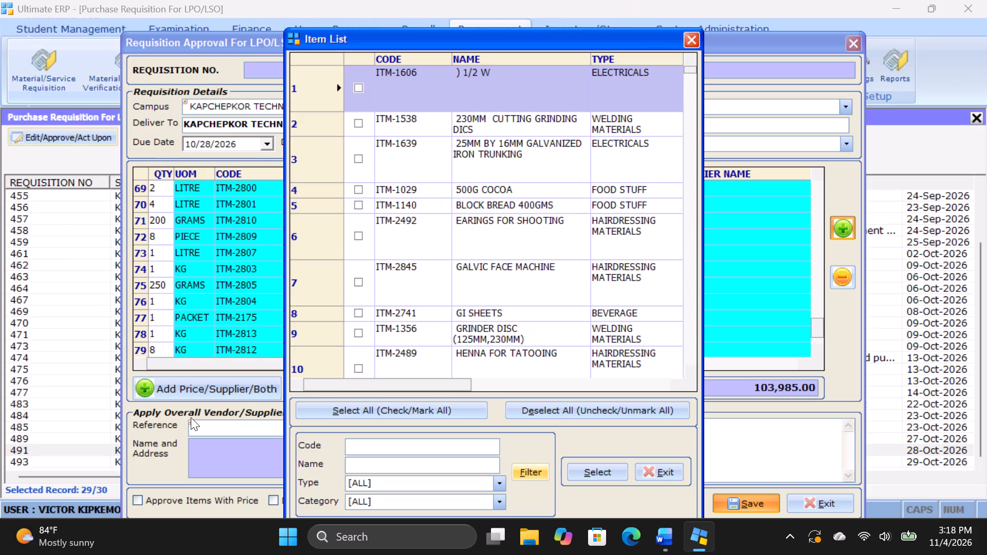
click(393, 469)
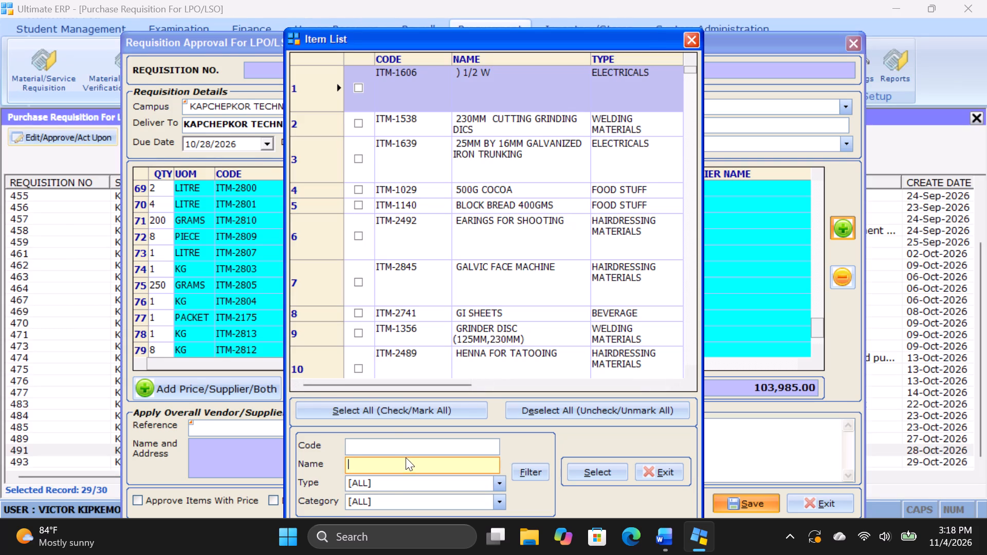
key(t)
text(ra)
key(n)
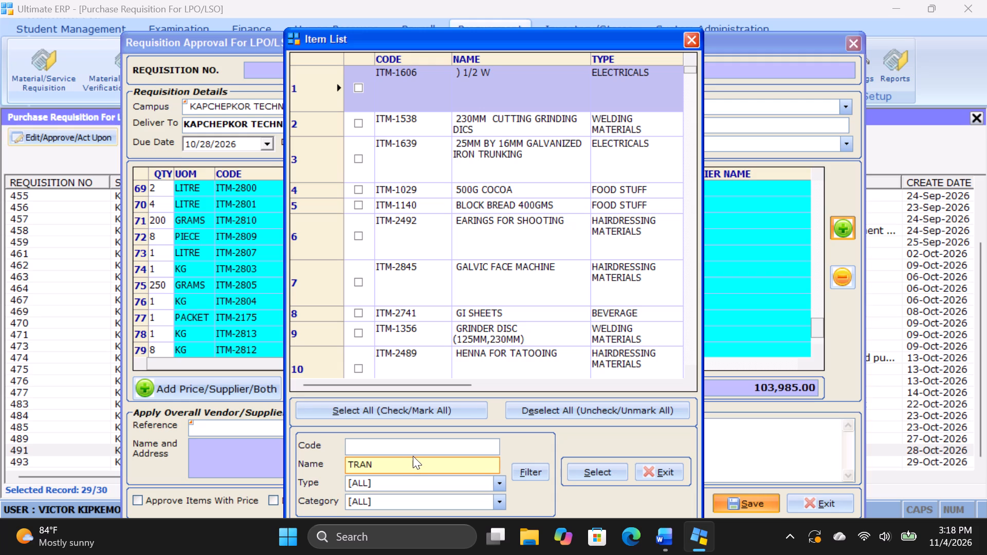
key(s)
key(p)
key(o)
key(r)
key(t)
click(520, 472)
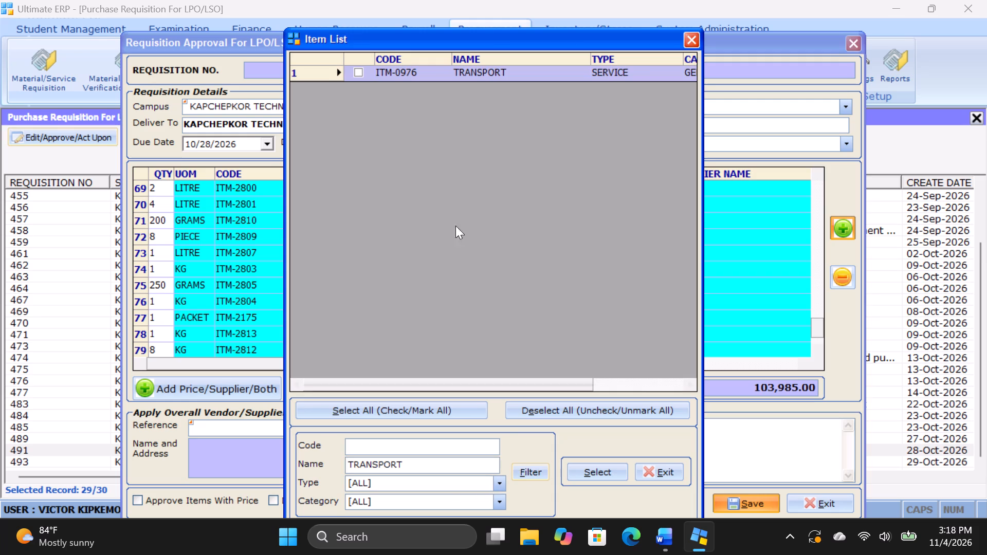
click(362, 71)
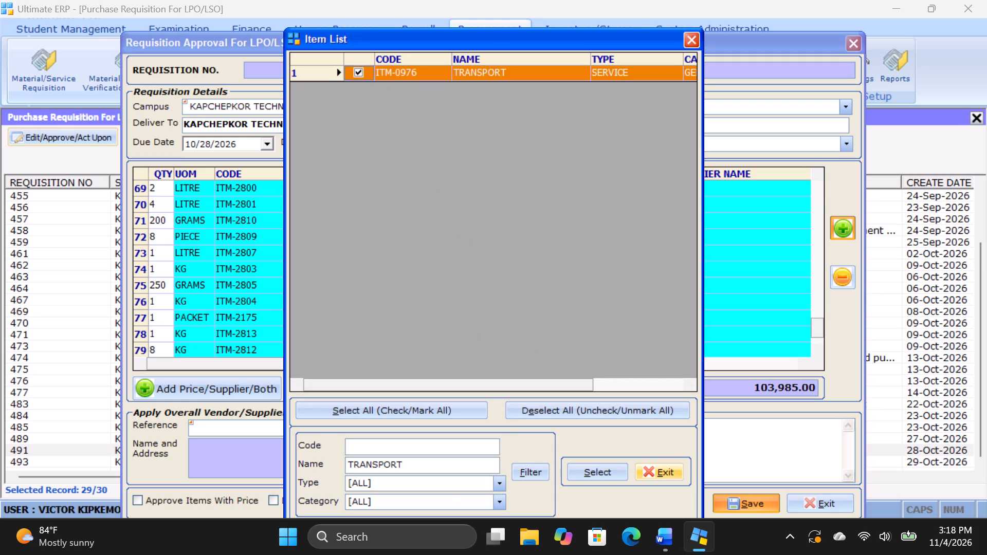
click(608, 473)
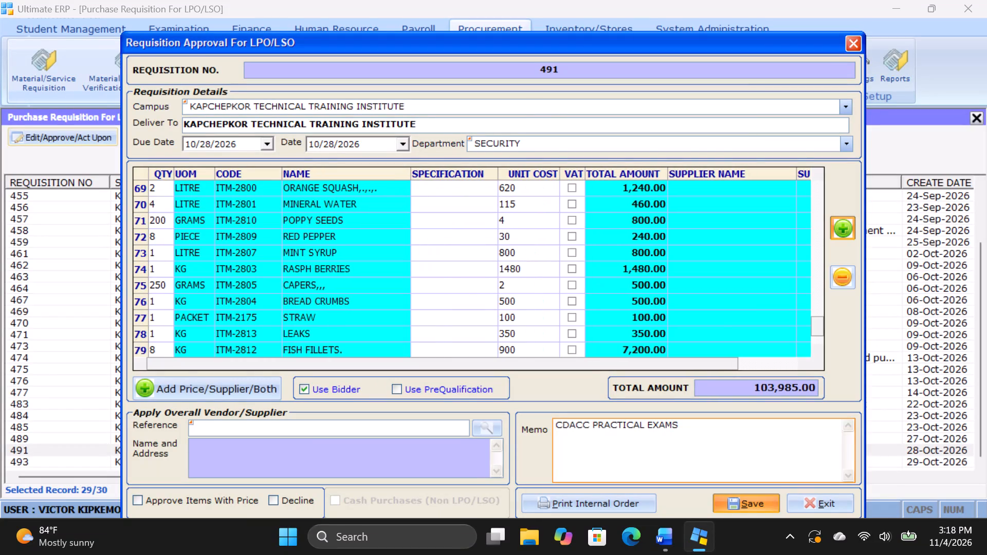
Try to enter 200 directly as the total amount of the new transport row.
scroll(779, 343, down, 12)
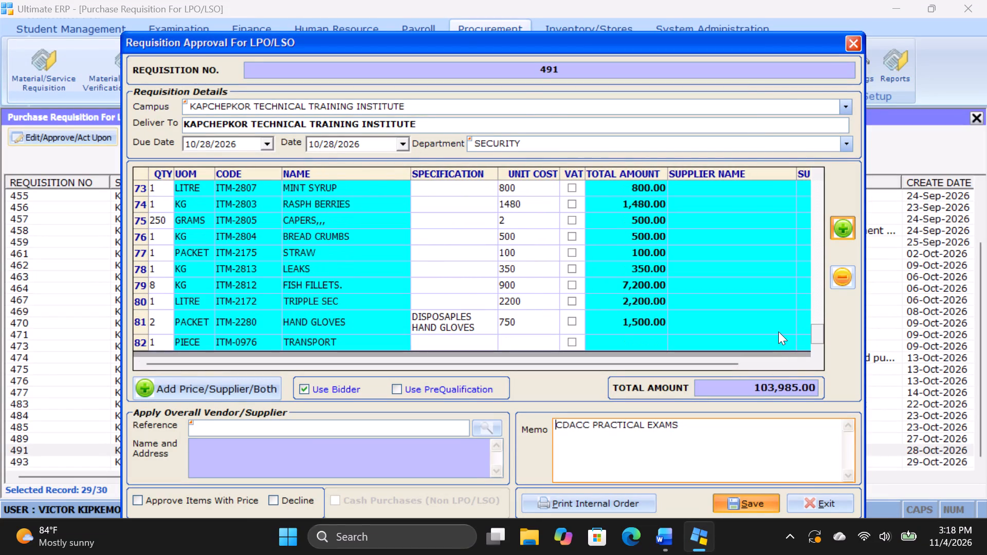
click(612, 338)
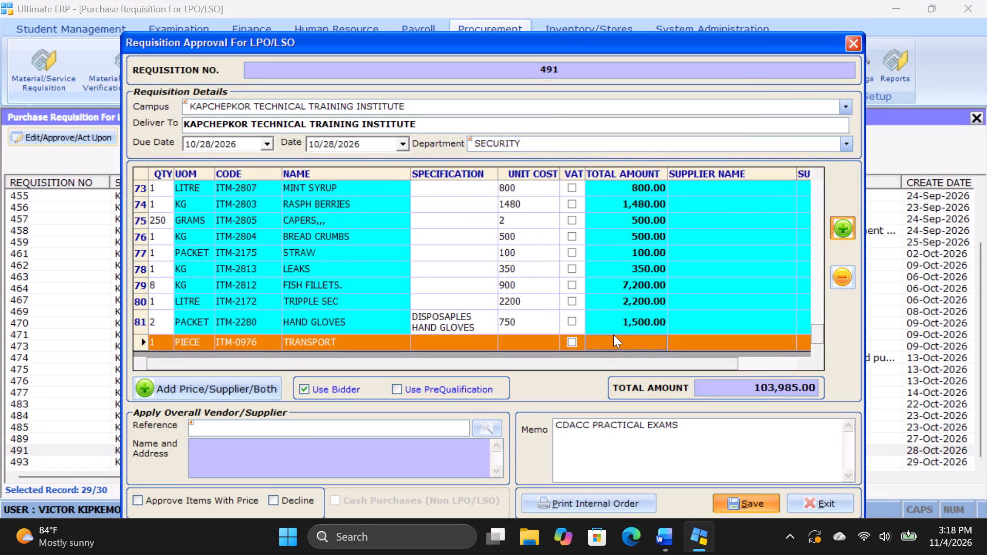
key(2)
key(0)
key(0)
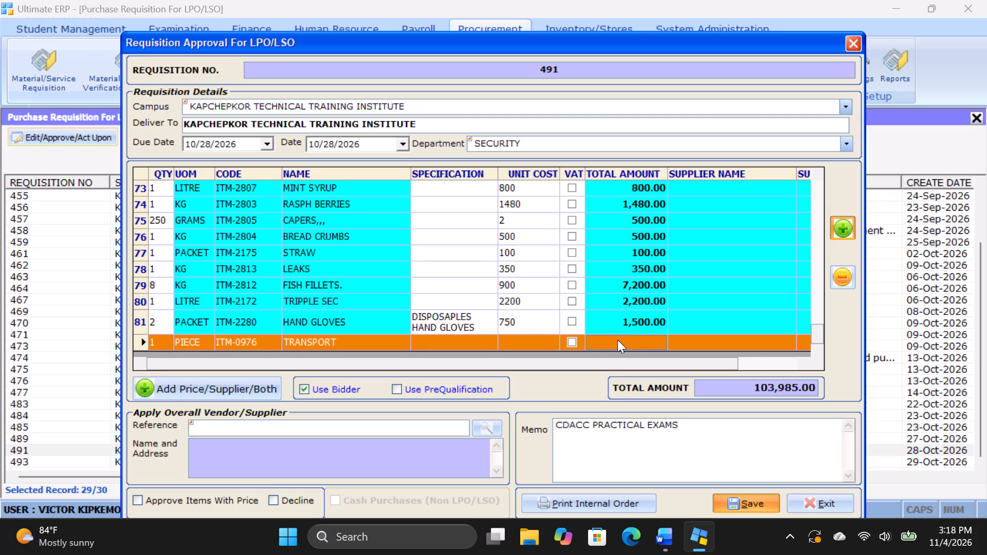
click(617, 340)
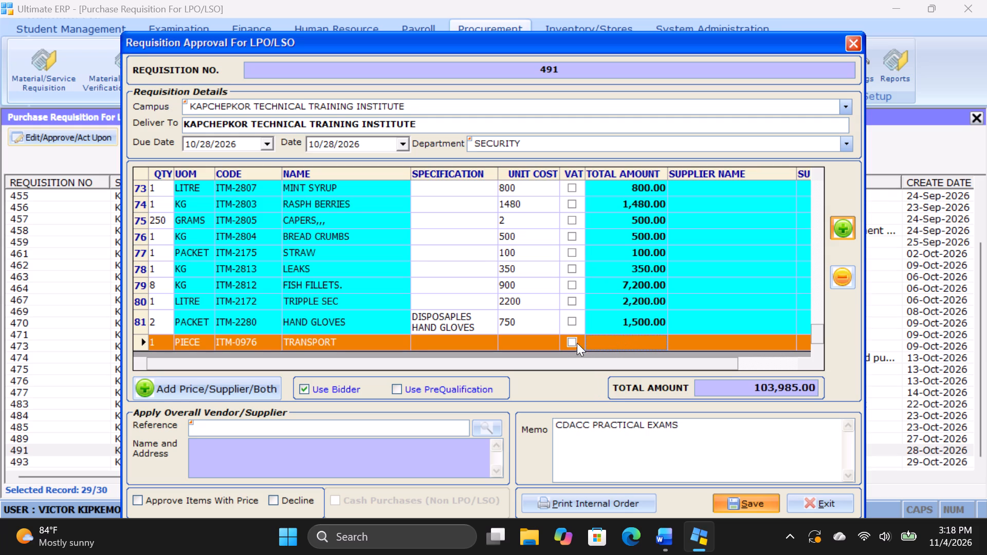
Mark the transport item (ITM-0976) as subject to VAT.
click(569, 341)
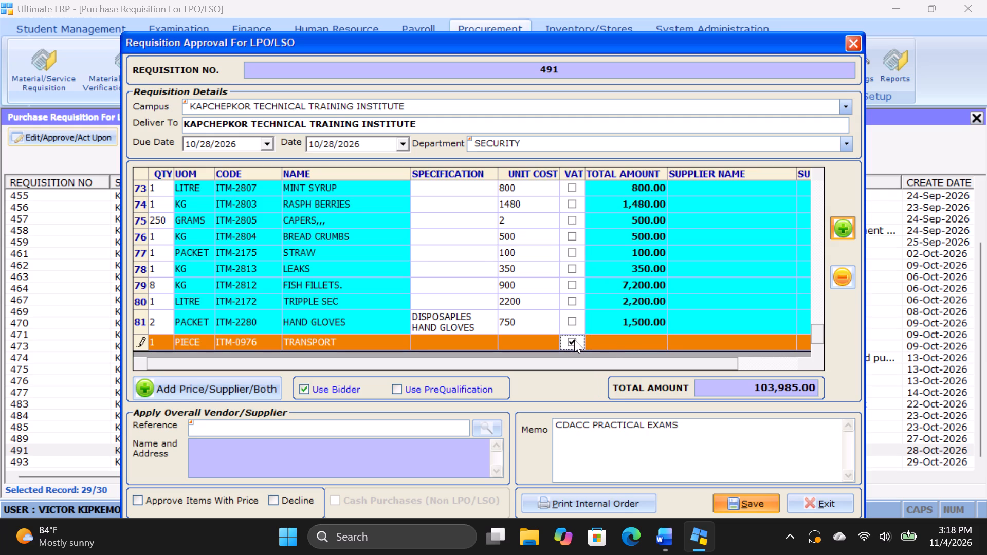
click(609, 339)
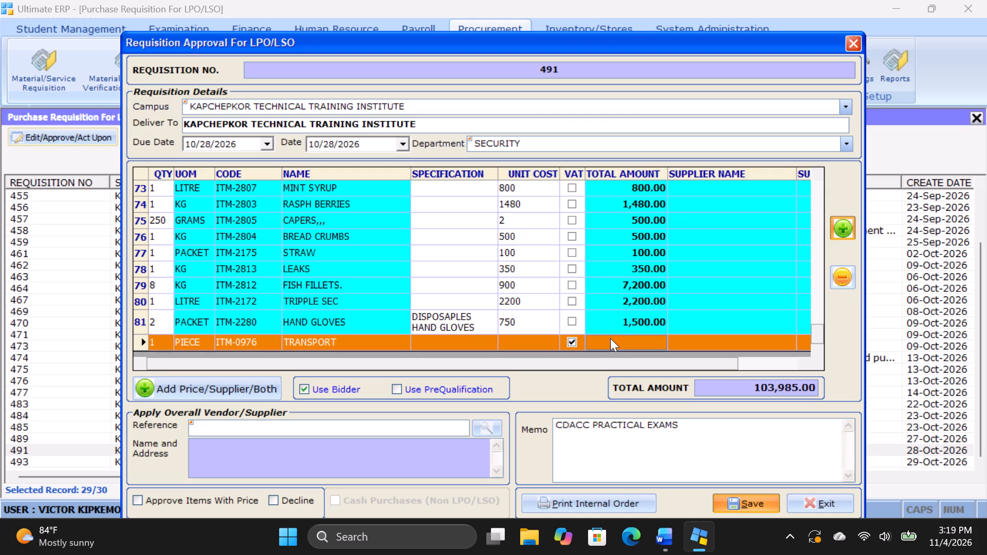
click(610, 338)
click(628, 340)
click(626, 320)
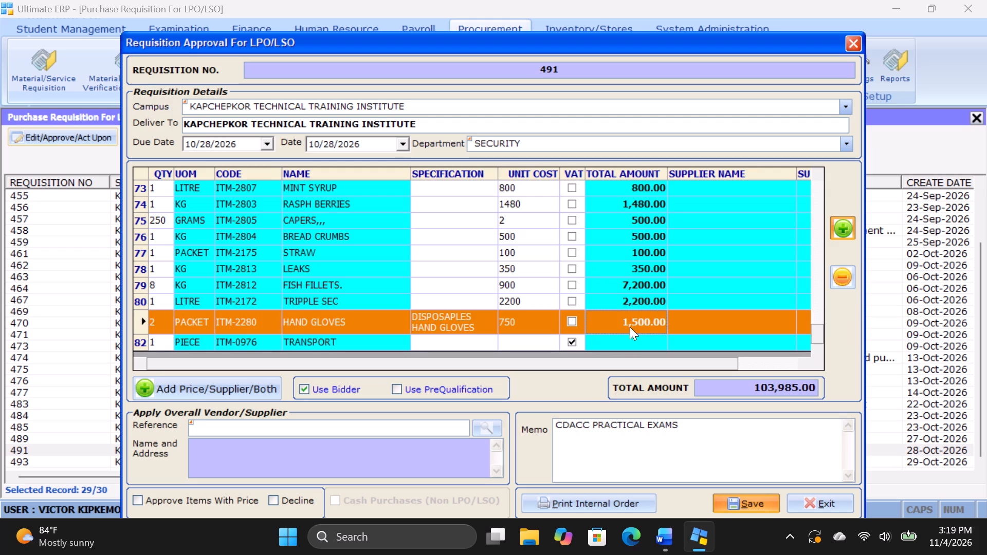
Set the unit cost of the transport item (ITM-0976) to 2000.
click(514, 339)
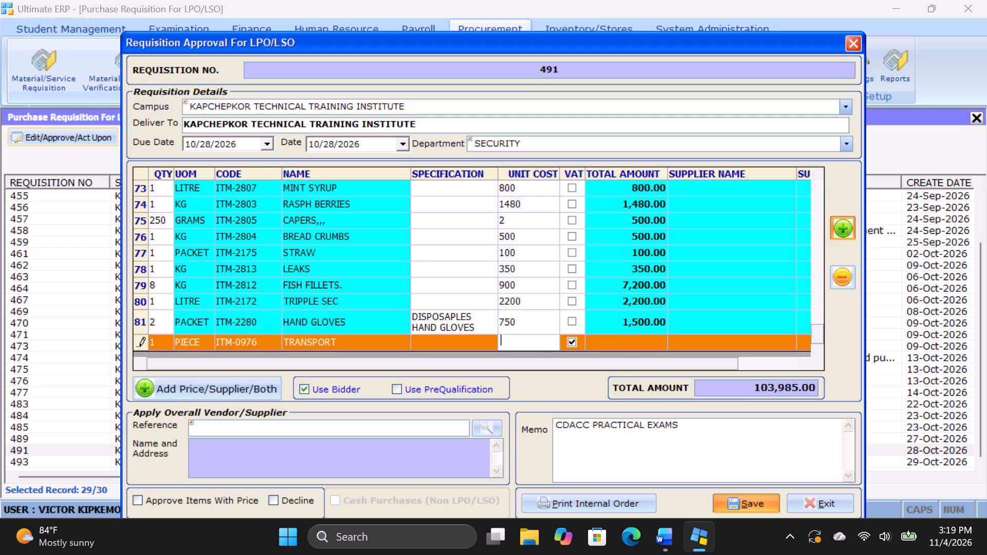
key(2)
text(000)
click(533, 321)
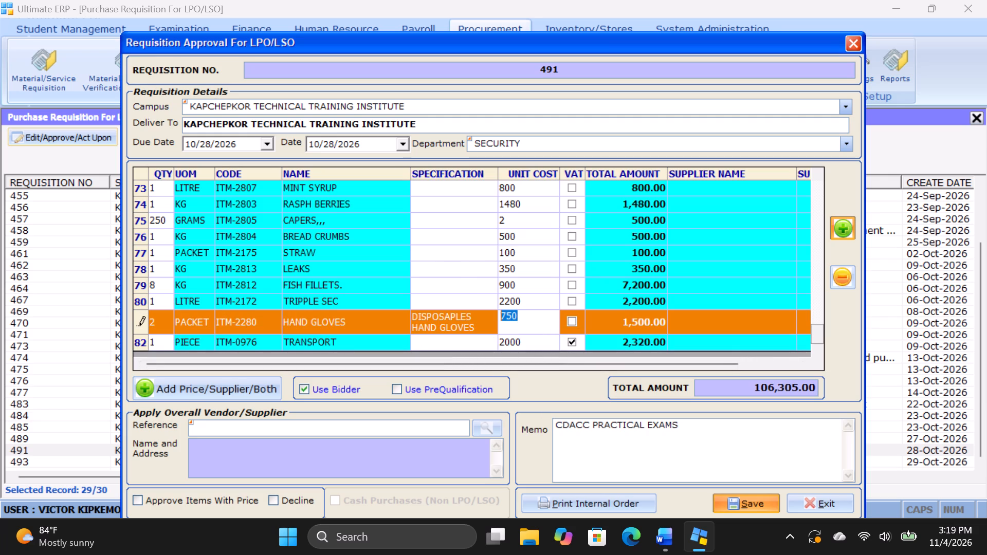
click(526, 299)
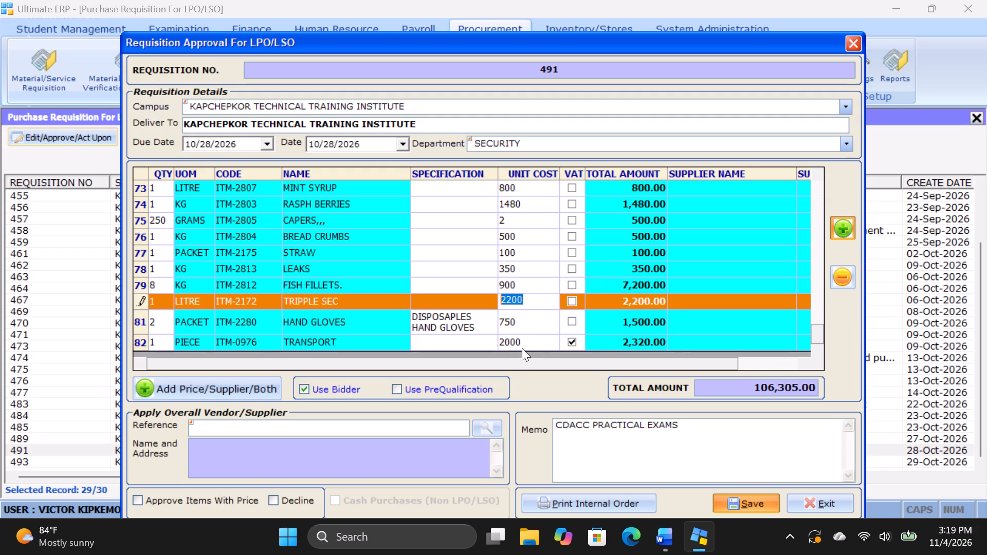
Set the unit cost of the transport item (ITM-0976) to 1800 and save requisition 491.
click(522, 344)
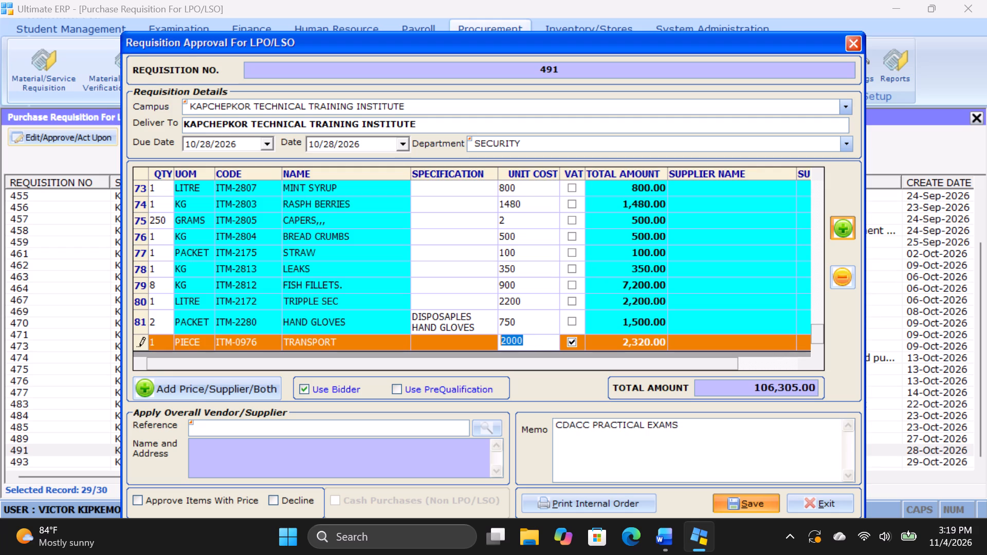
key(1)
key(8)
text(00)
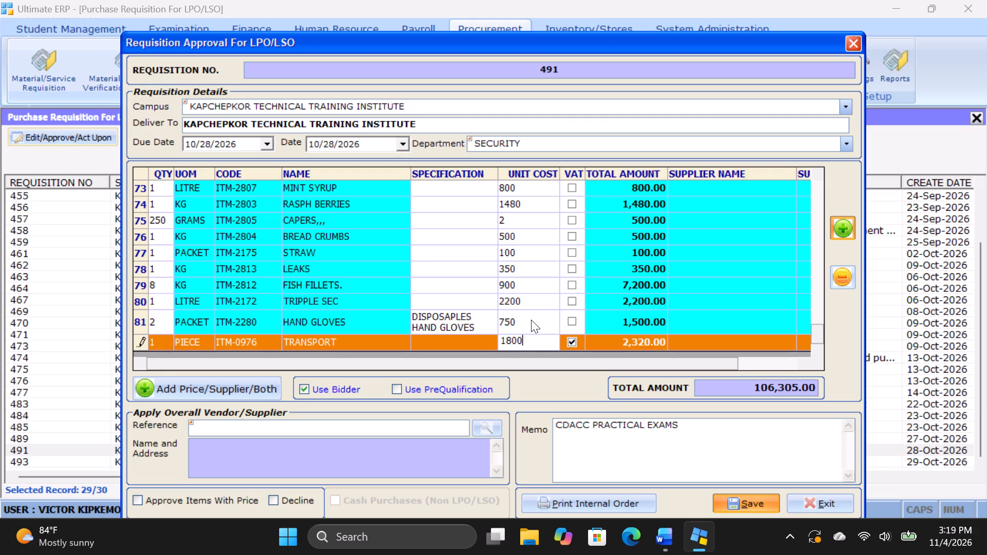
click(531, 320)
click(528, 341)
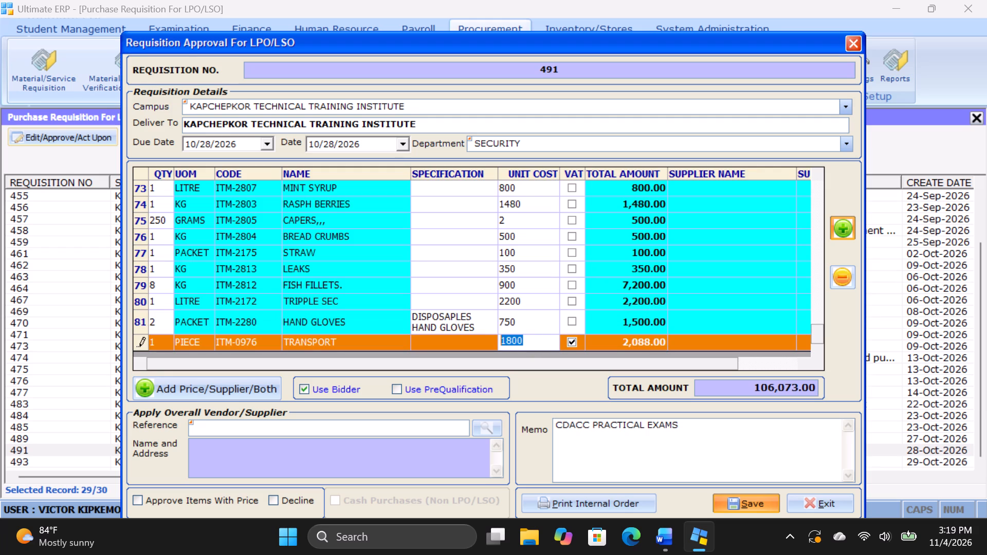
scroll(530, 335, down, 4)
click(758, 502)
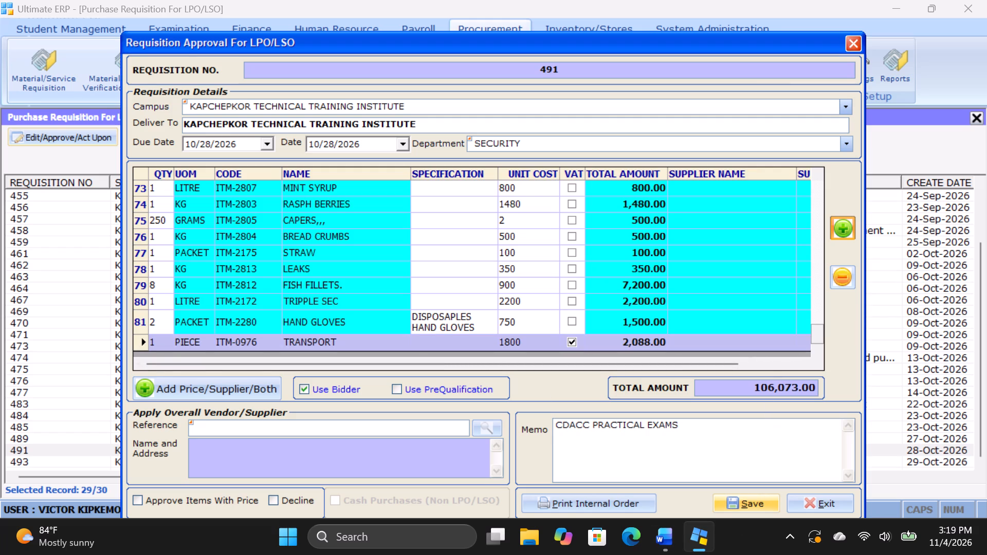
Find the coffee item (ITM-0303) among the requisition rows and set its unit cost to 950.
scroll(443, 278, up, 8)
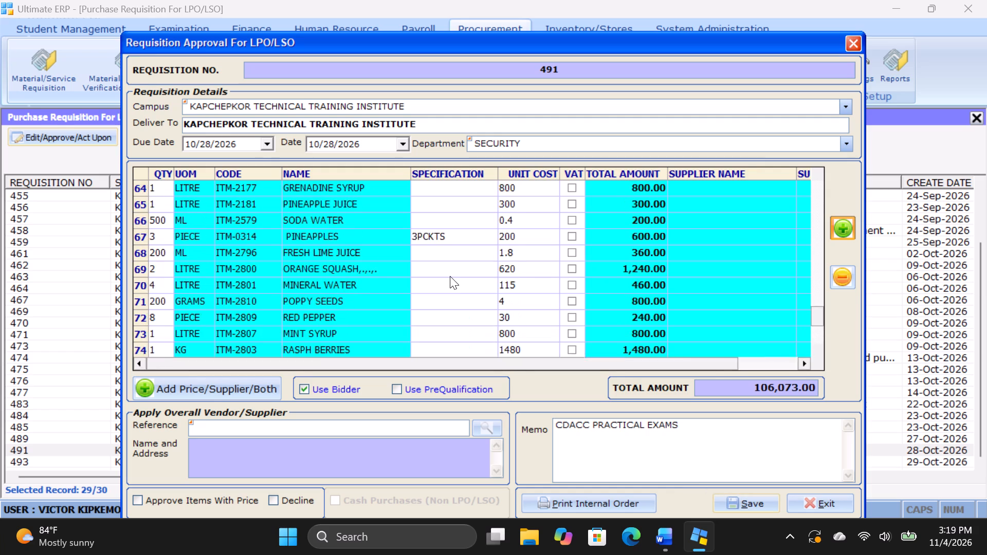
scroll(450, 276, up, 18)
scroll(450, 275, up, 6)
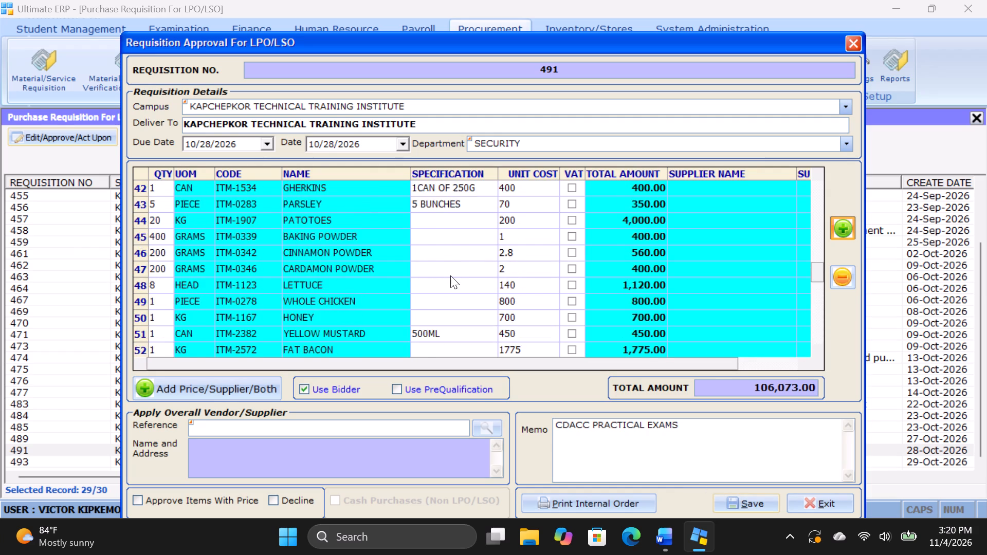
scroll(450, 275, up, 4)
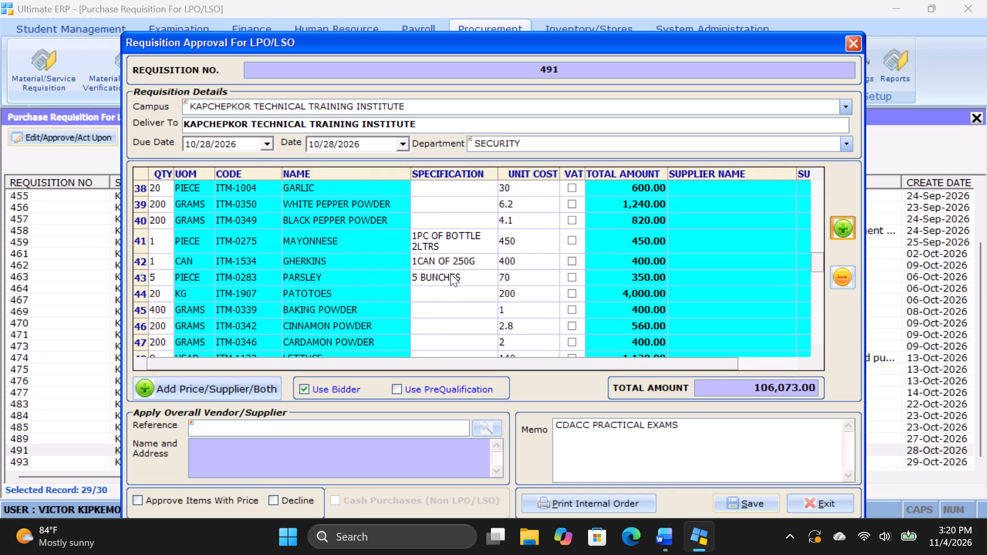
scroll(450, 273, up, 6)
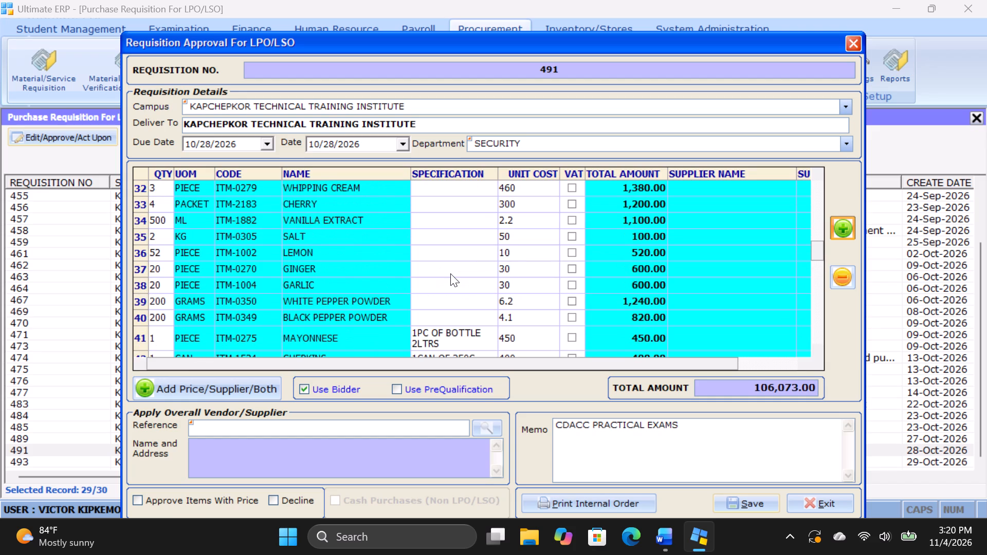
scroll(450, 273, up, 20)
scroll(450, 273, up, 3)
scroll(450, 273, down, 4)
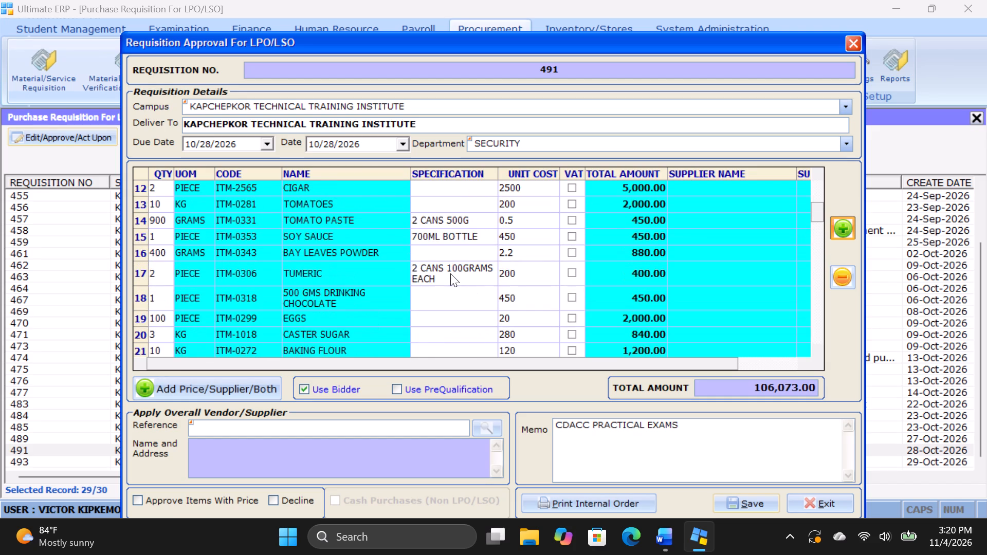
scroll(450, 273, down, 4)
scroll(450, 273, up, 10)
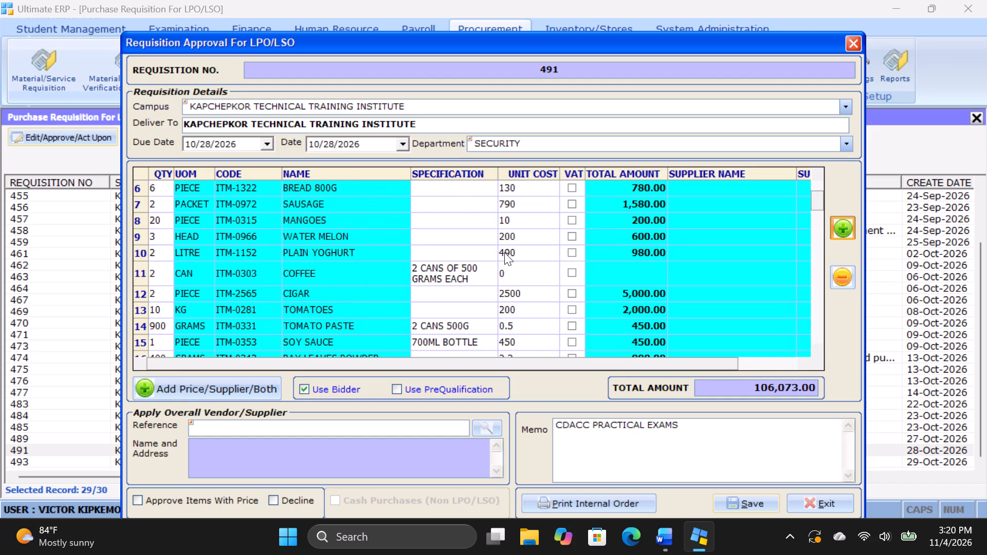
click(372, 266)
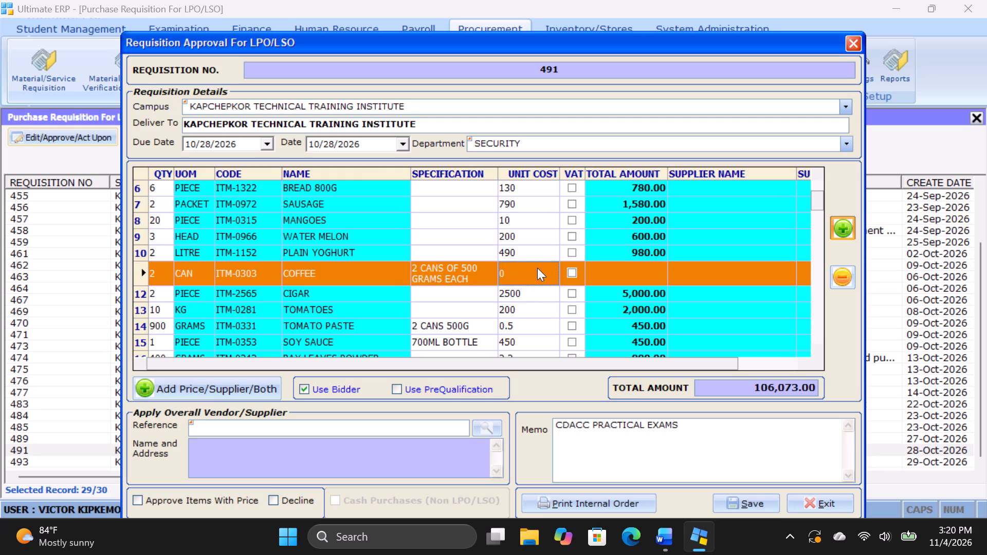
text(950)
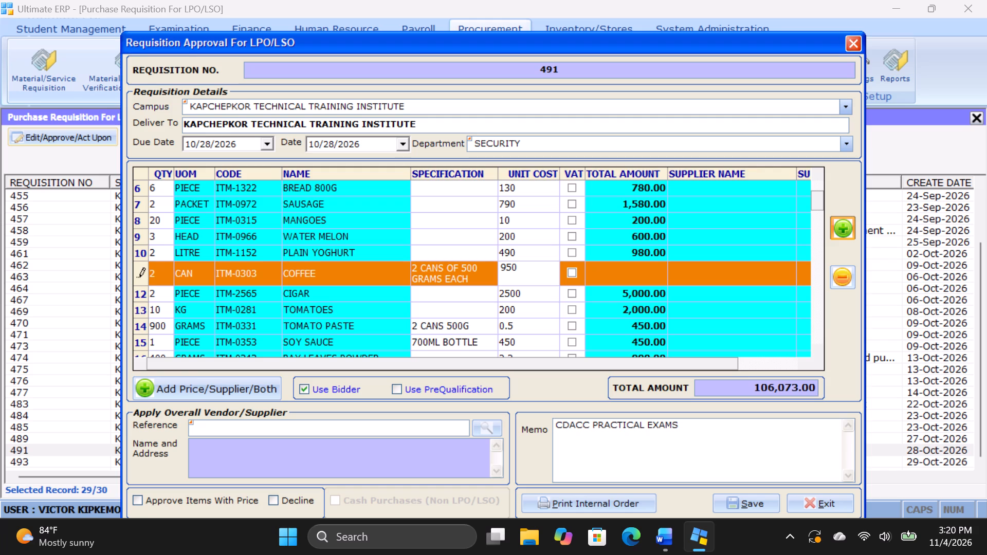
click(536, 292)
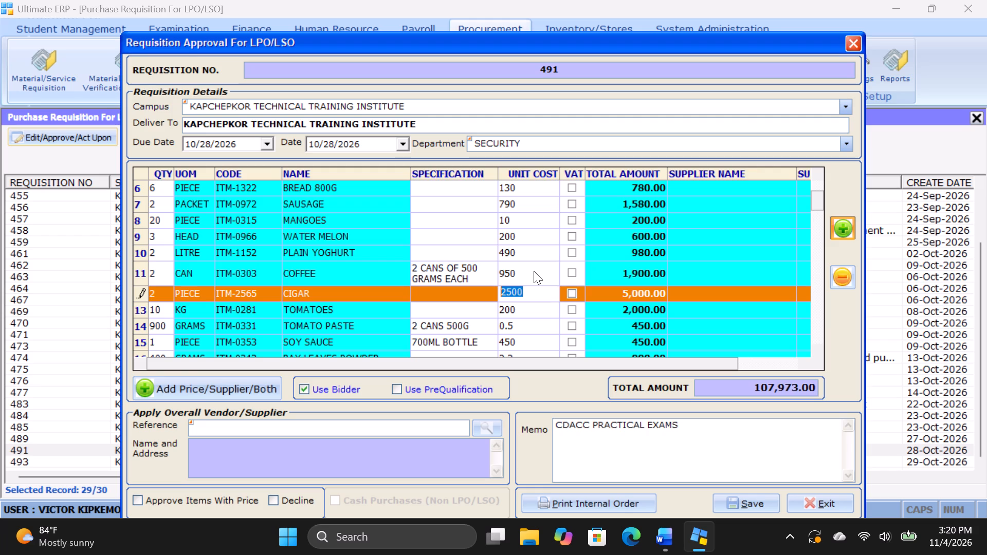
Remove the VAT mark from the transport item (ITM-0976) in the last row.
scroll(535, 279, down, 18)
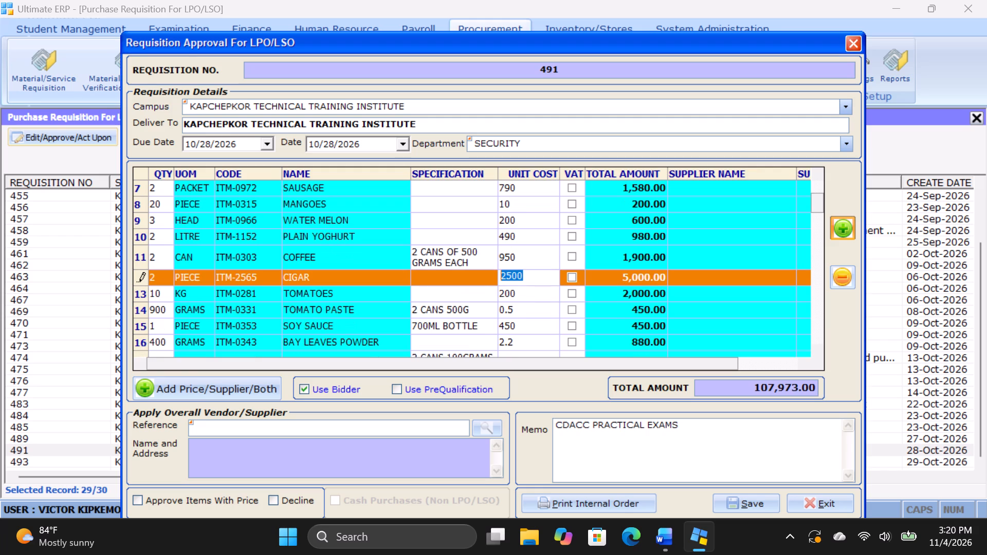
scroll(535, 279, up, 7)
scroll(535, 279, down, 7)
scroll(537, 344, down, 10)
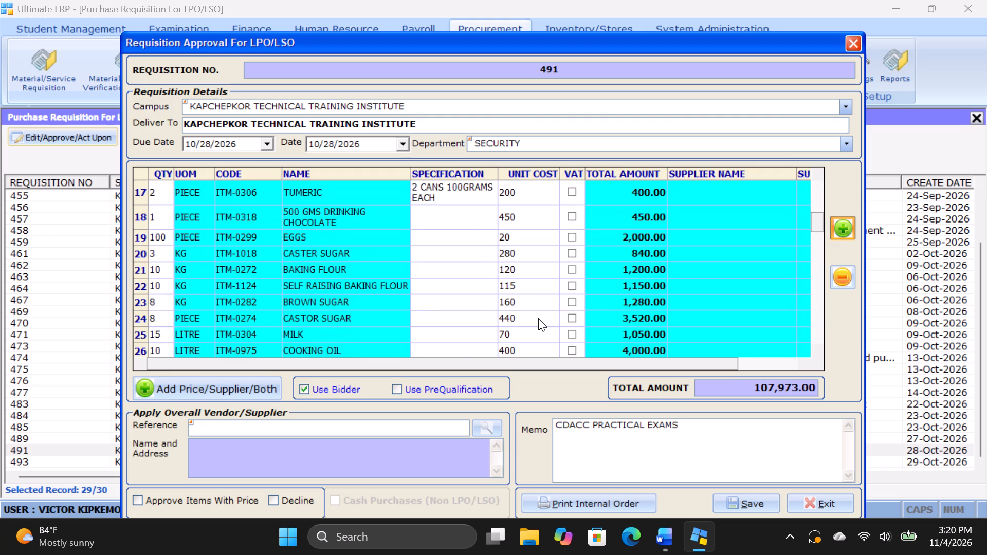
scroll(539, 316, down, 19)
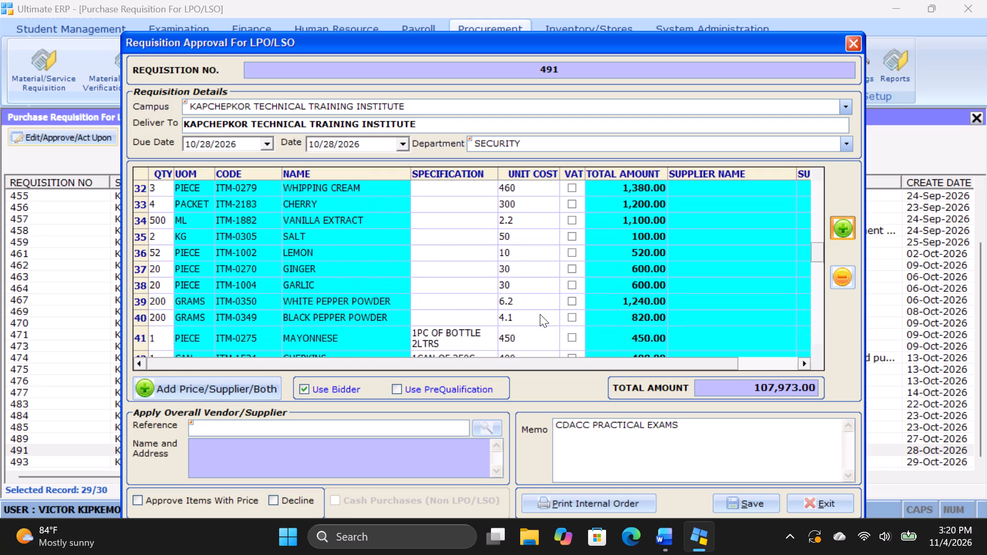
scroll(540, 314, down, 12)
scroll(540, 313, down, 9)
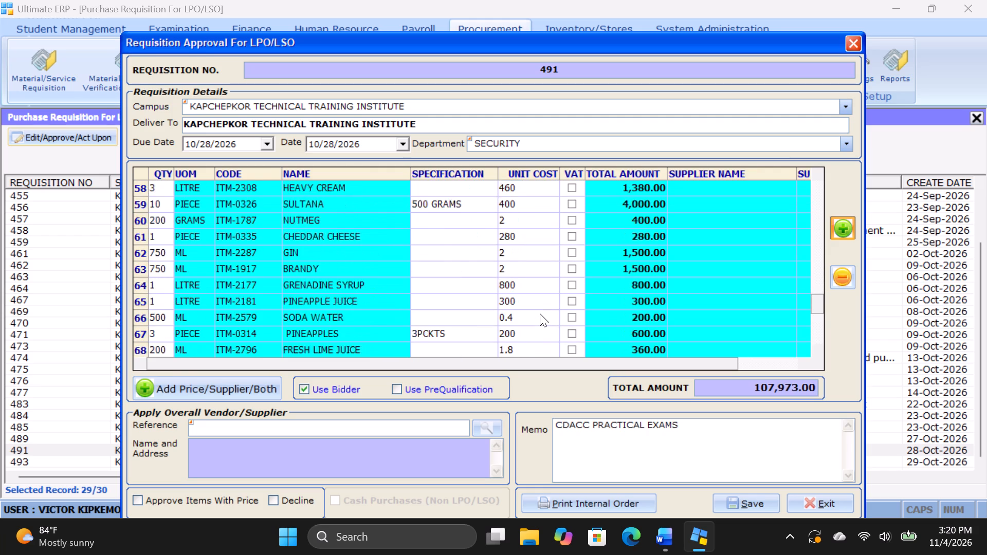
scroll(540, 313, down, 20)
scroll(540, 313, down, 2)
scroll(540, 313, up, 7)
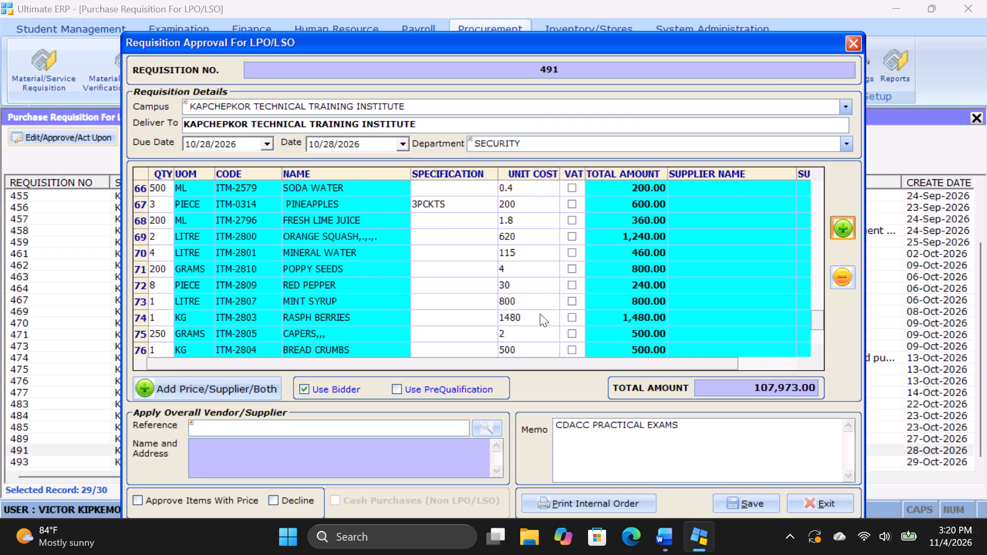
scroll(540, 313, down, 18)
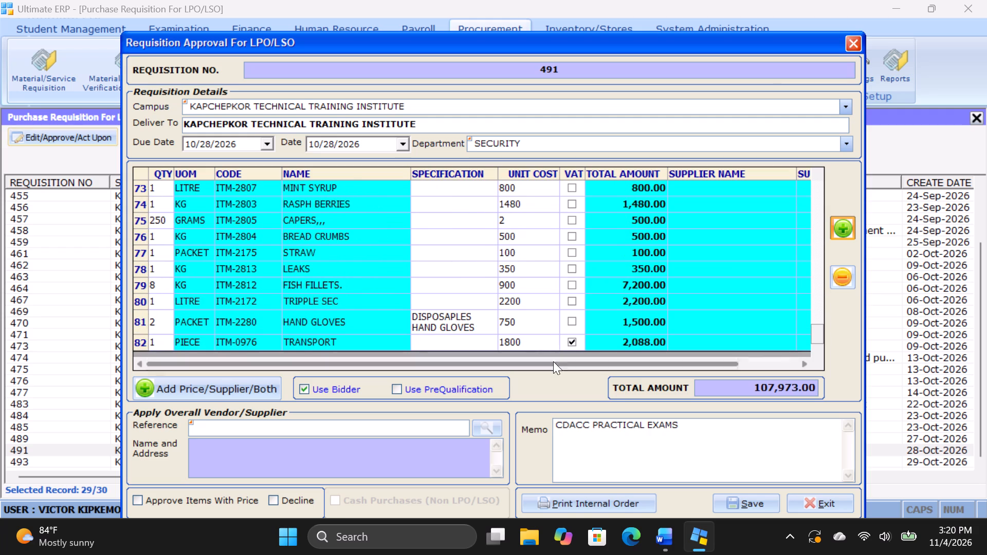
click(569, 342)
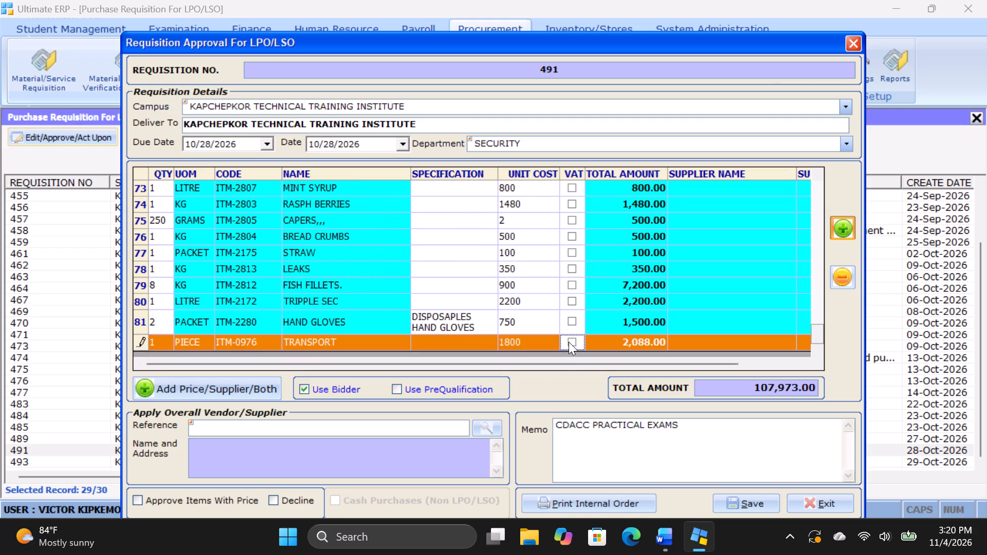
Examine the item rows from transport back up to vodka, checking for missing unit costs and total amounts.
scroll(547, 321, down, 6)
scroll(547, 310, up, 20)
scroll(548, 309, up, 3)
scroll(548, 309, down, 15)
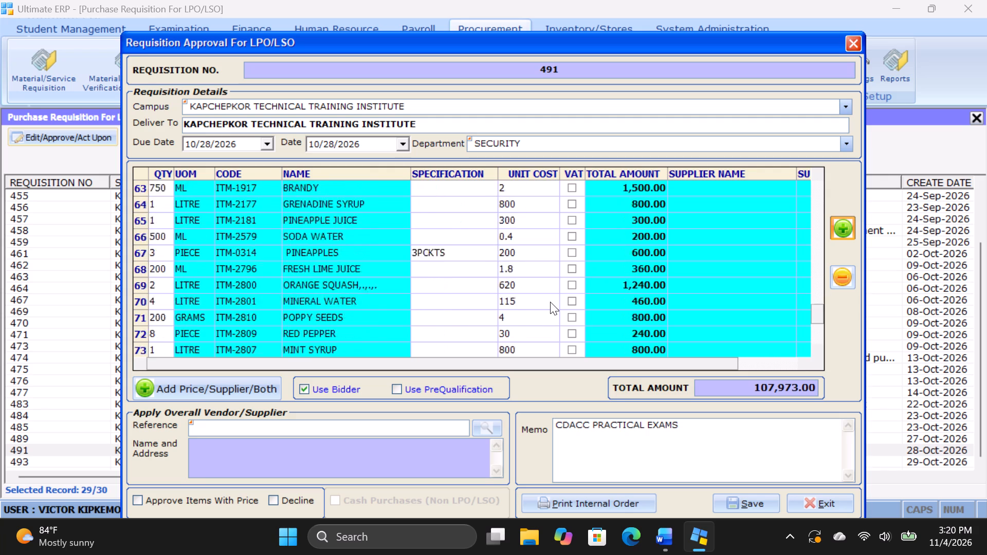
scroll(550, 302, down, 16)
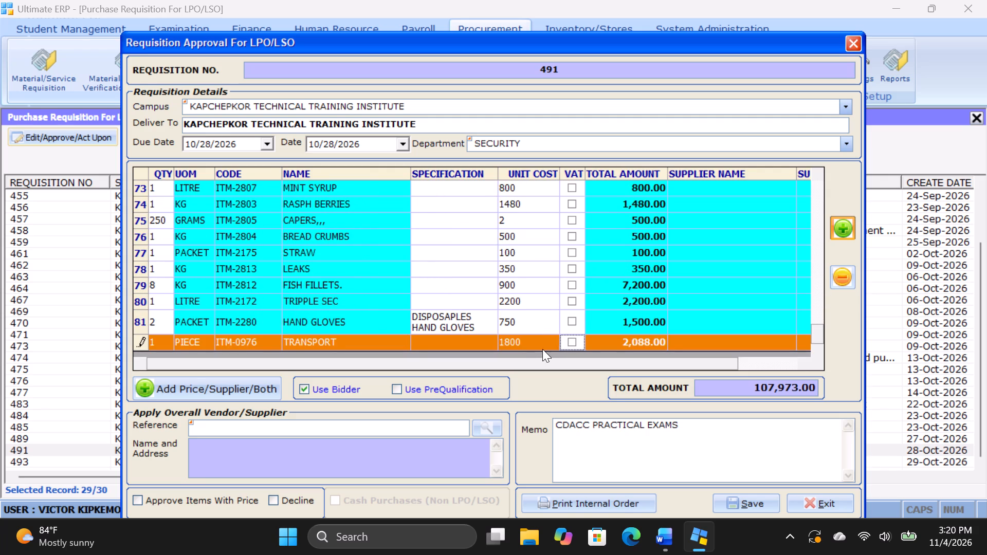
scroll(547, 317, up, 15)
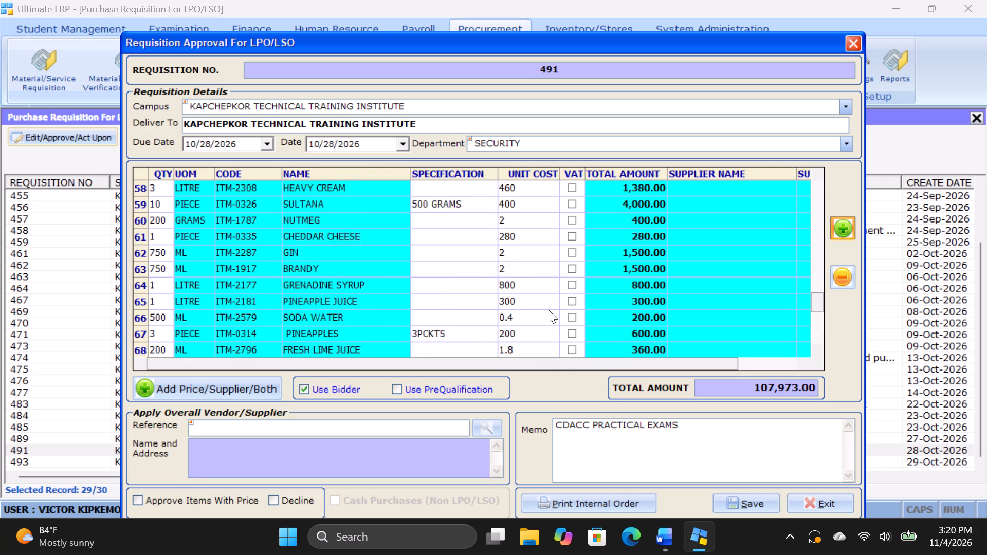
scroll(549, 310, up, 2)
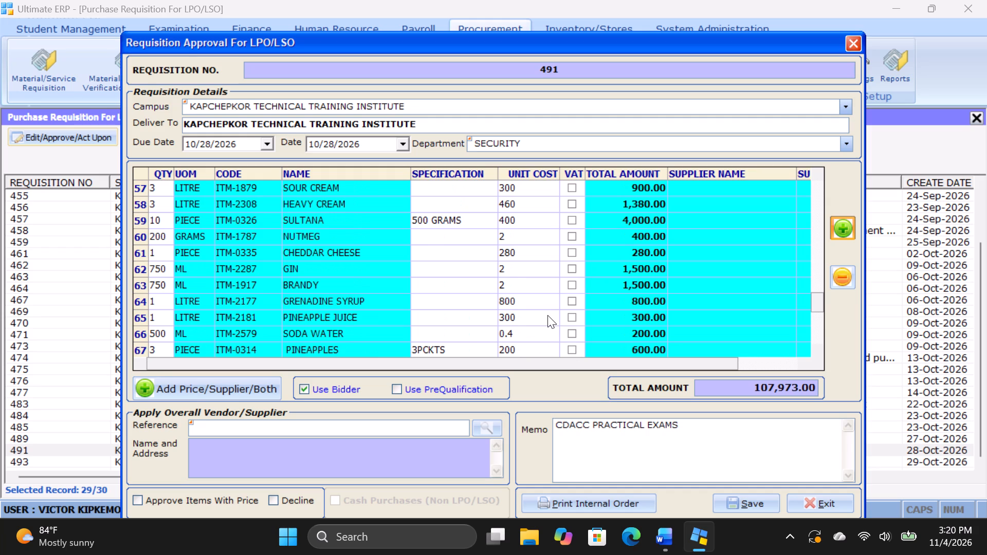
scroll(547, 315, up, 6)
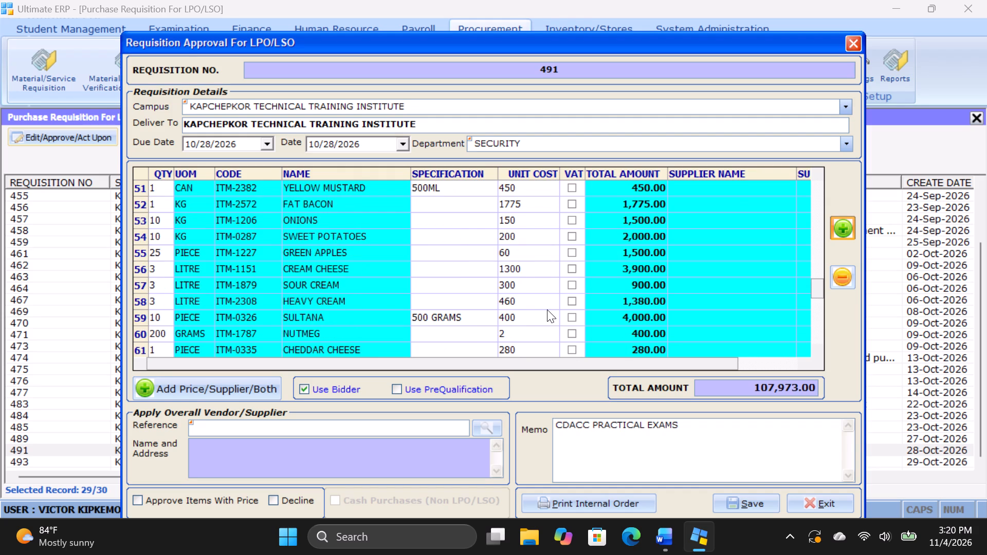
scroll(547, 309, up, 17)
scroll(548, 310, up, 8)
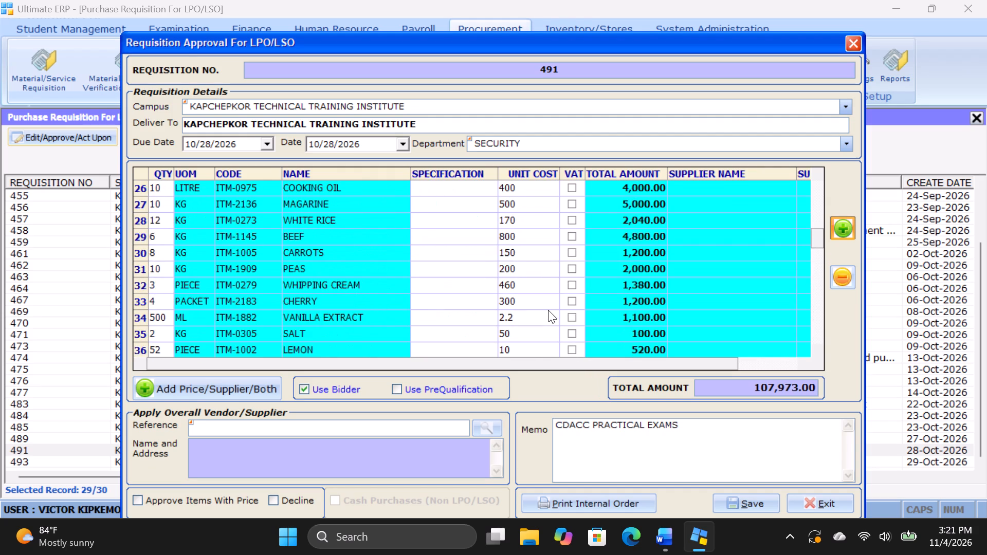
scroll(548, 310, up, 15)
scroll(548, 310, up, 14)
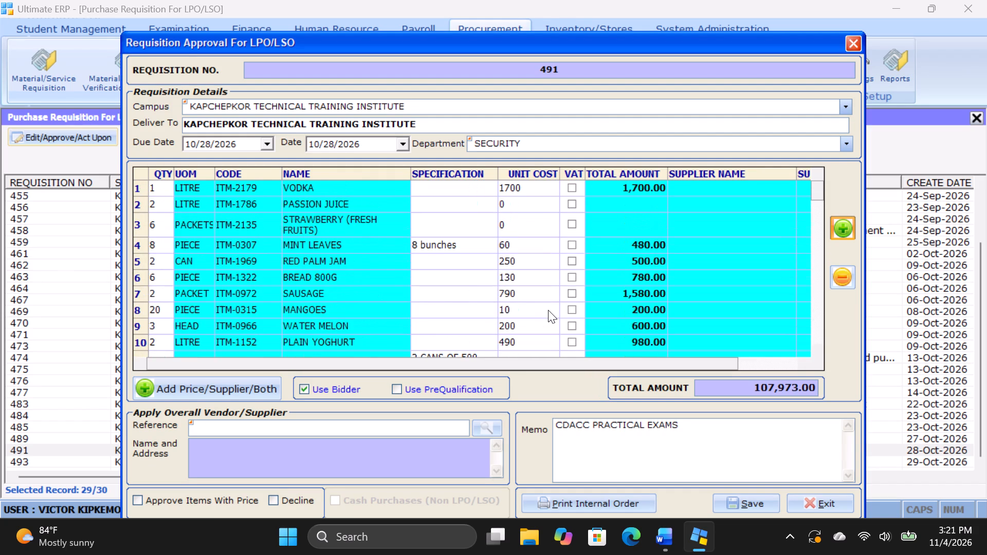
scroll(548, 310, up, 8)
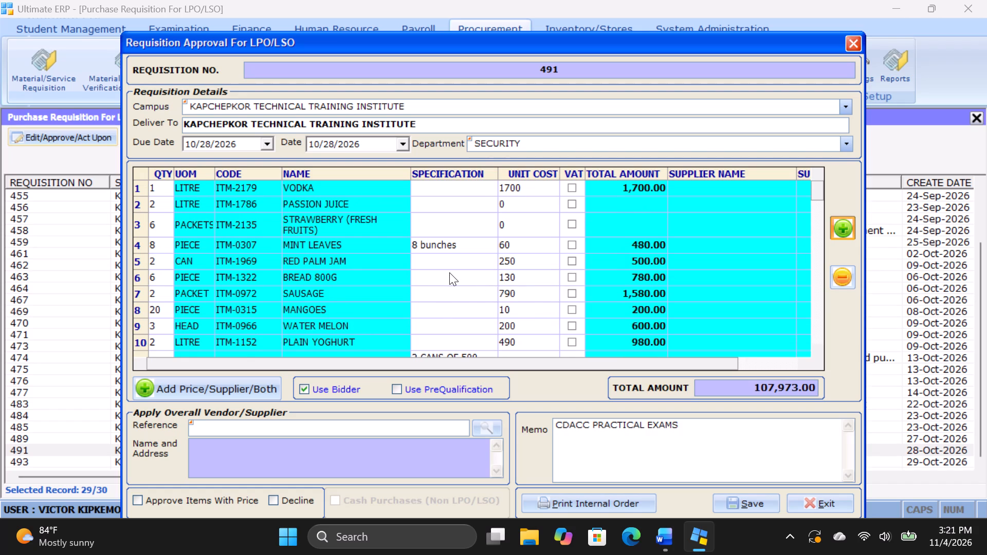
scroll(455, 265, down, 3)
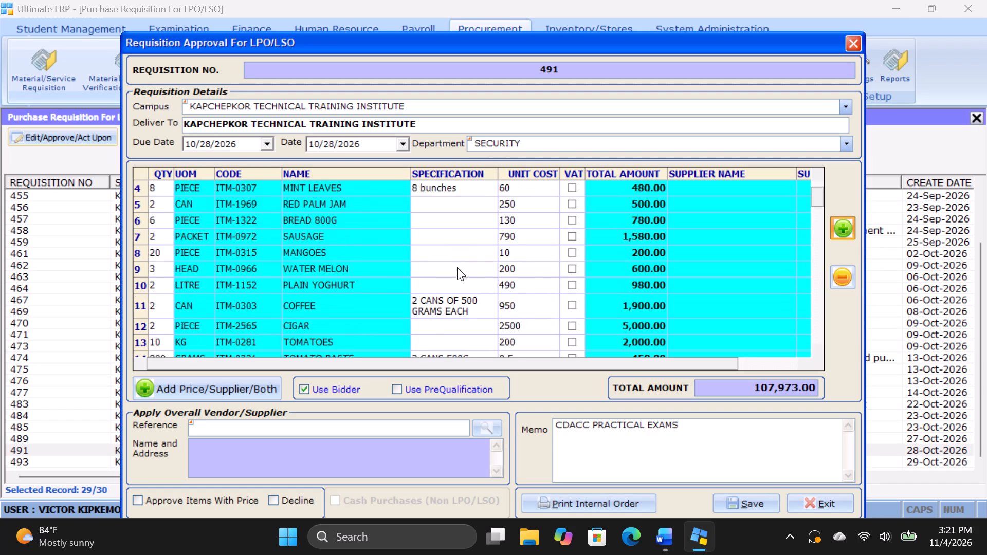
Find the caster sugar item (ITM-1018) among the requisition rows and set its unit cost to 440.
scroll(457, 267, down, 10)
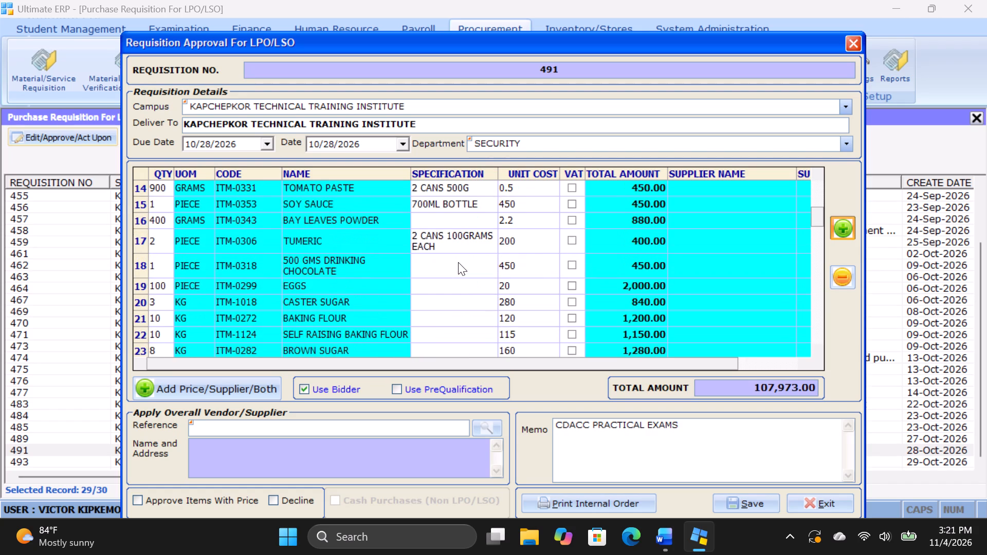
click(520, 300)
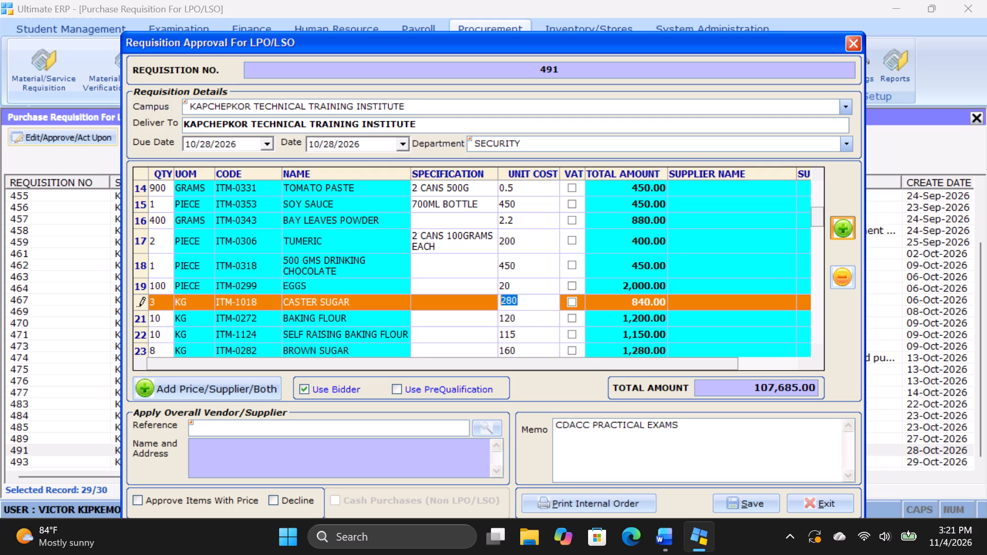
click(524, 305)
key(BackSpace)
key(BackSpace)
key(BackSpace)
text(440)
click(528, 322)
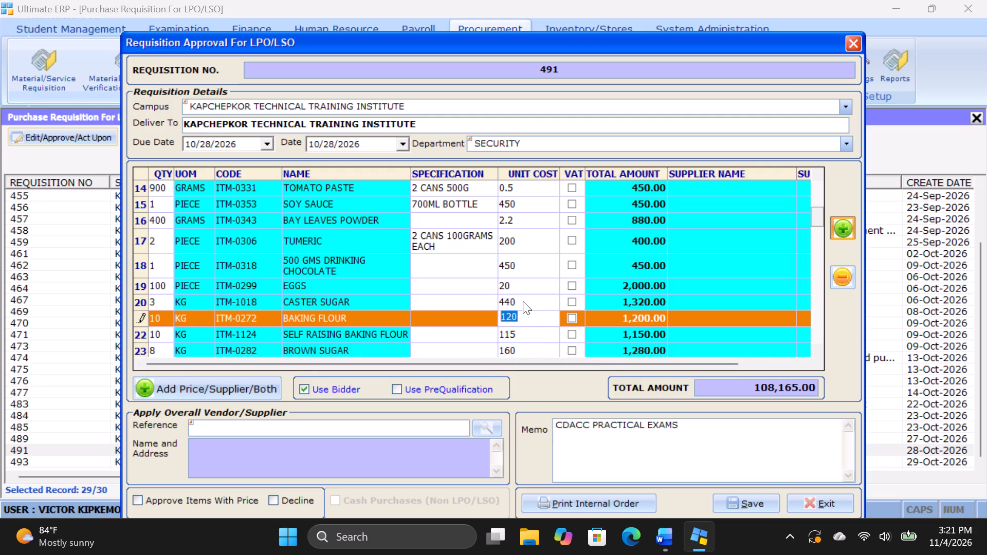
Return to the first requisition rows and select the strawberry (fresh fruits) item, ITM-2135.
scroll(523, 301, up, 2)
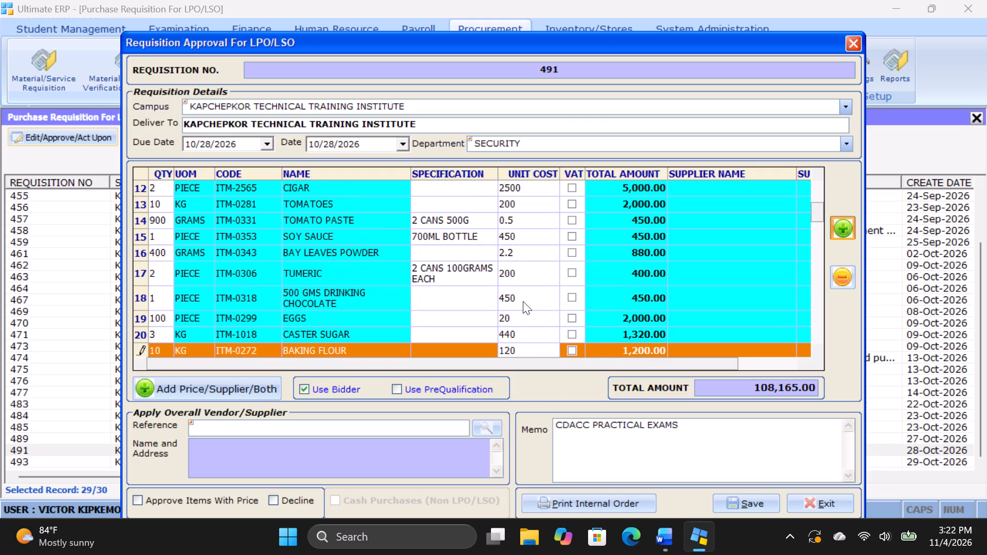
scroll(523, 301, up, 15)
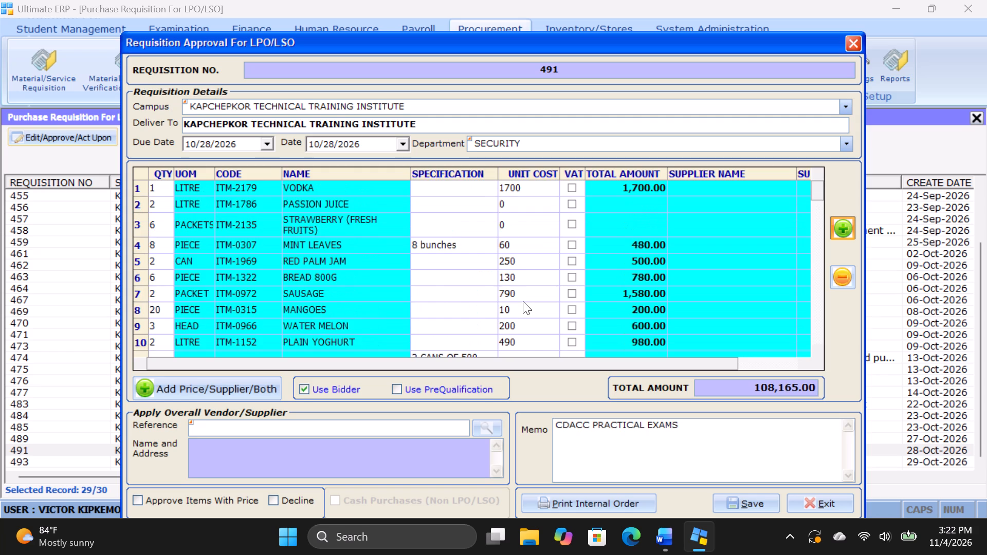
click(352, 224)
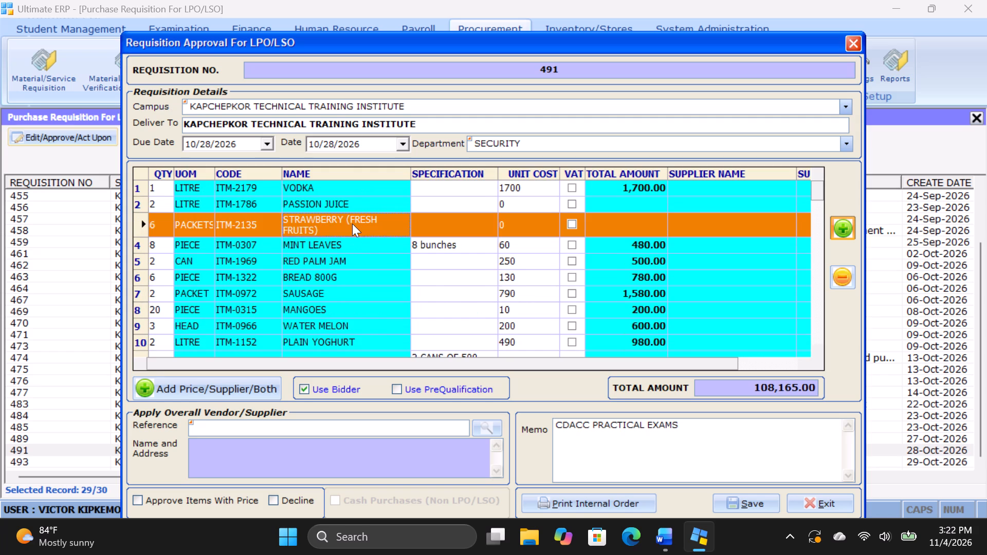
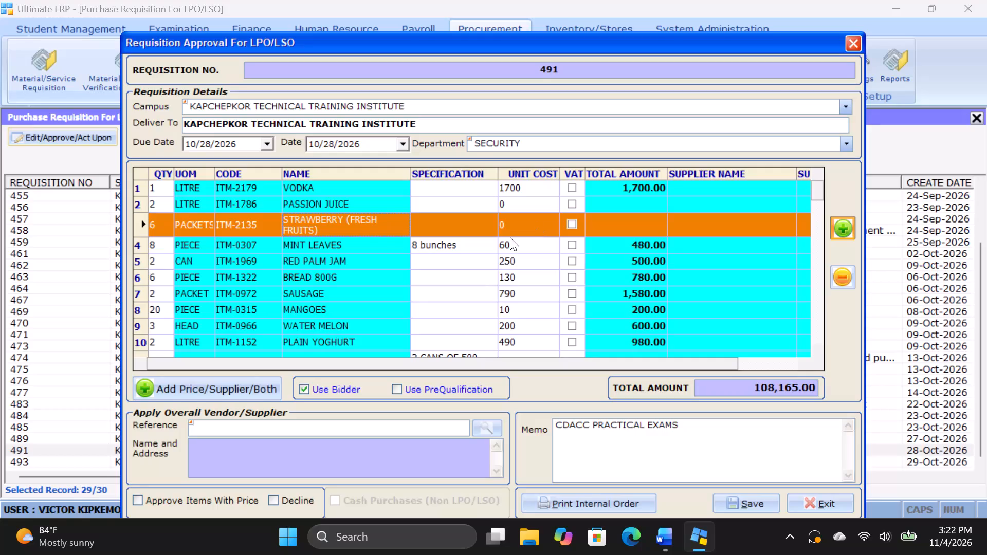
Set the unit cost of STRAWBERRY (FRESH FRUITS) to 200 and of PASSION JUICE to 350.
click(514, 227)
key(2)
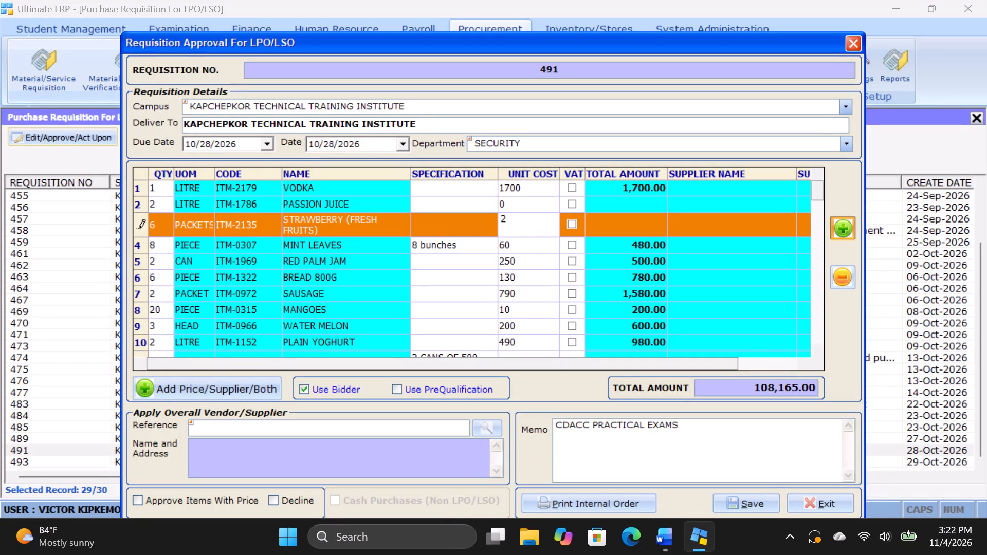
text(00)
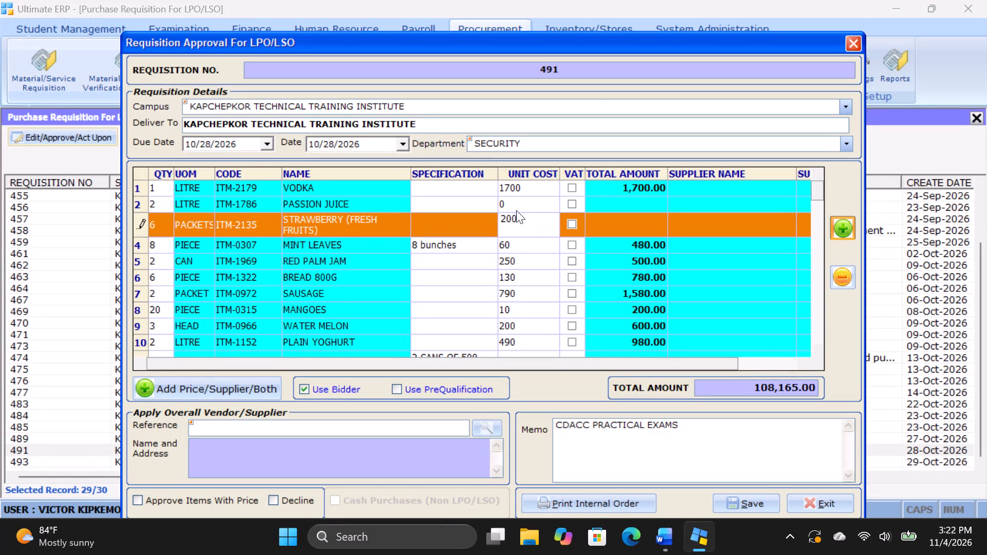
click(510, 199)
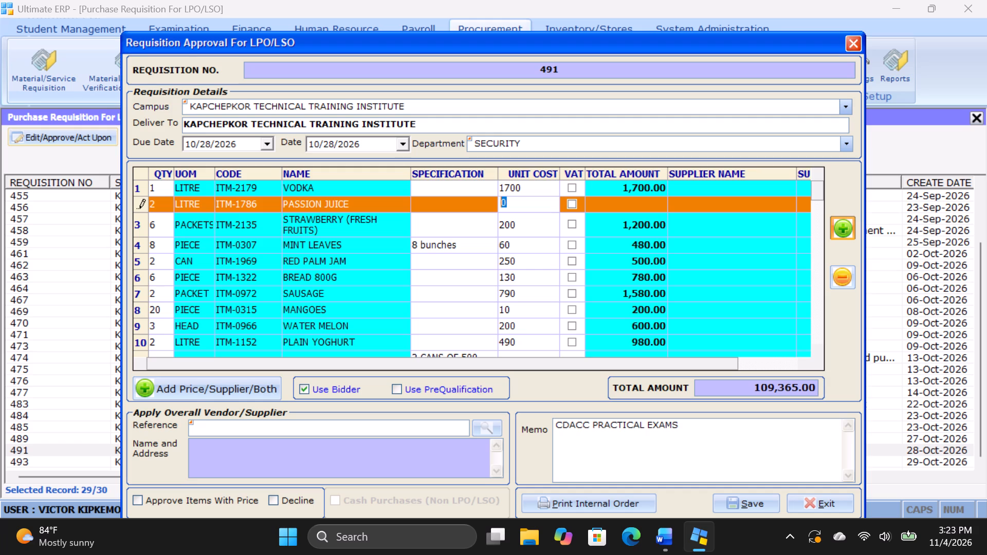
text(350)
click(393, 267)
Review the quantities, unit costs and amounts of all requisition items down to the TRANSPORT line.
scroll(412, 255, up, 3)
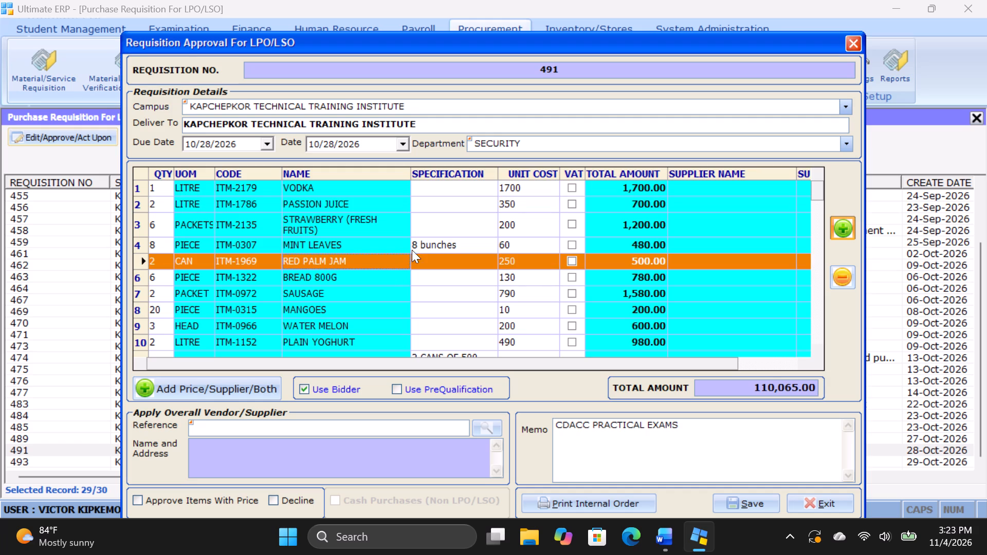
scroll(408, 239, up, 5)
scroll(425, 202, down, 5)
scroll(424, 204, up, 15)
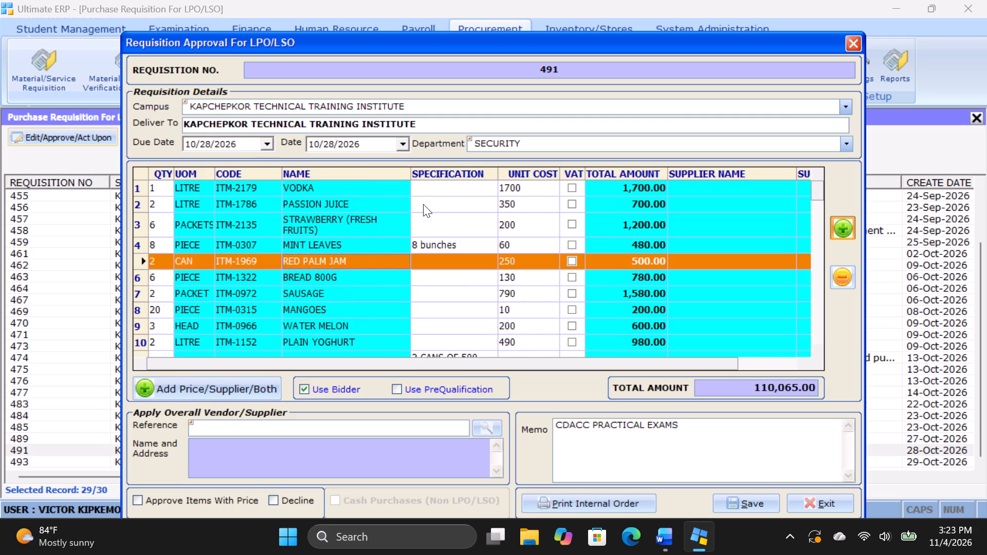
scroll(423, 204, down, 3)
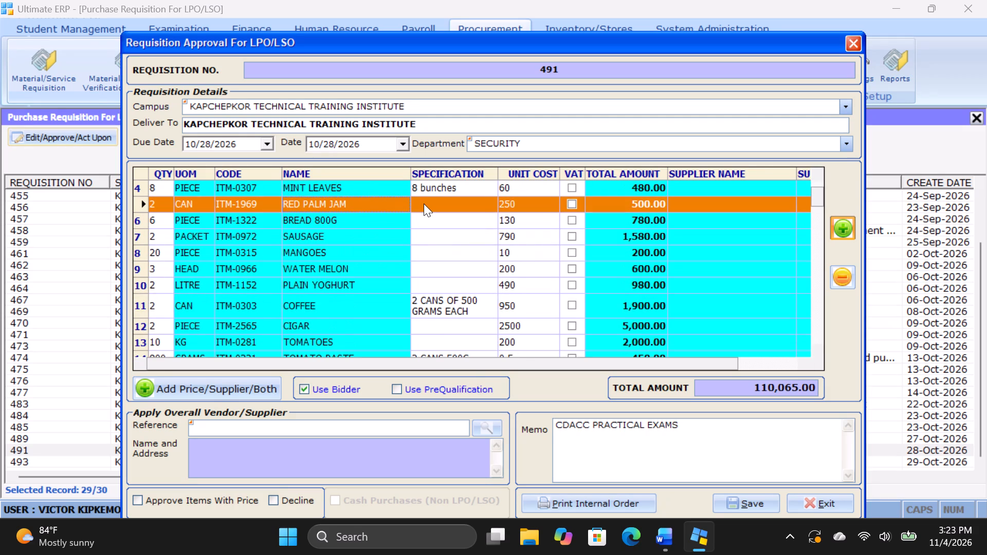
scroll(424, 203, down, 7)
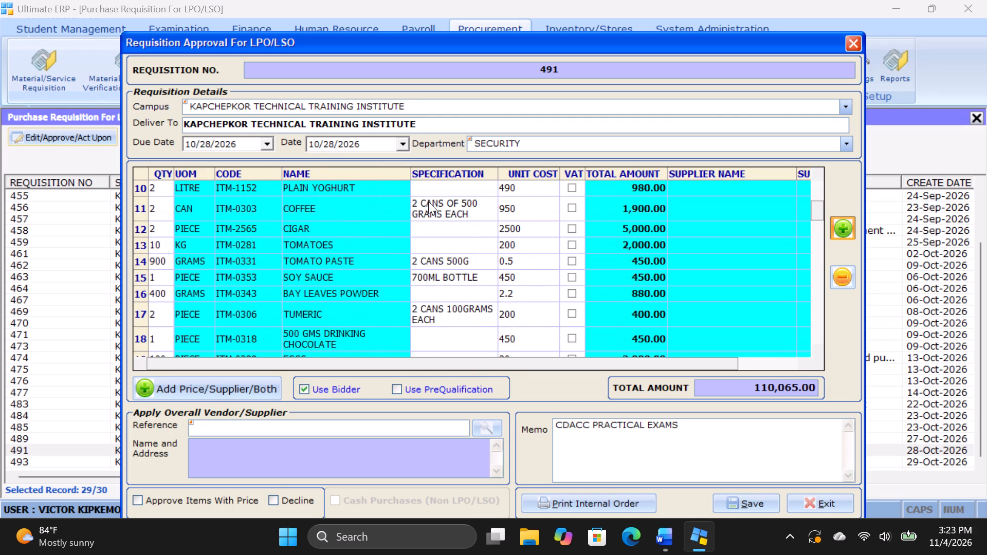
scroll(440, 229, down, 1)
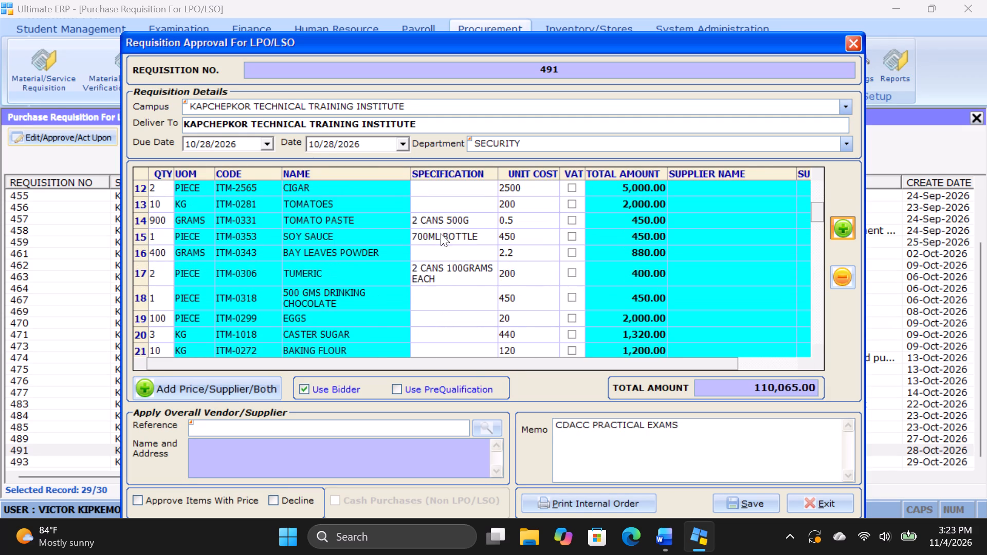
scroll(442, 255, down, 8)
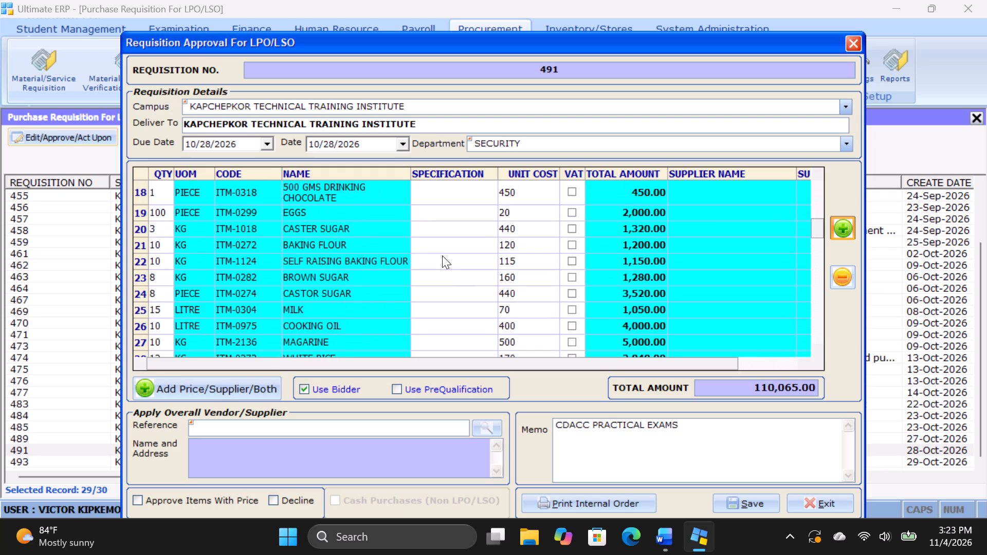
scroll(442, 253, down, 6)
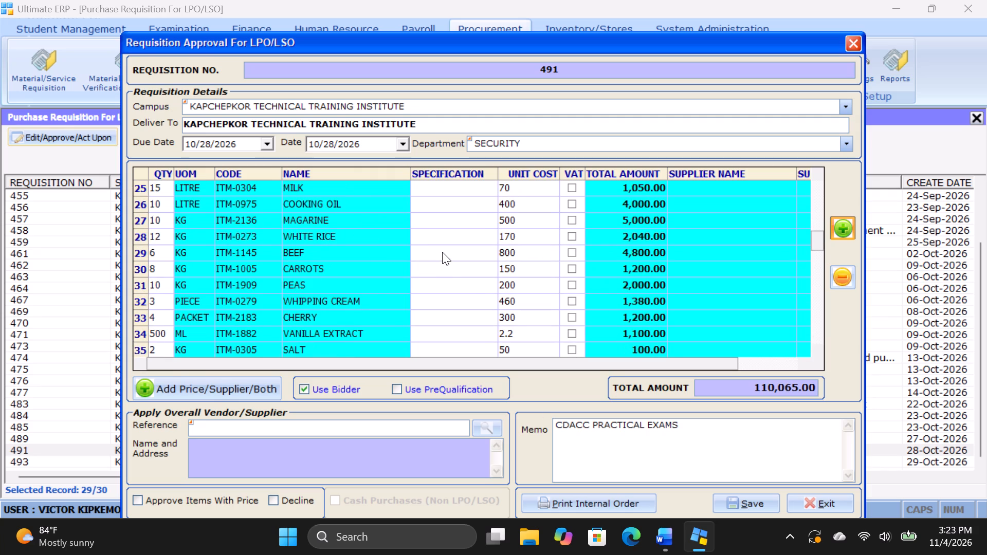
scroll(442, 252, down, 4)
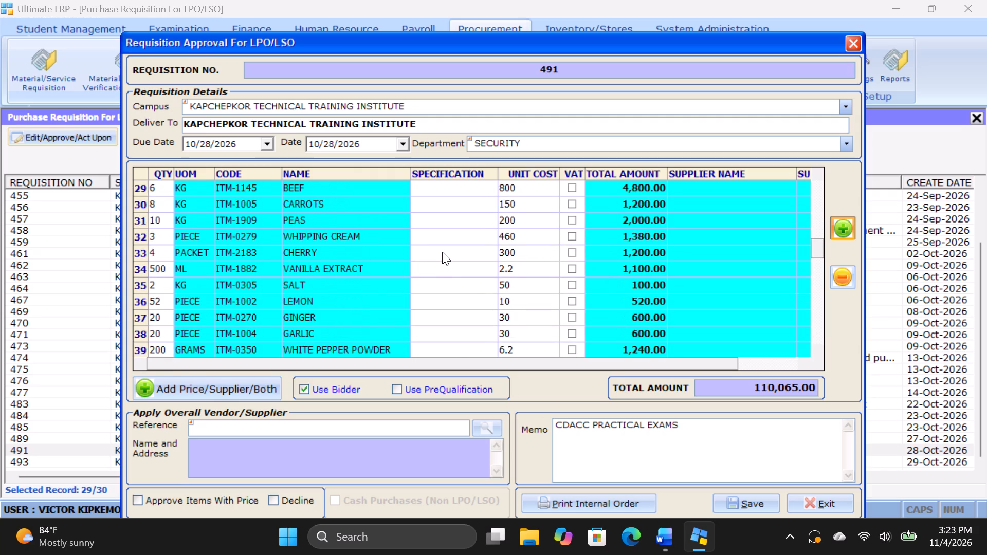
scroll(442, 252, down, 5)
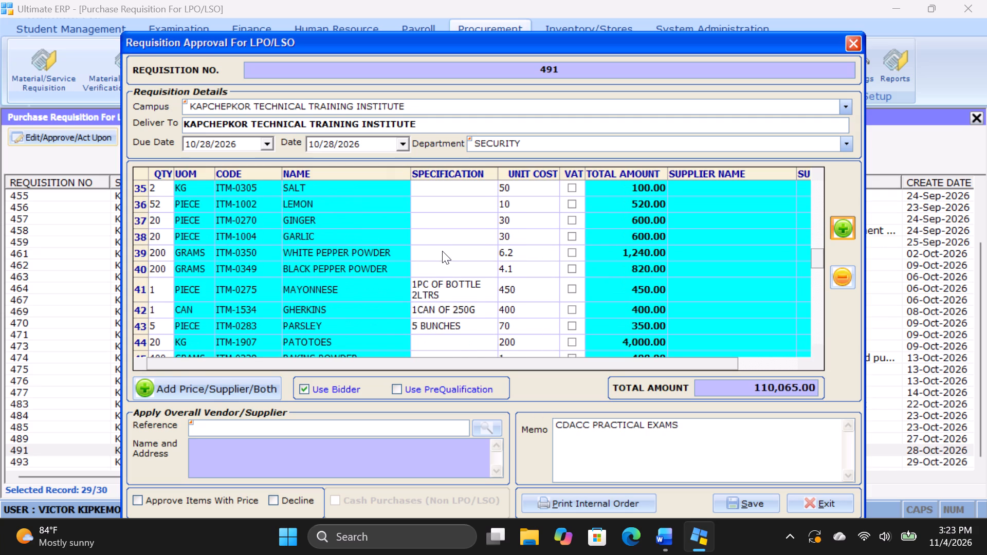
scroll(442, 251, down, 4)
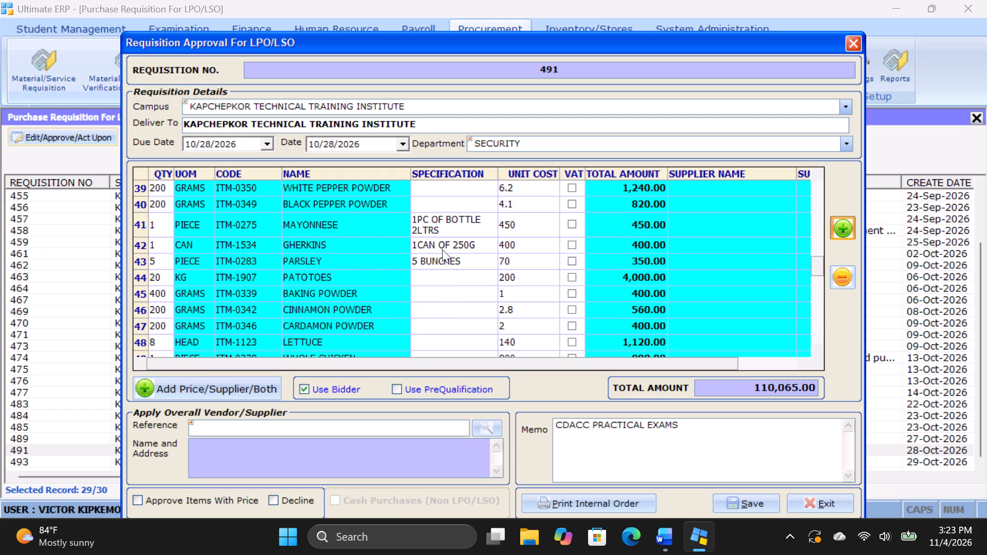
scroll(442, 249, down, 9)
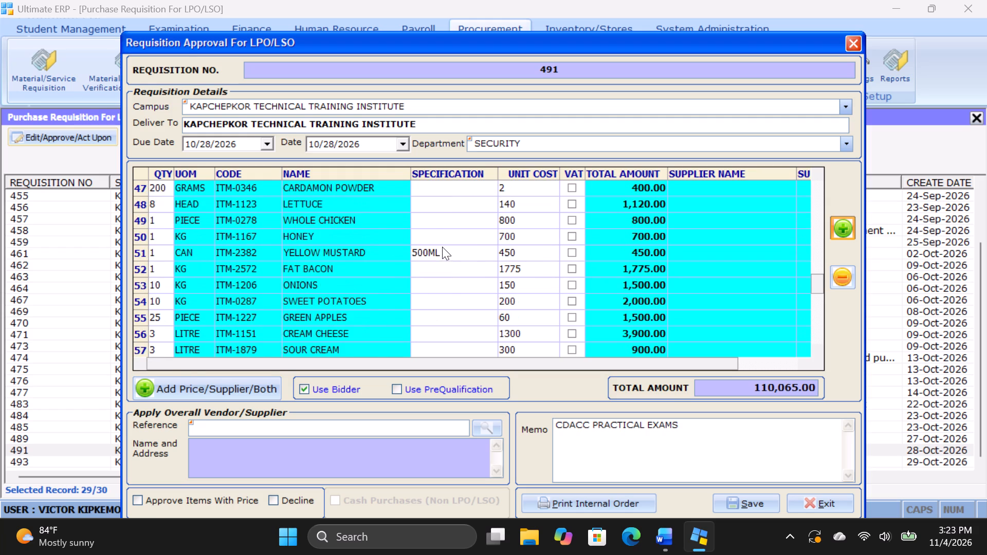
scroll(442, 247, down, 10)
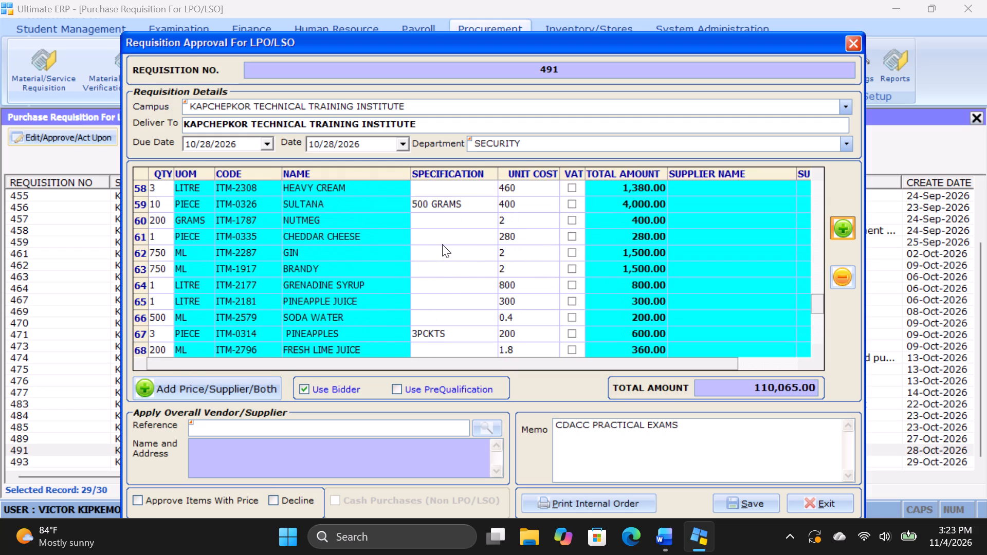
scroll(441, 243, down, 4)
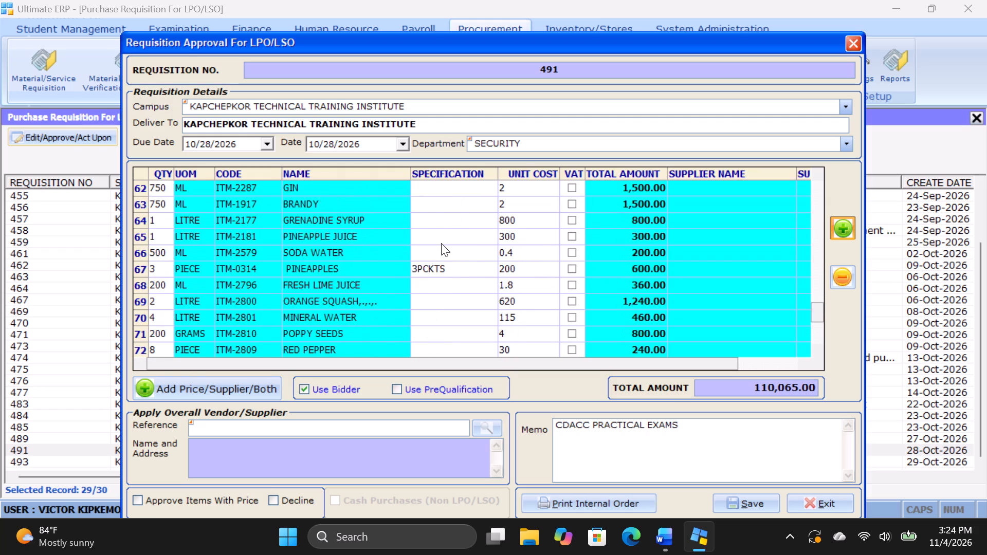
scroll(441, 243, down, 11)
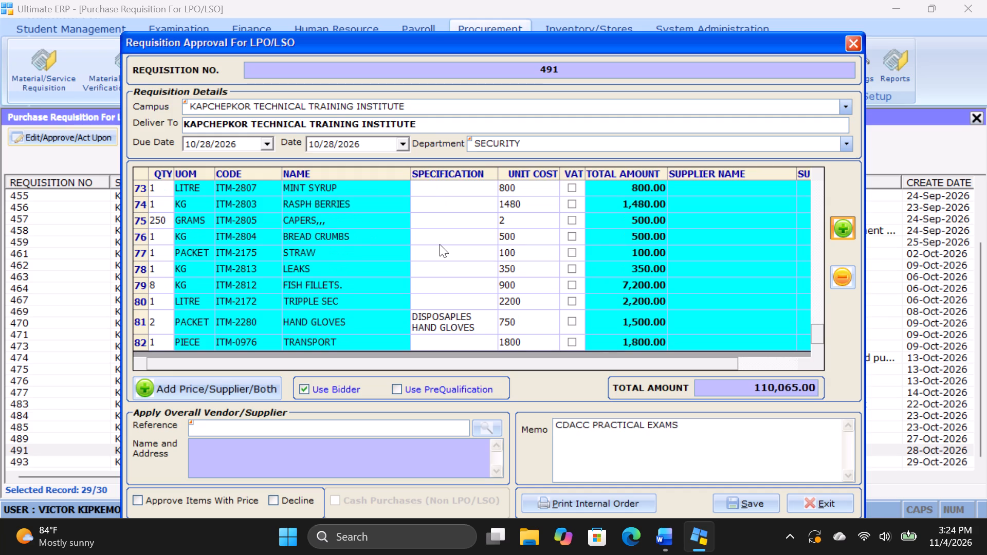
scroll(440, 244, up, 6)
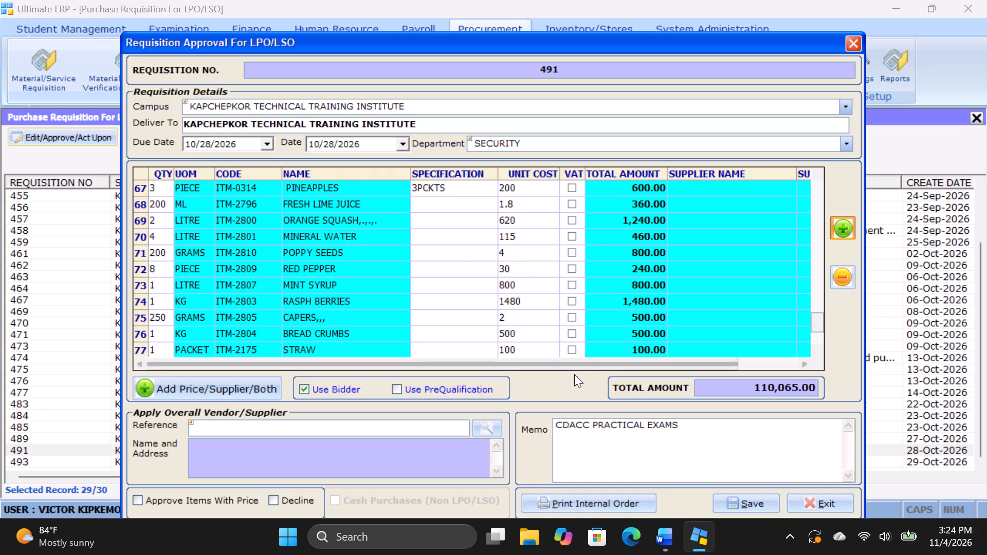
Save requisition 491 with the updated unit costs.
click(750, 498)
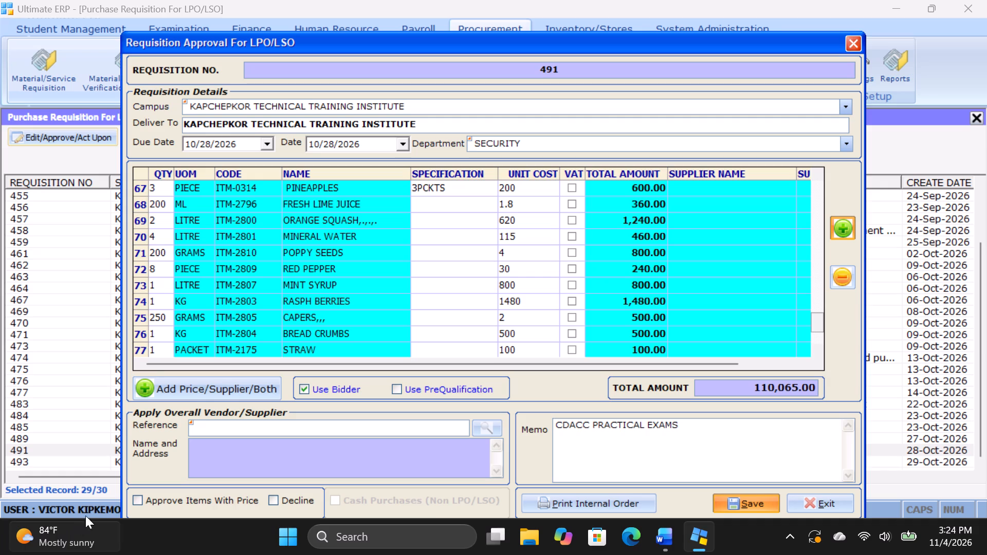
Mark the requisition to approve items with price and flag it as Cash Purchases (Non LPO/LSO).
click(137, 498)
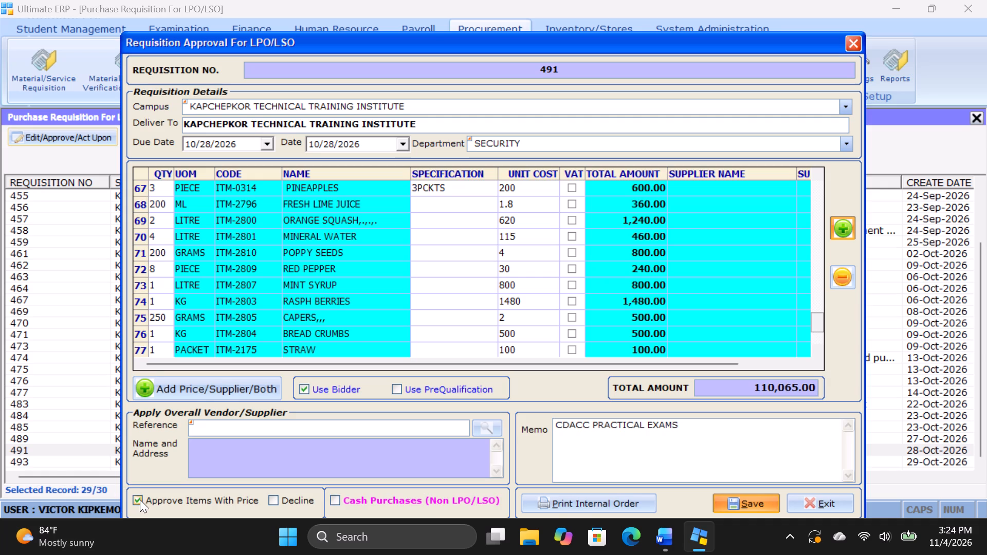
click(332, 496)
Find suppliers matching "gen", apply GENERAL (SUP-0059) as the overall supplier, and save the requisition approval.
click(488, 428)
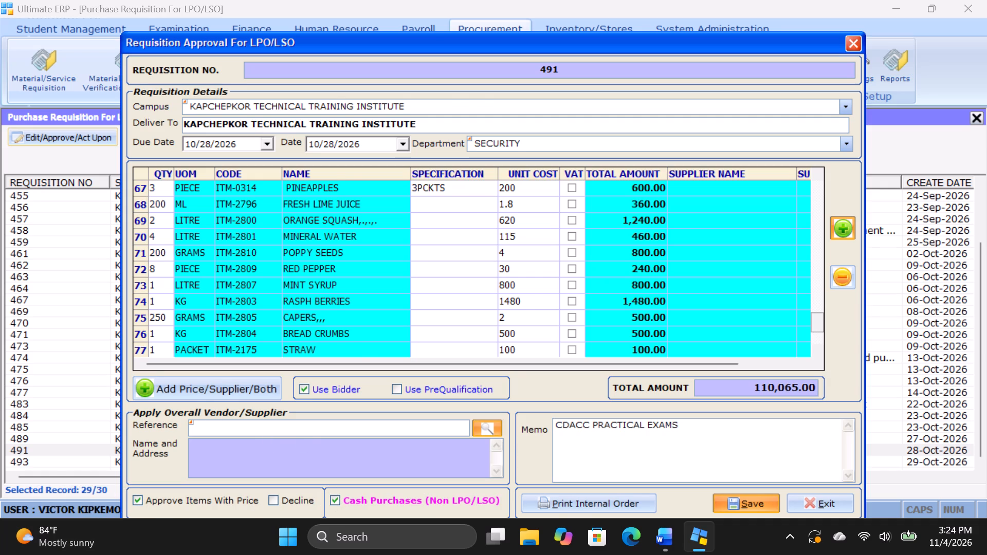
click(434, 452)
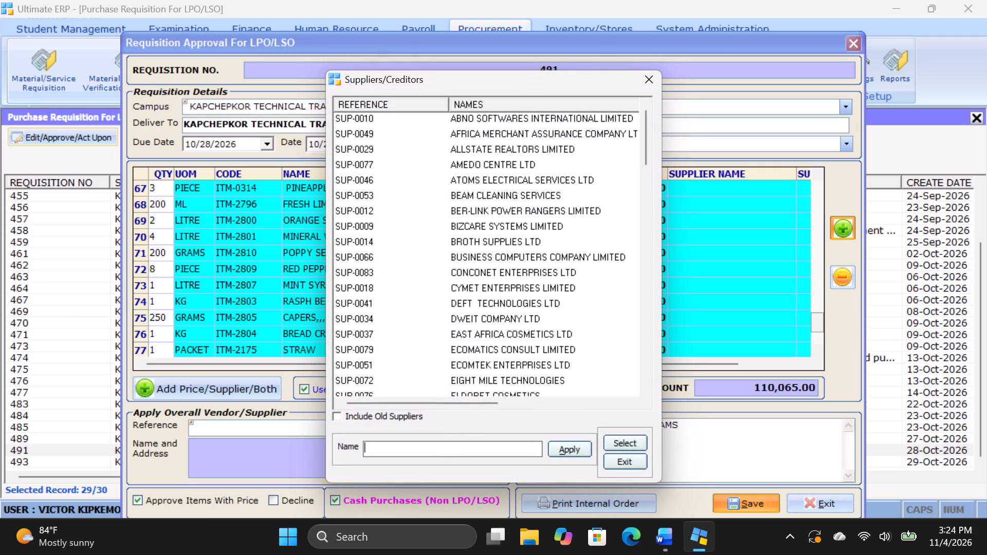
key(g)
key(e)
key(n)
click(563, 443)
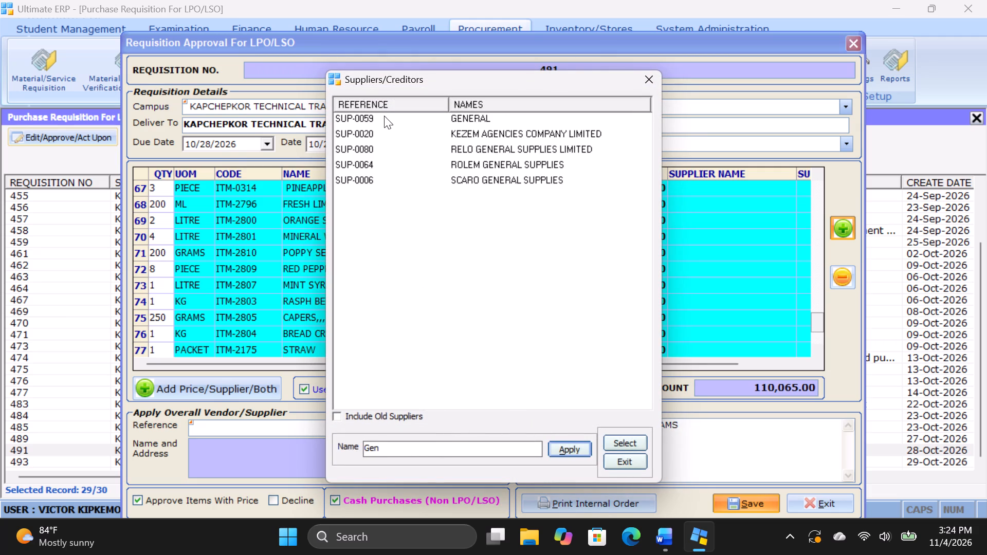
click(384, 116)
click(464, 114)
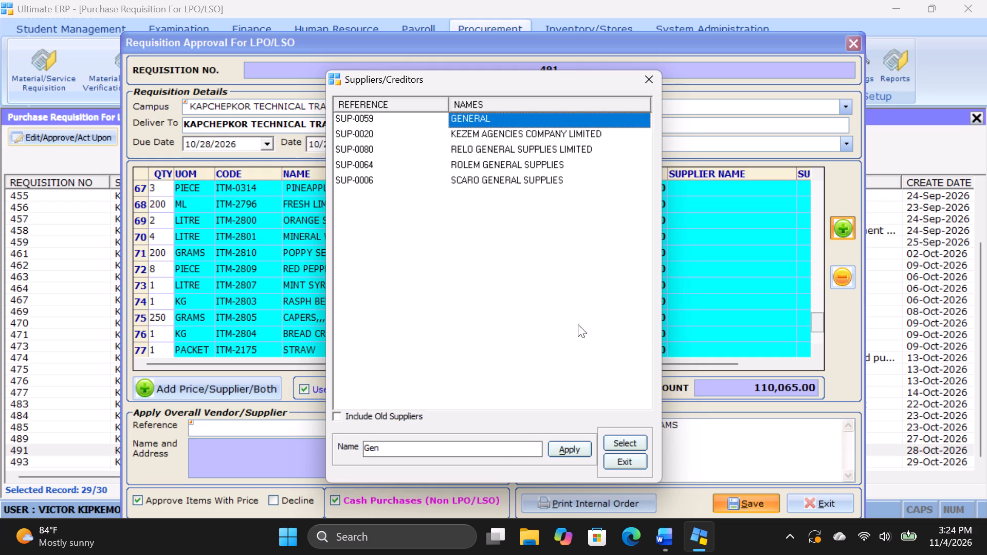
click(616, 442)
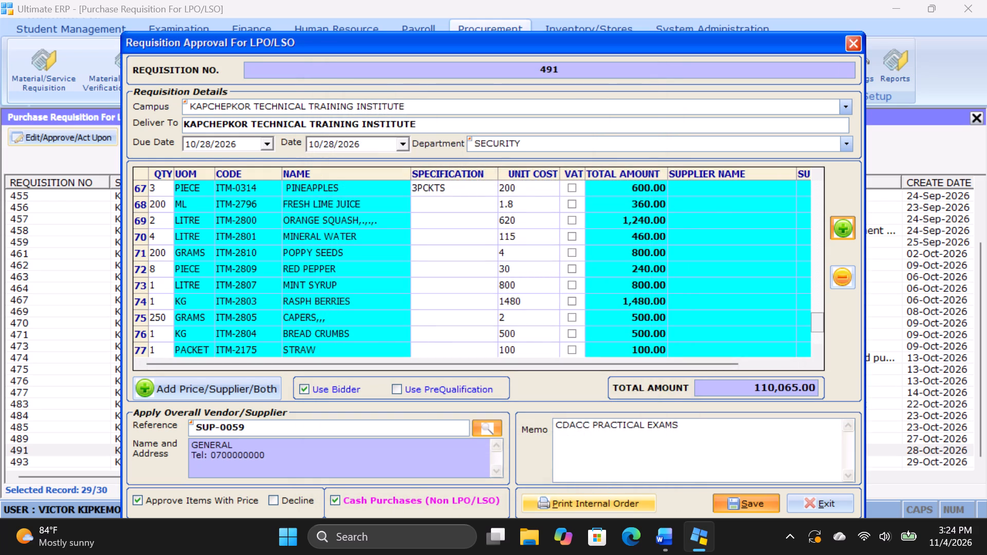
click(742, 503)
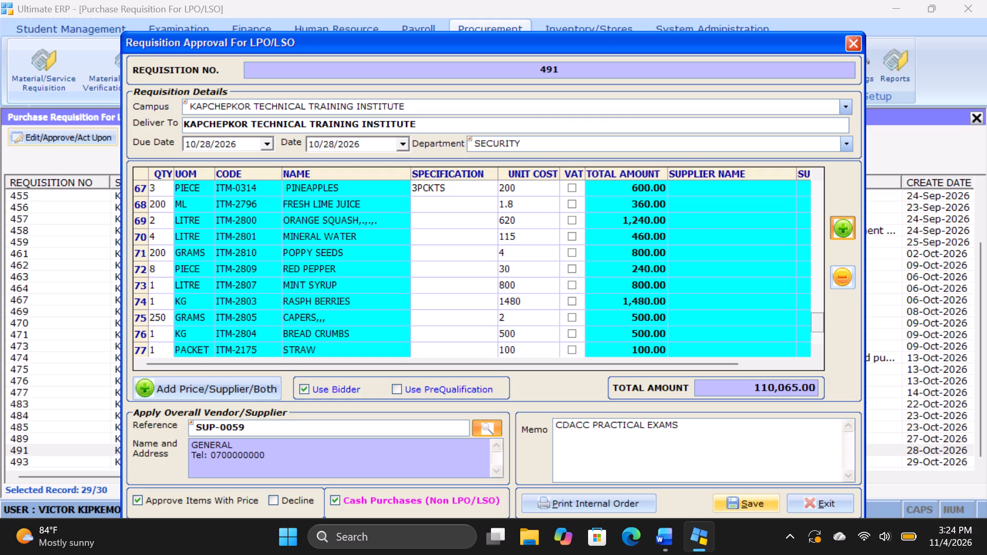
Generate the printable internal order for requisition 491.
click(601, 497)
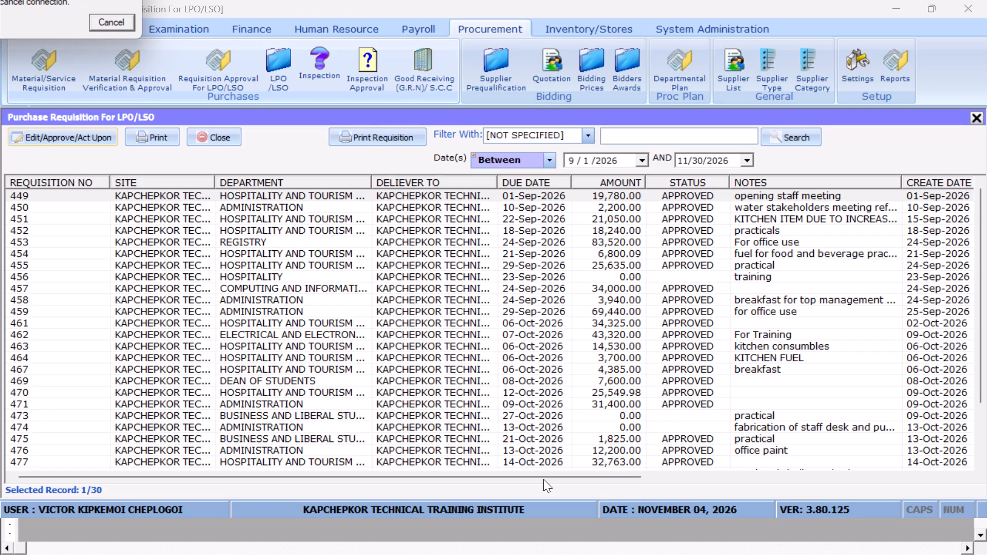
Examine the item lines, quantities and prices in the internal order print preview.
key(Down)
key(Down)
key(Down)
key(Down)
key(Down)
key(Down)
key(Down)
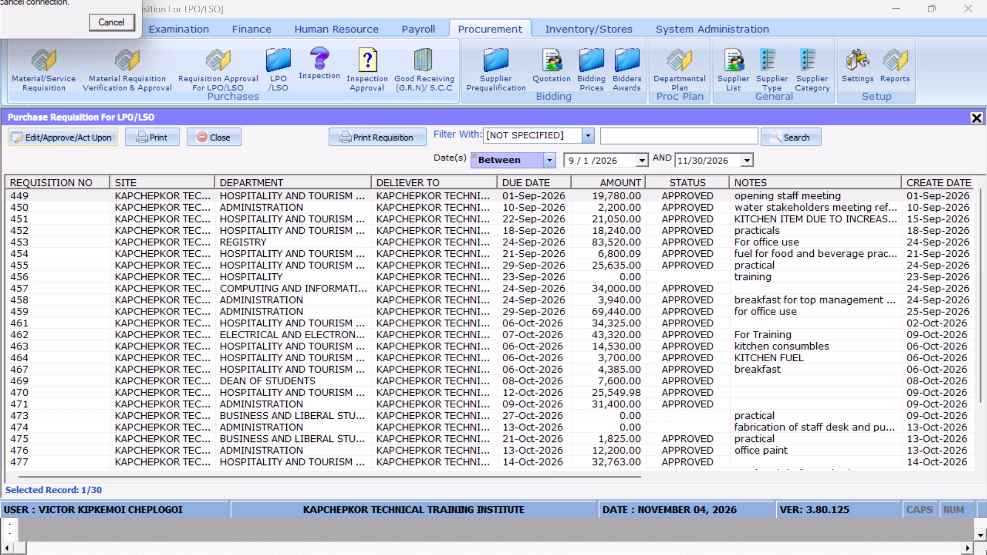
click(986, 474)
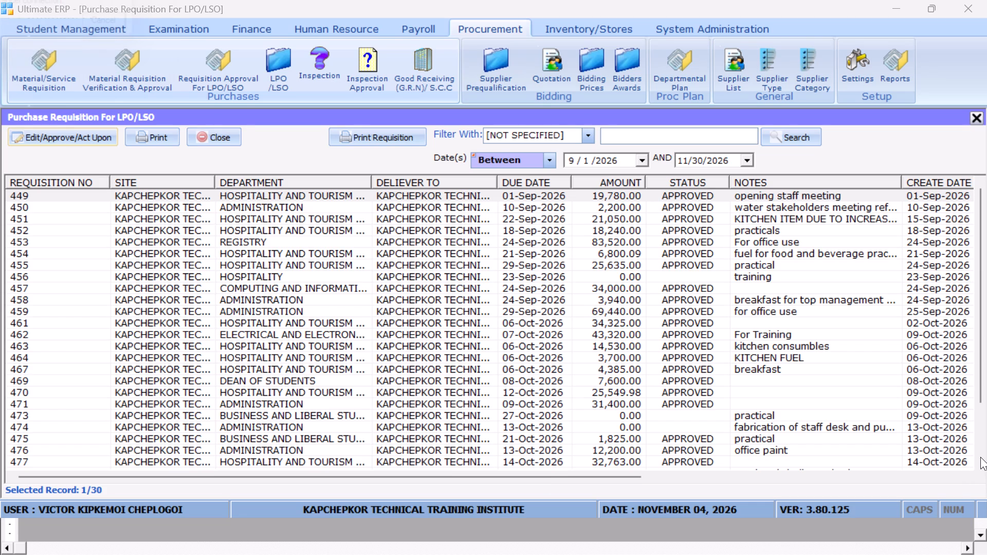
click(980, 457)
double_click(980, 457)
double_click(985, 442)
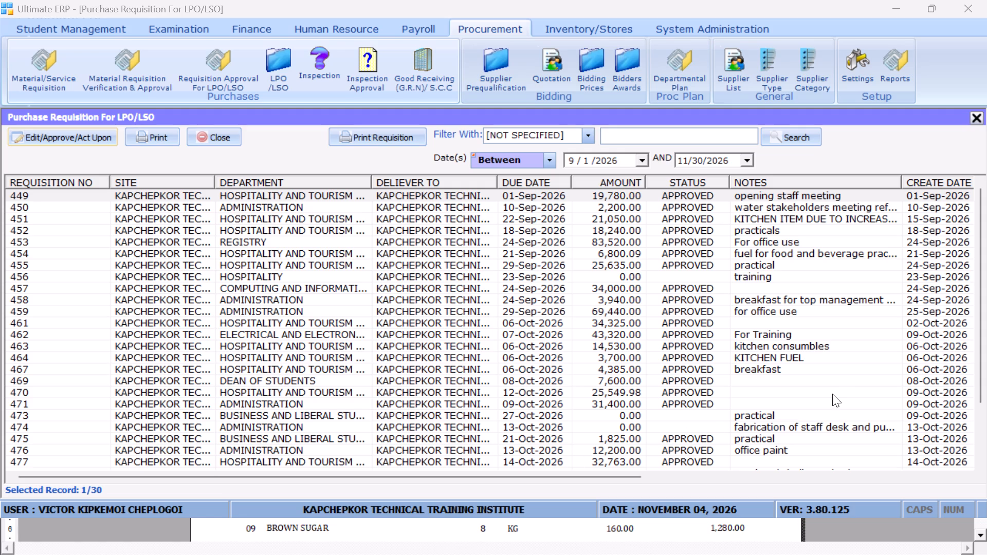
click(983, 421)
click(983, 421)
key(Down)
key(Down)
key(Down)
key(Down)
key(Down)
key(Down)
key(Down)
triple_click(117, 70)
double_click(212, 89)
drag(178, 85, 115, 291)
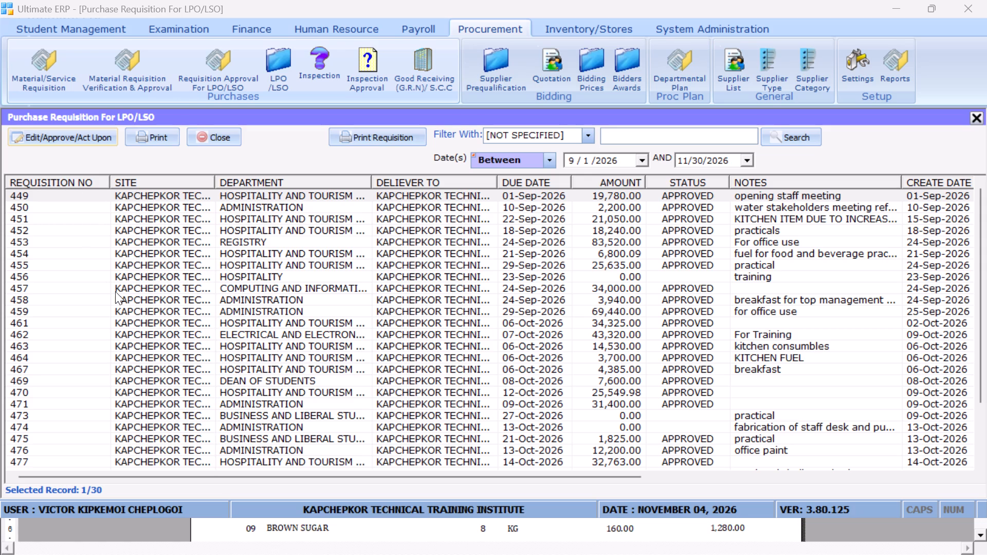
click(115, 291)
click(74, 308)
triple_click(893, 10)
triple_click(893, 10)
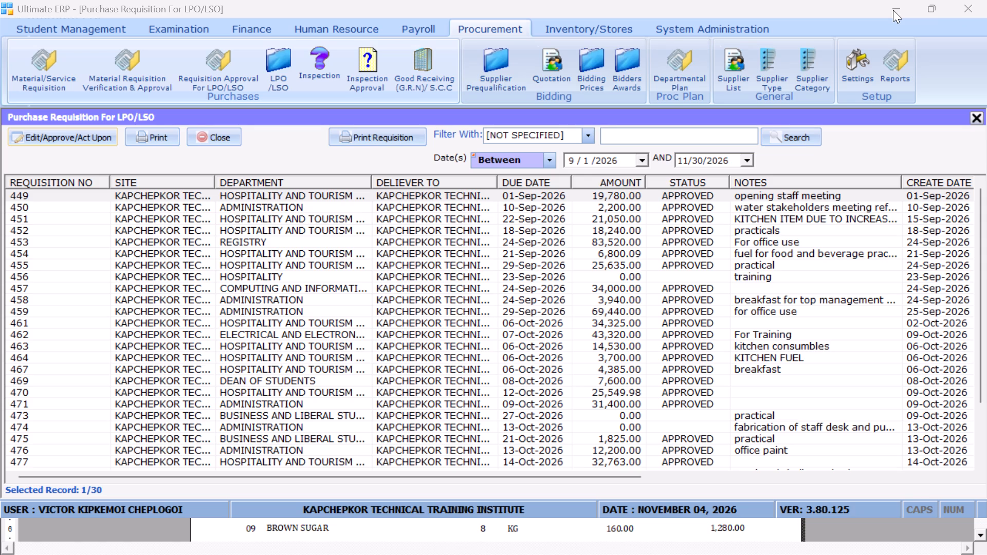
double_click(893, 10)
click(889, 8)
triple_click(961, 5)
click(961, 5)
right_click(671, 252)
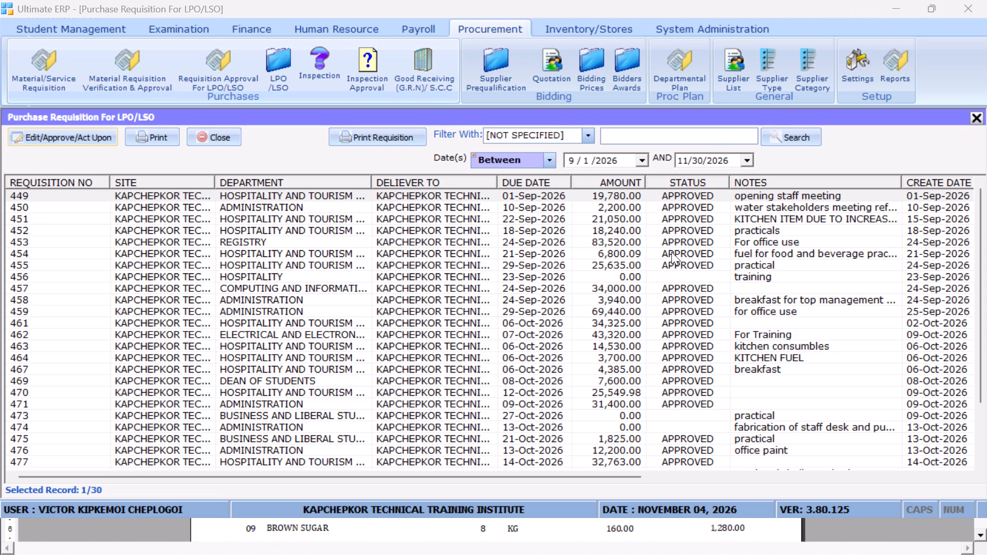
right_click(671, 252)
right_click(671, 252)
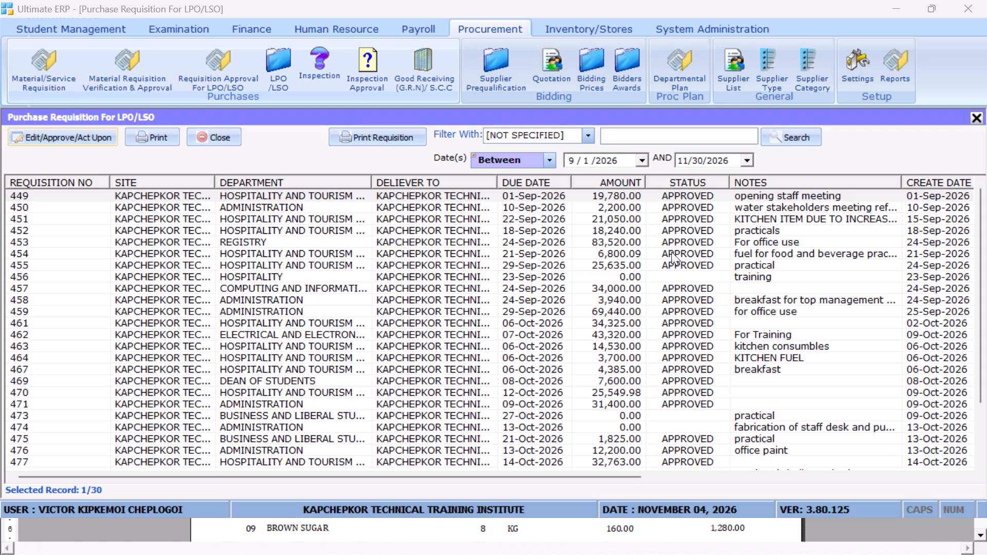
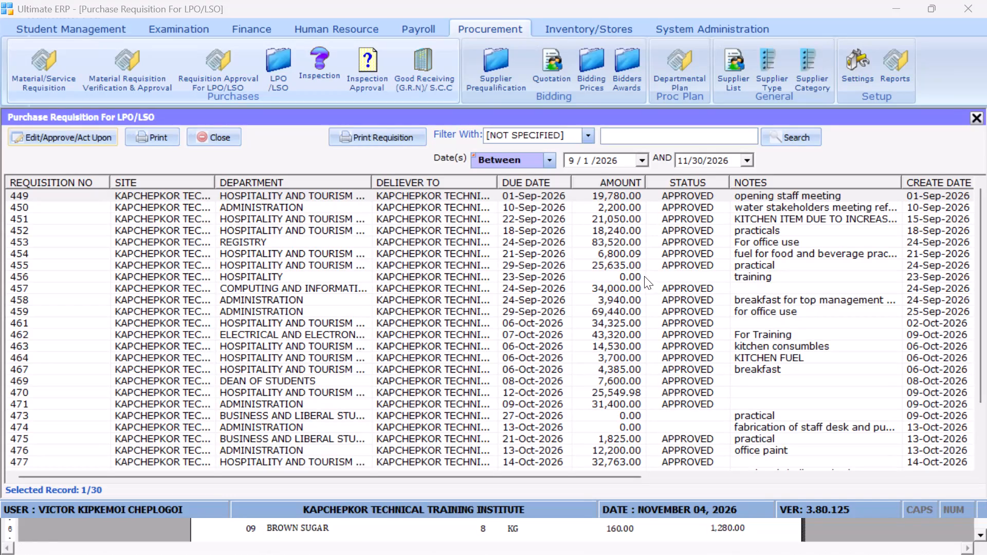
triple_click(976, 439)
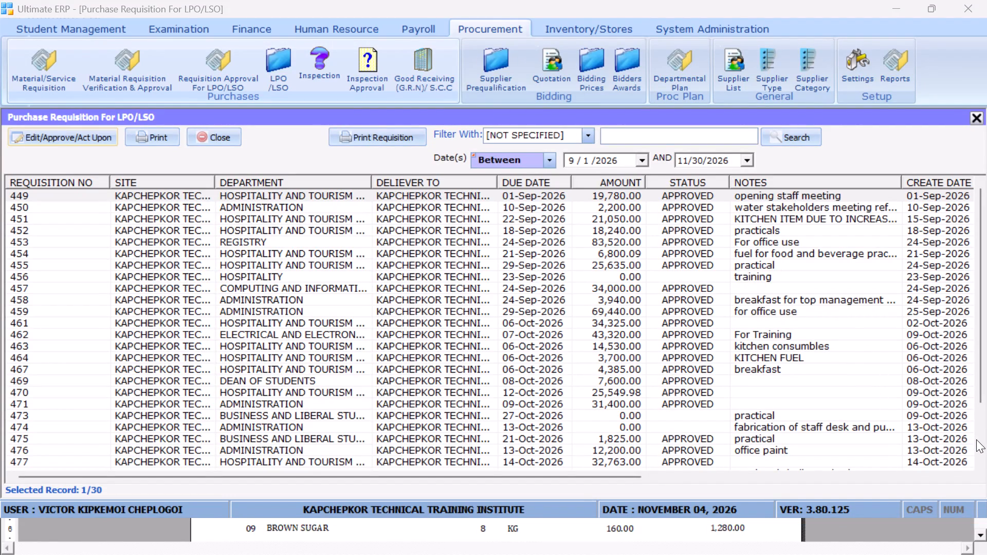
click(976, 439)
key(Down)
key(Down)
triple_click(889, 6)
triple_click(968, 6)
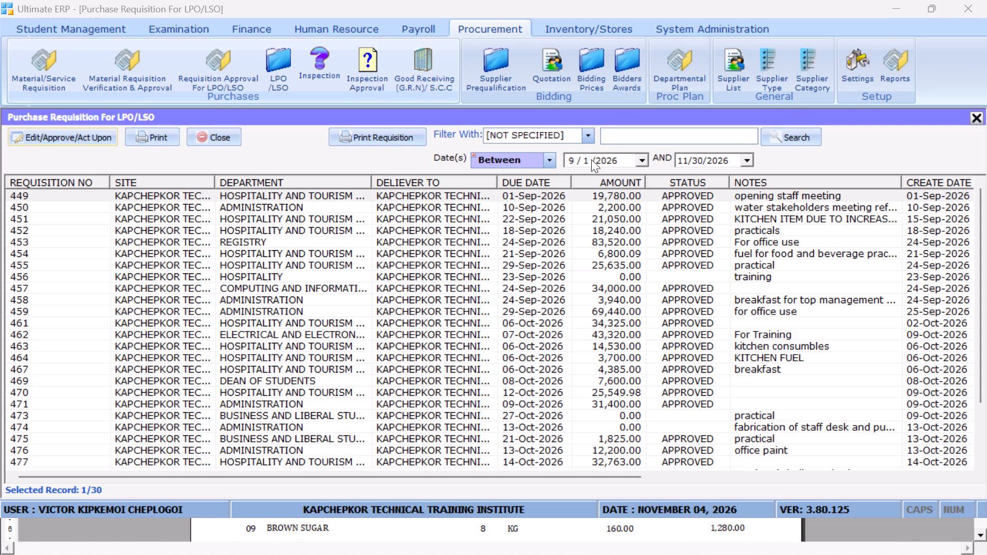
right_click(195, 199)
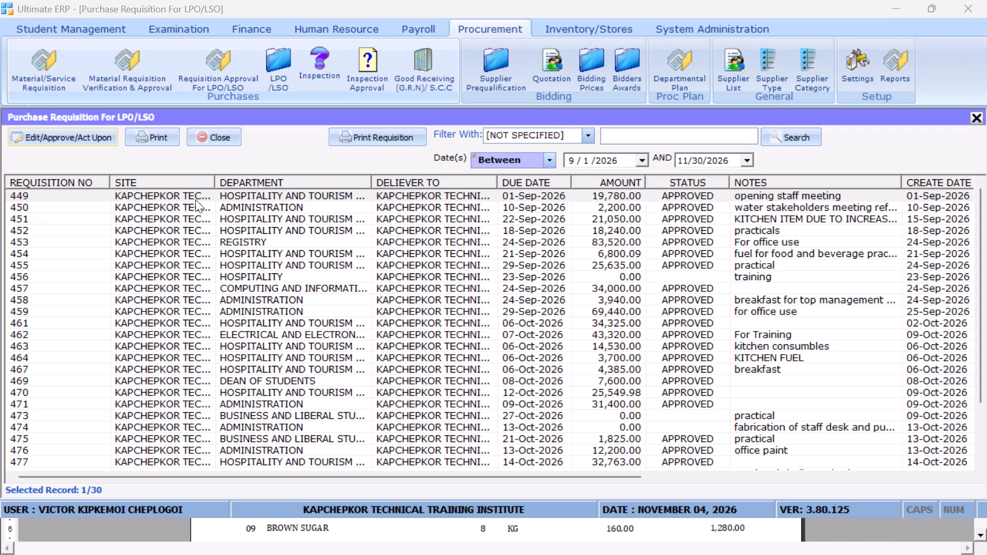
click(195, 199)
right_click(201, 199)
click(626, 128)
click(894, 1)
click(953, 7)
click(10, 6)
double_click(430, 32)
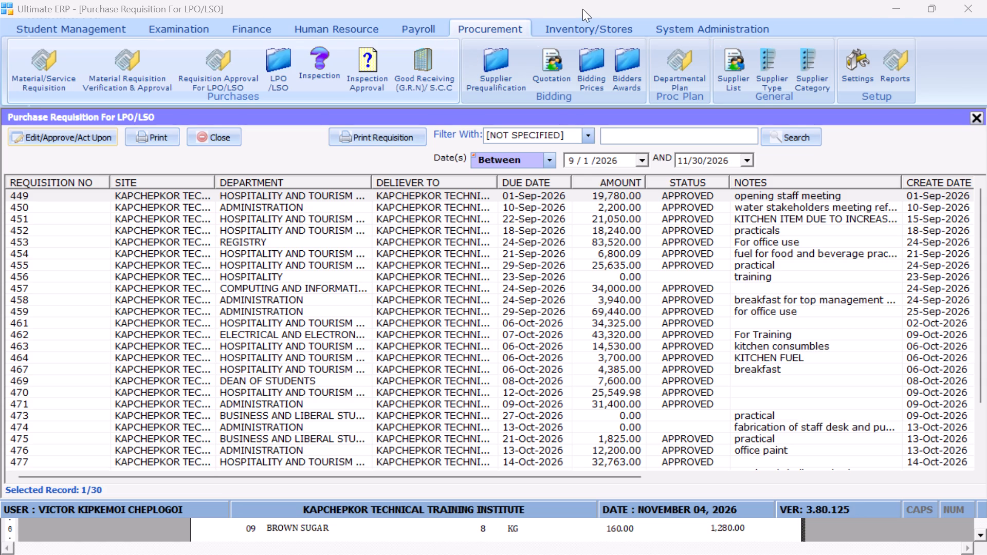